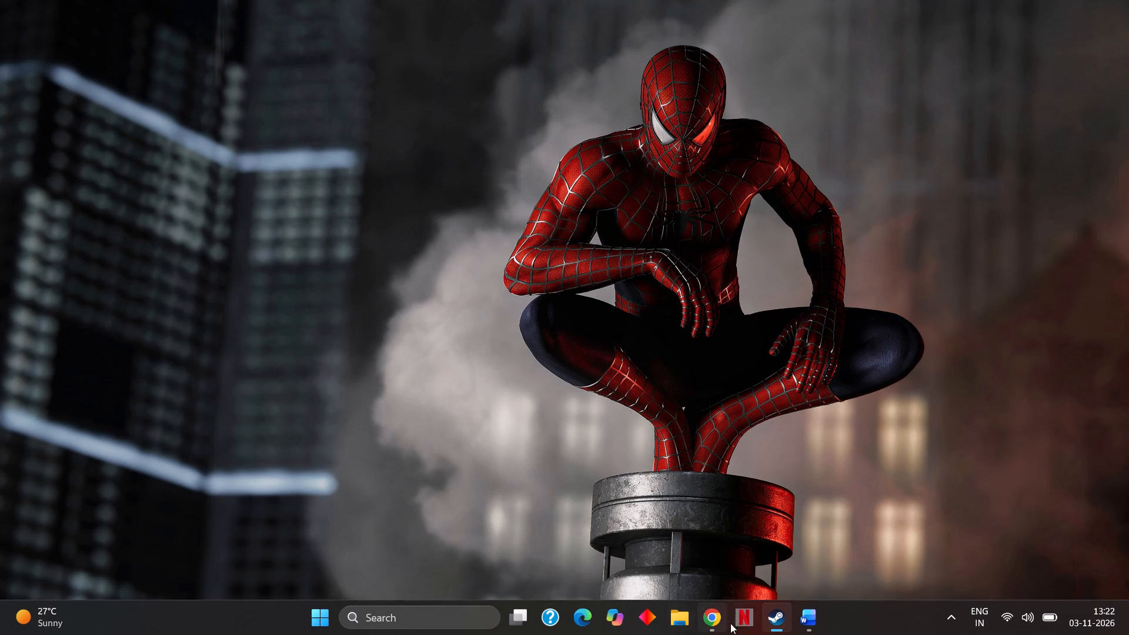
Switch to the MINI REPORT WITH CERTIFICATE document in Word.
click(805, 626)
click(864, 565)
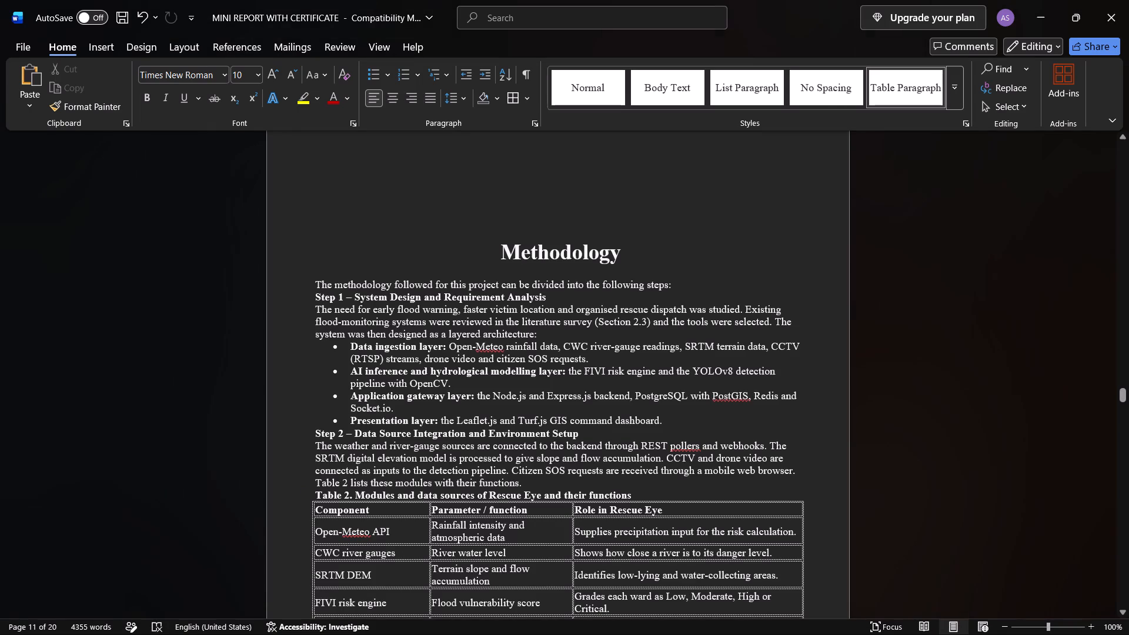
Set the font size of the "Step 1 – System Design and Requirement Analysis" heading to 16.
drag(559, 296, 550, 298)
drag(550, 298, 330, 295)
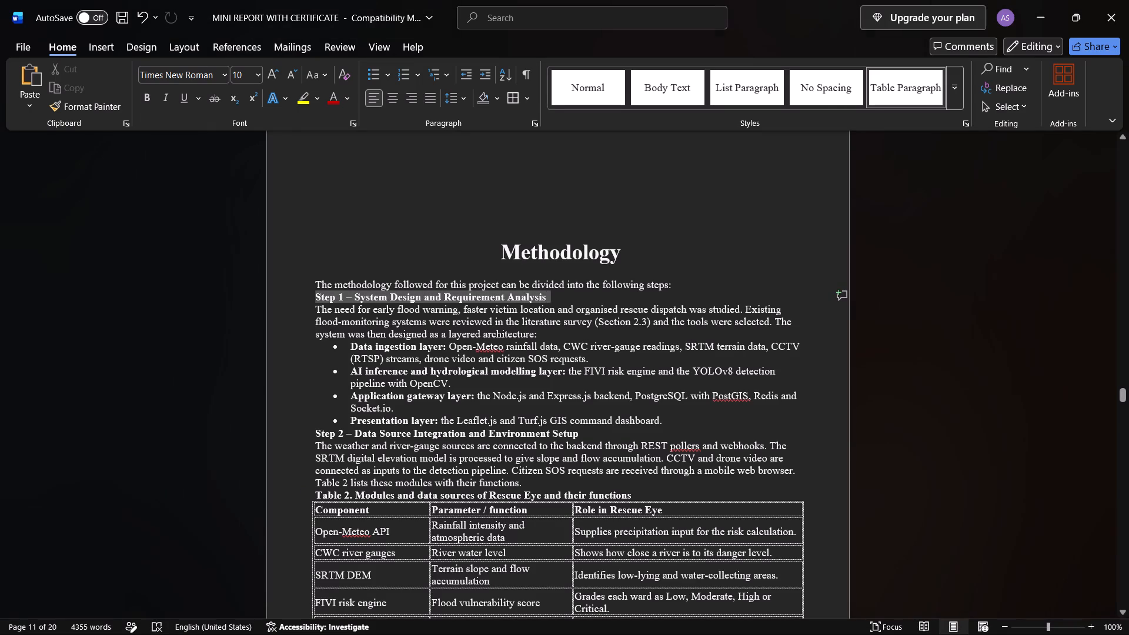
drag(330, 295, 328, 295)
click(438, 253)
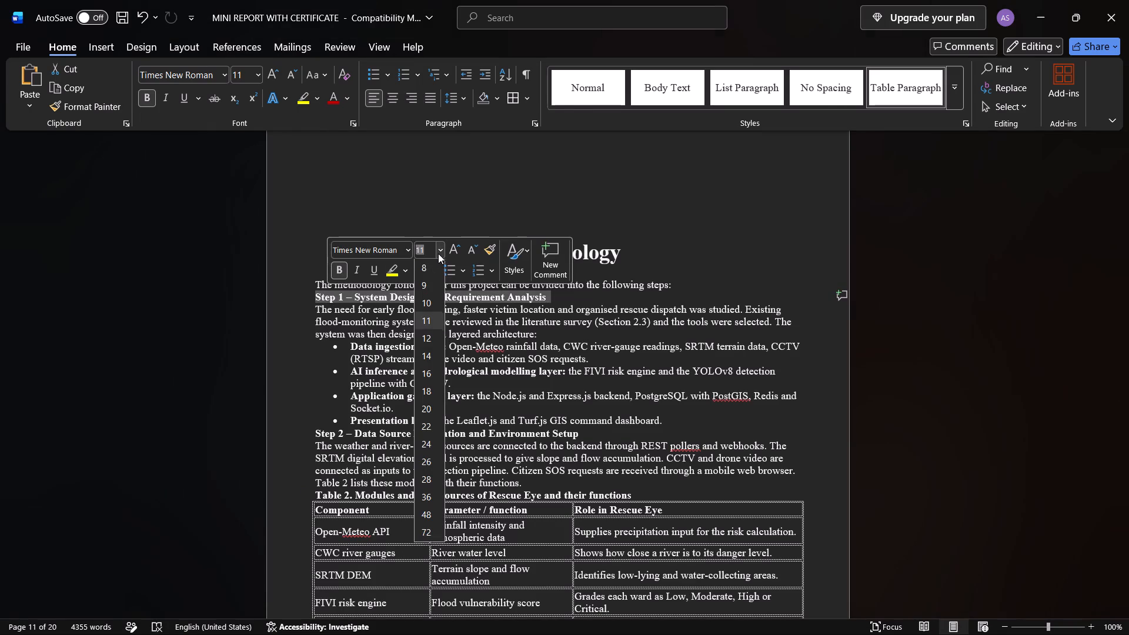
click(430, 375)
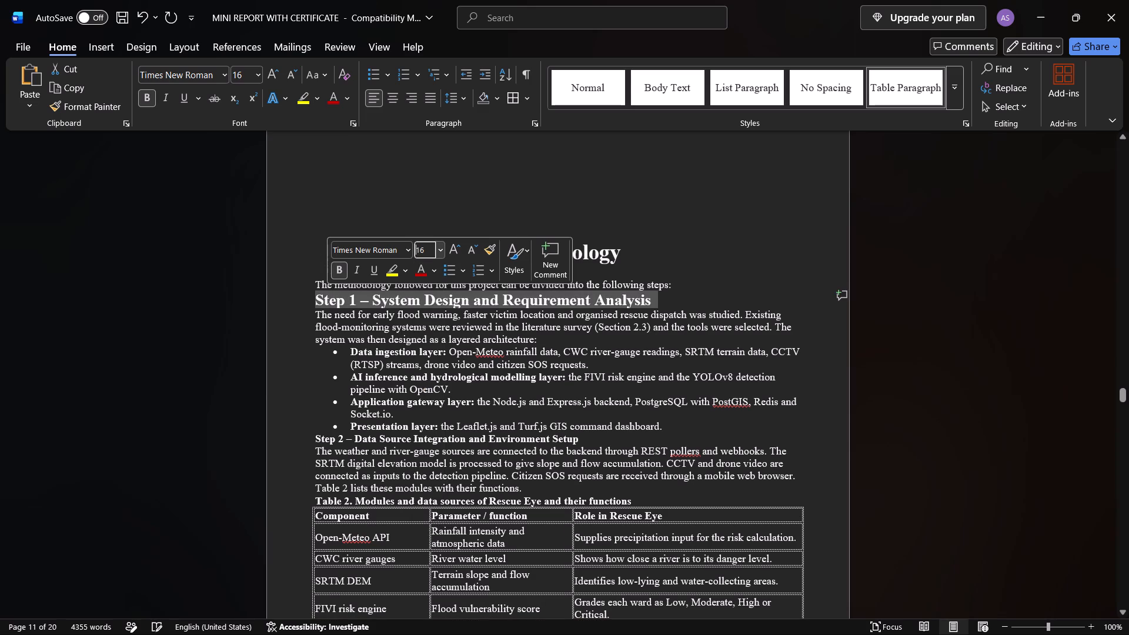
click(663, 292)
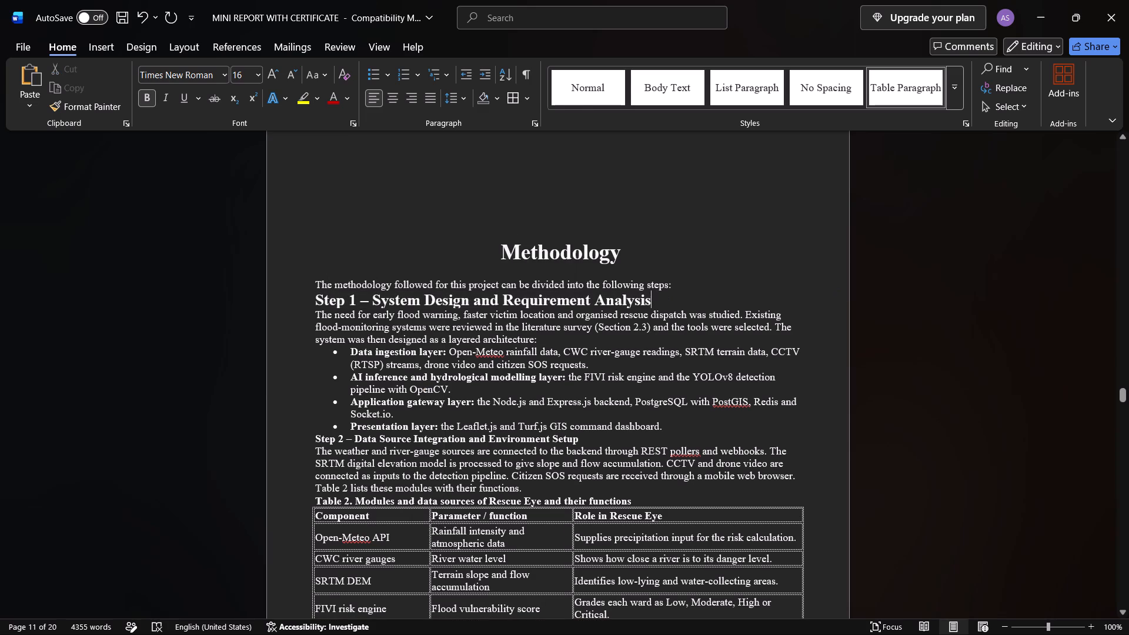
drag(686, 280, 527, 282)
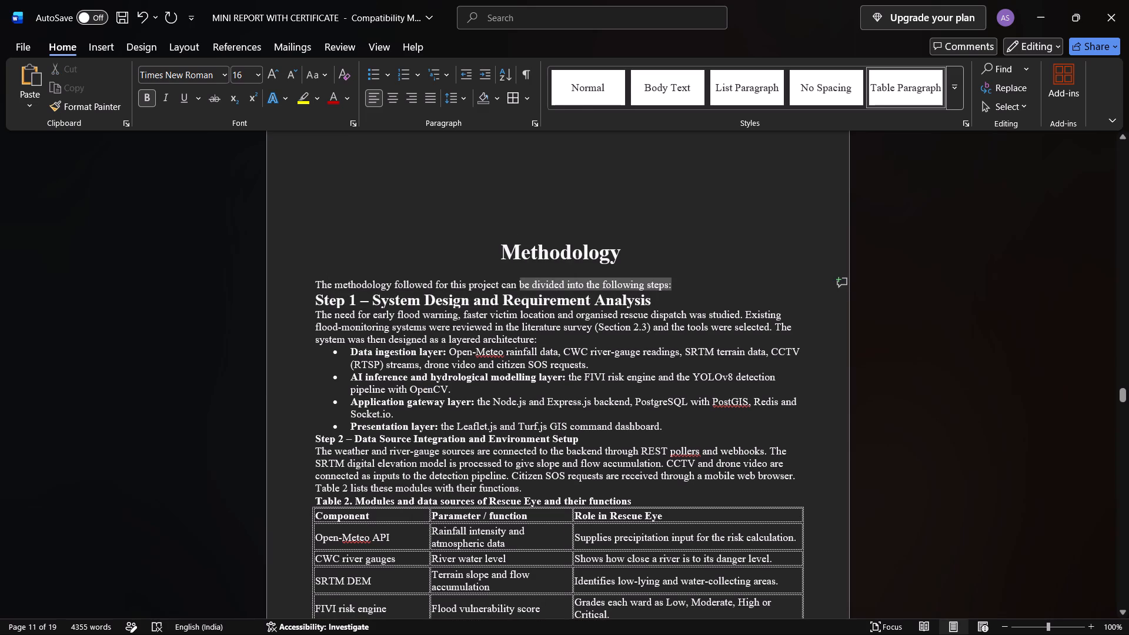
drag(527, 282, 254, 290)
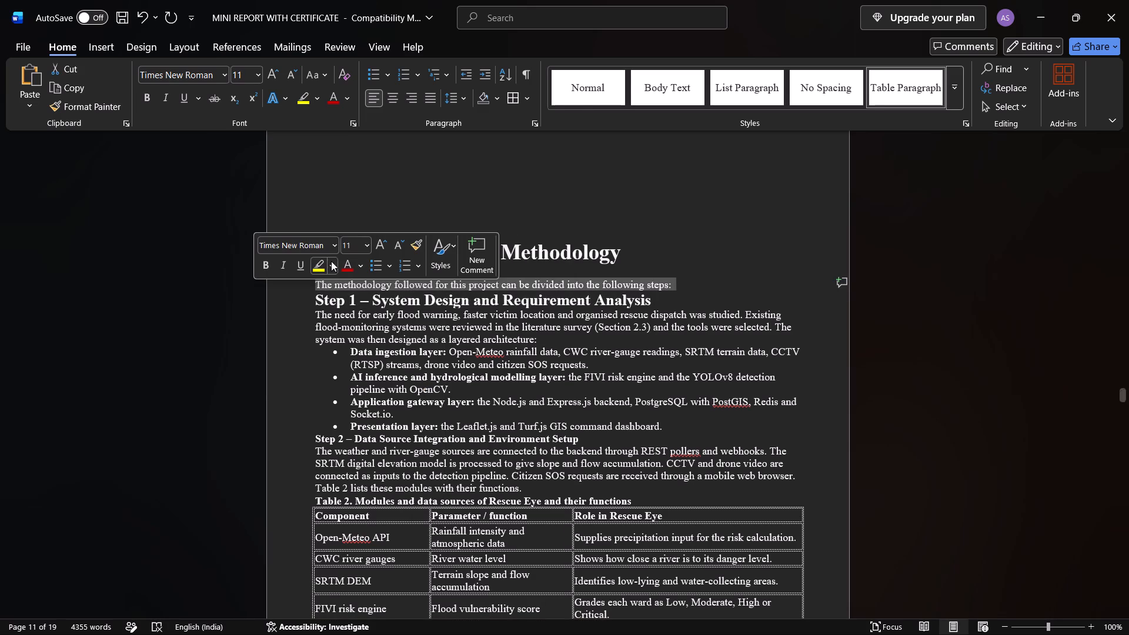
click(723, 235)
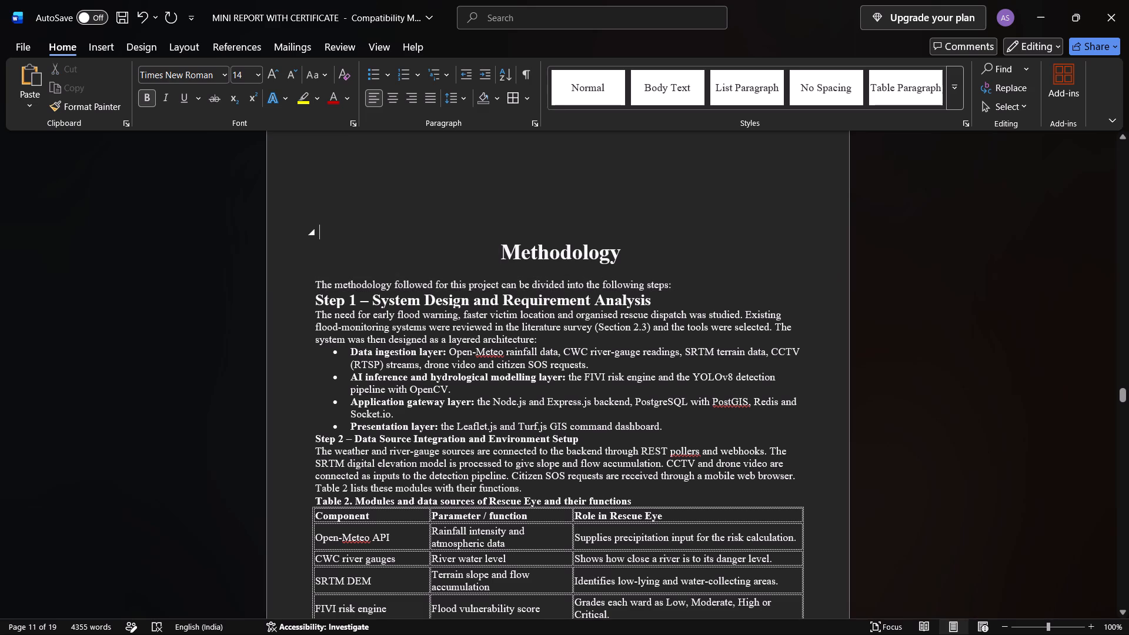
Set the font size of everything under the Methodology title, from the introductory line through the Table 3 timeline, to 12.
drag(312, 276, 343, 321)
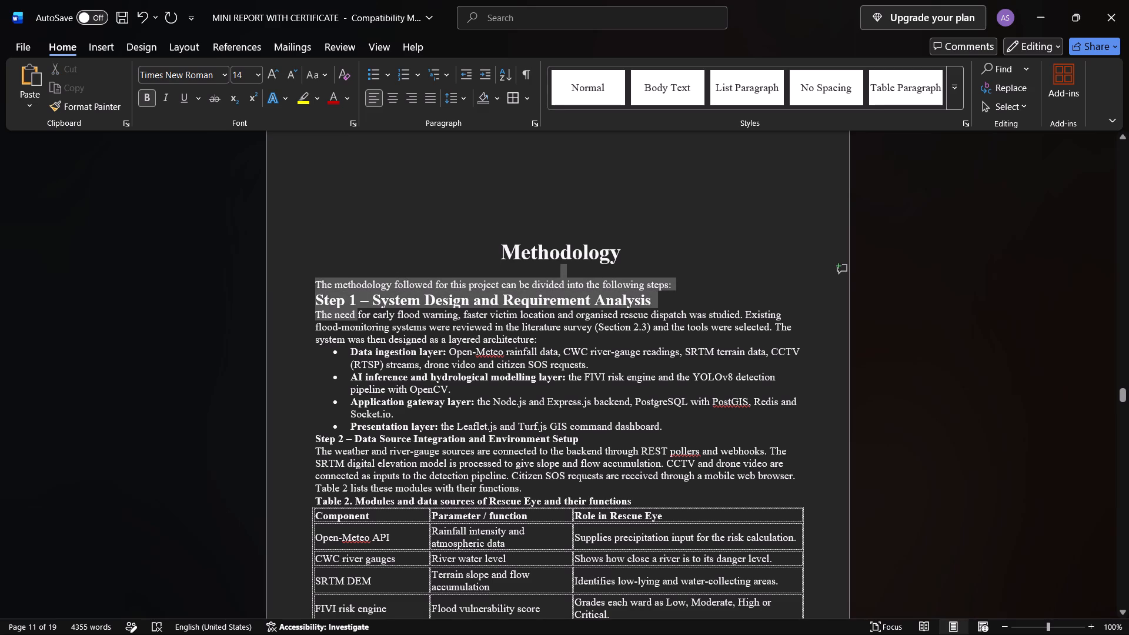
drag(343, 321, 510, 634)
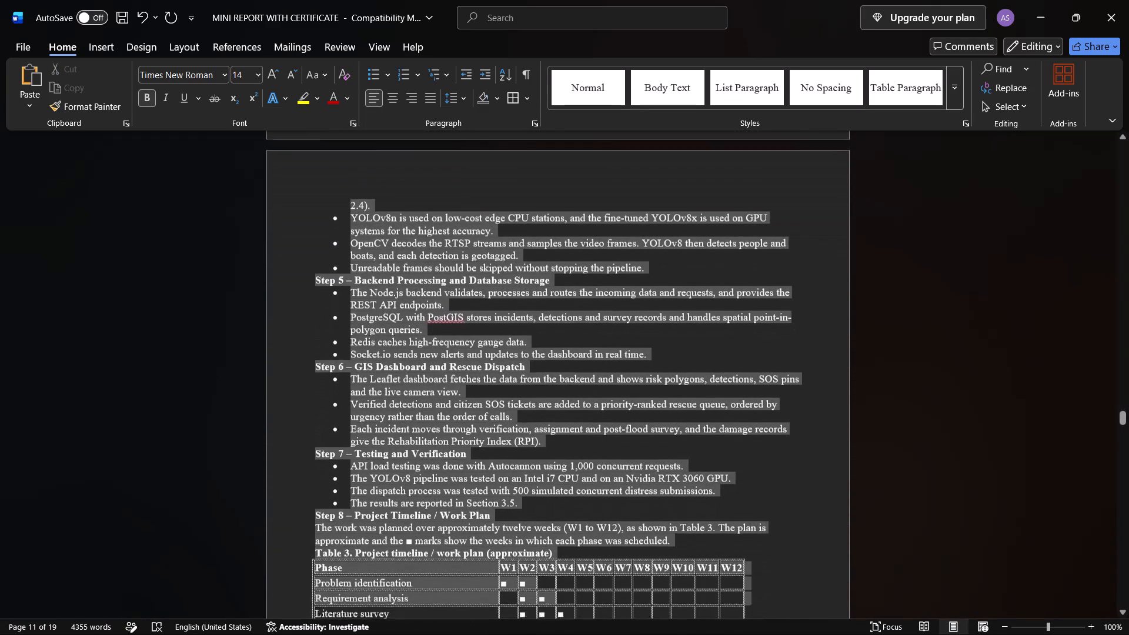
drag(510, 634, 659, 542)
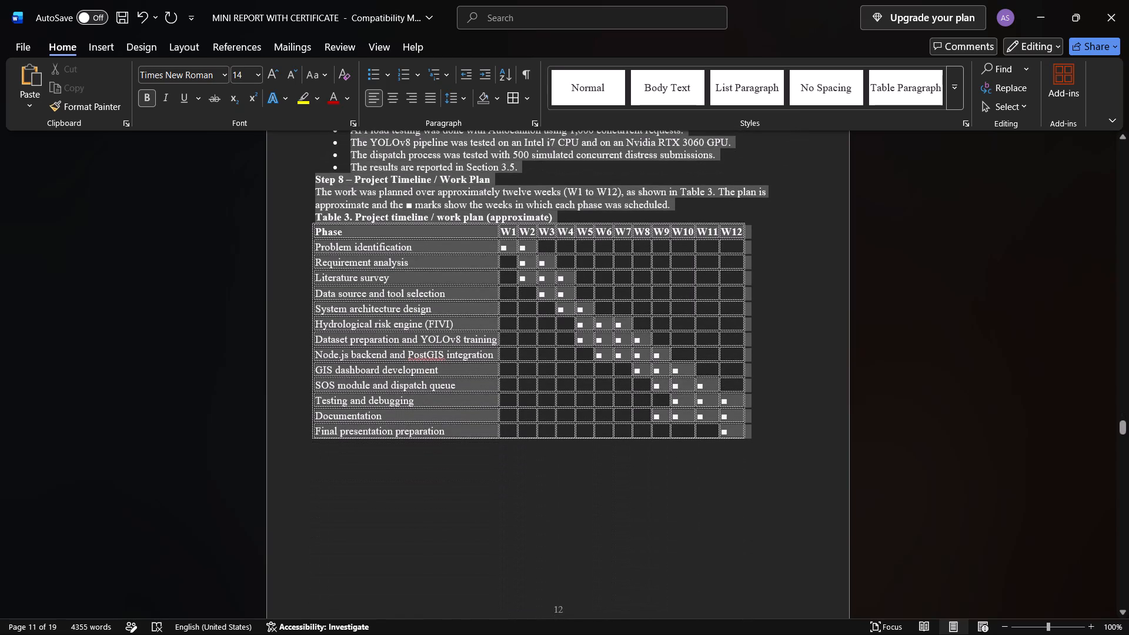
drag(659, 542, 700, 541)
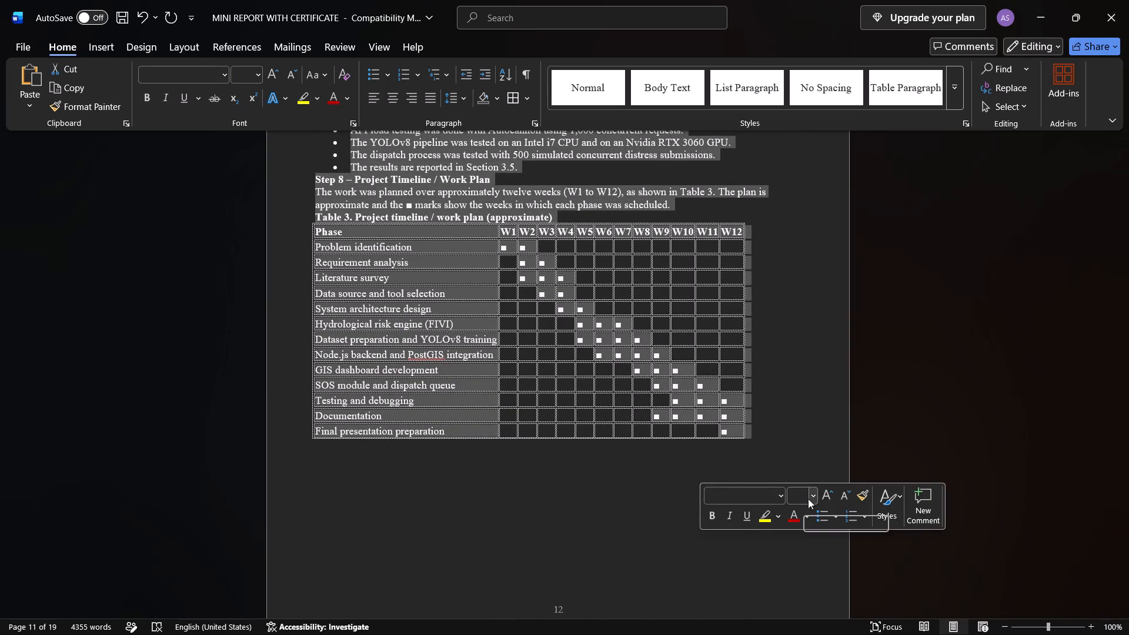
click(813, 499)
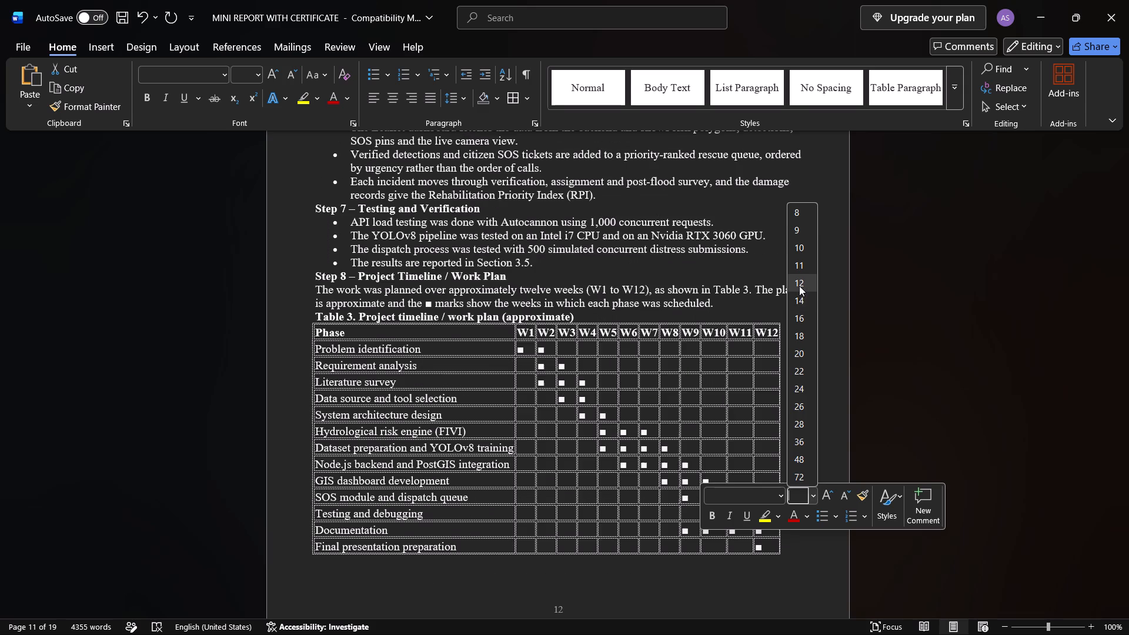
click(799, 286)
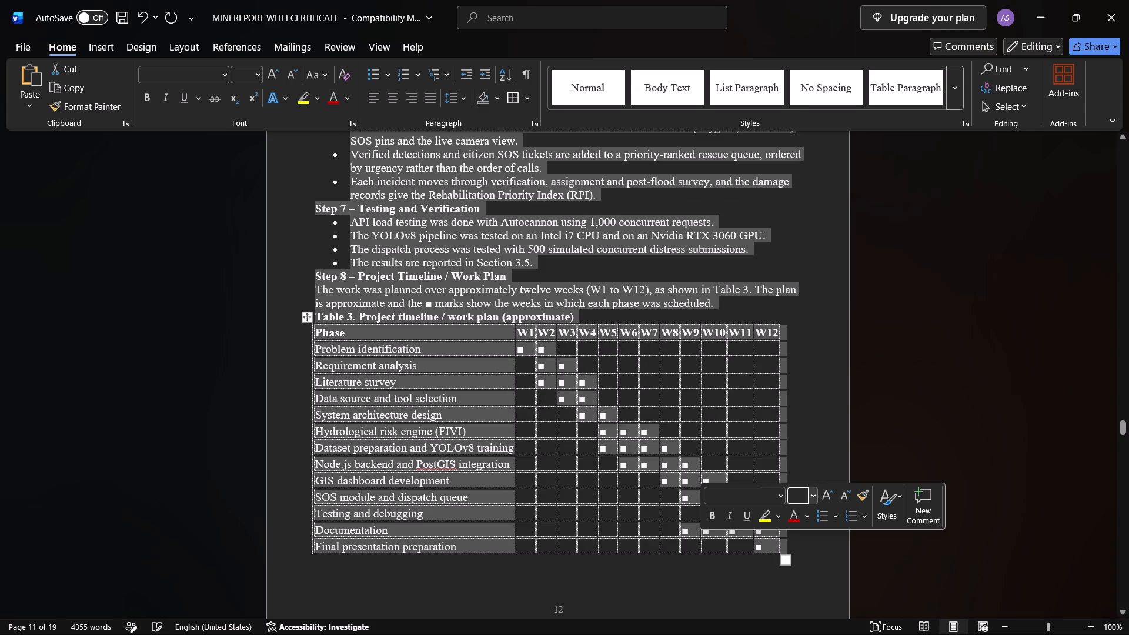
click(607, 589)
Set the font size of the "Step 2 – Data Source Integration and Environment Setup" heading to 16.
scroll(593, 453, up, 1)
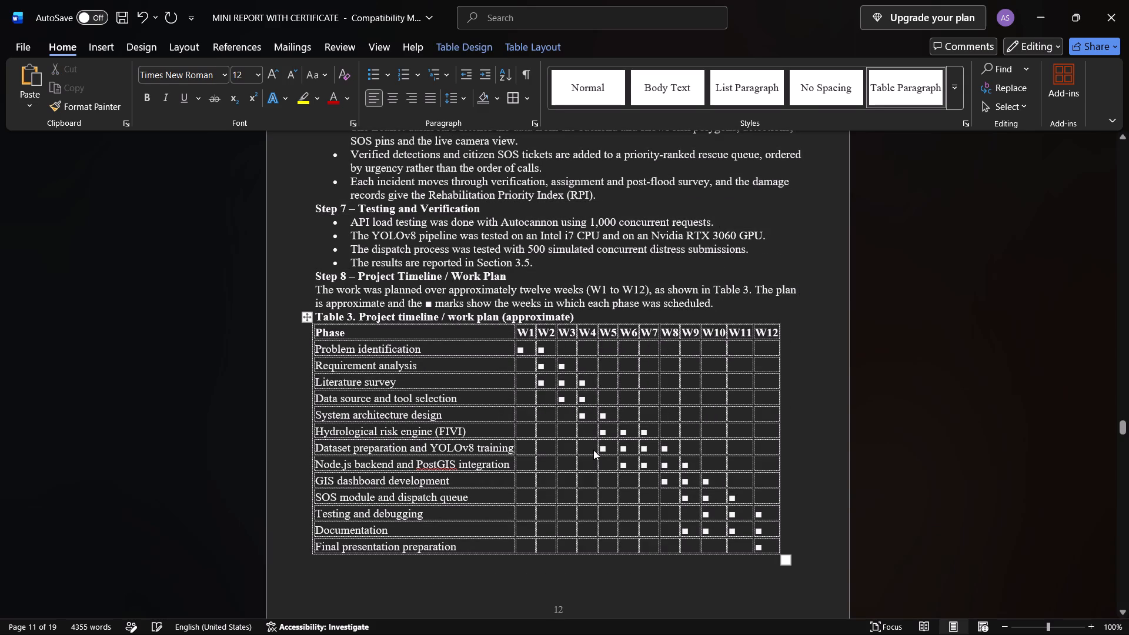
scroll(593, 450, up, 3)
scroll(671, 397, up, 12)
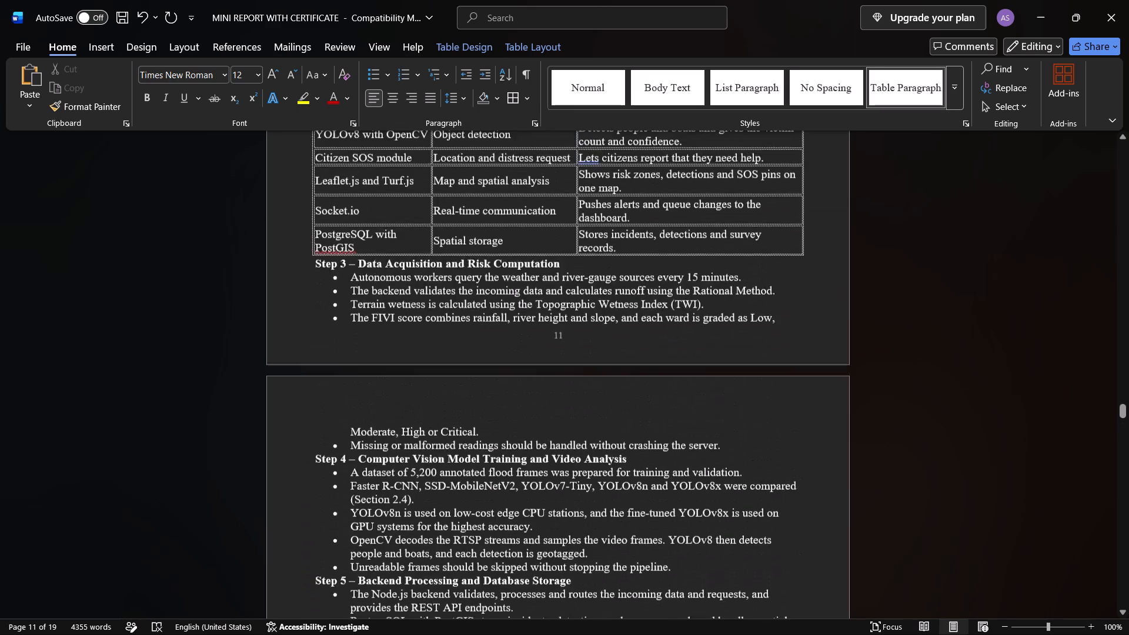
scroll(689, 402, up, 17)
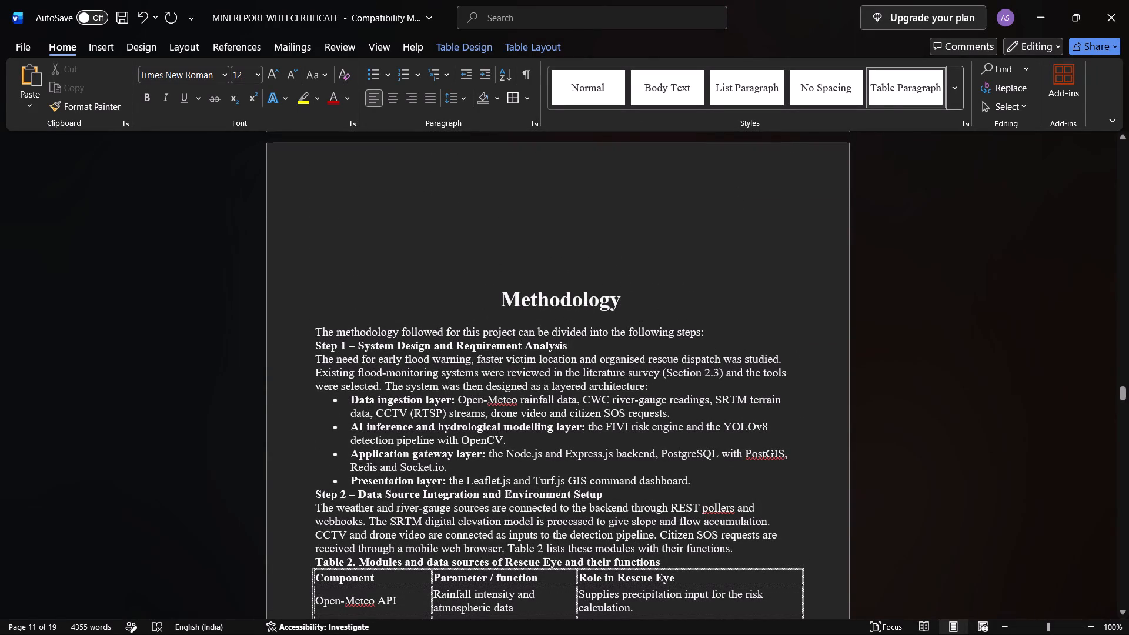
drag(613, 492, 555, 481)
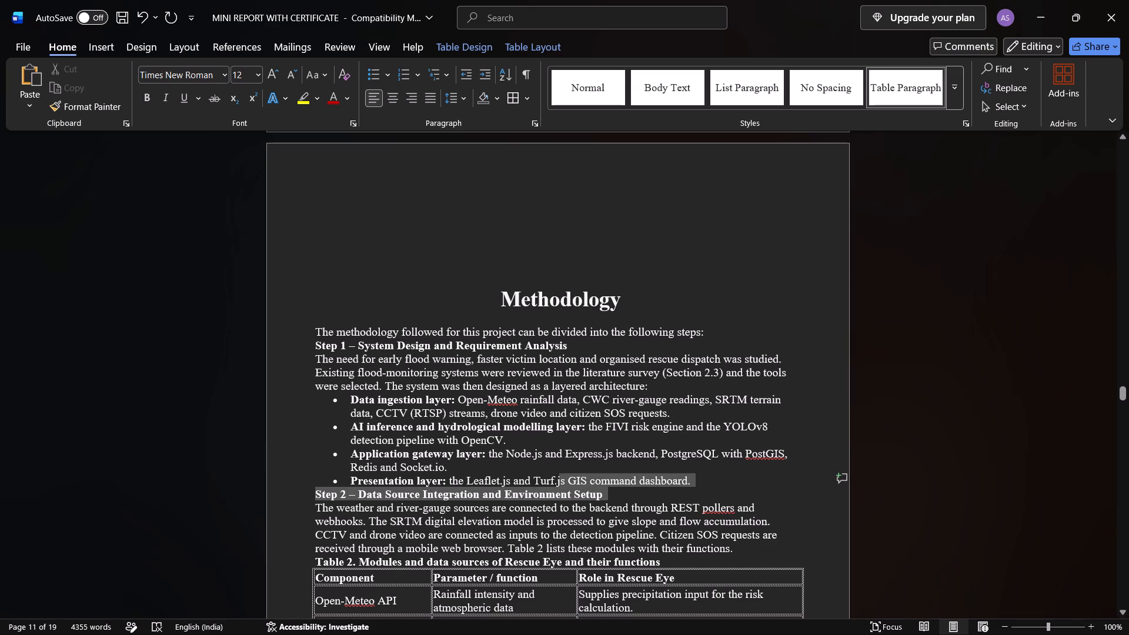
drag(555, 481, 326, 488)
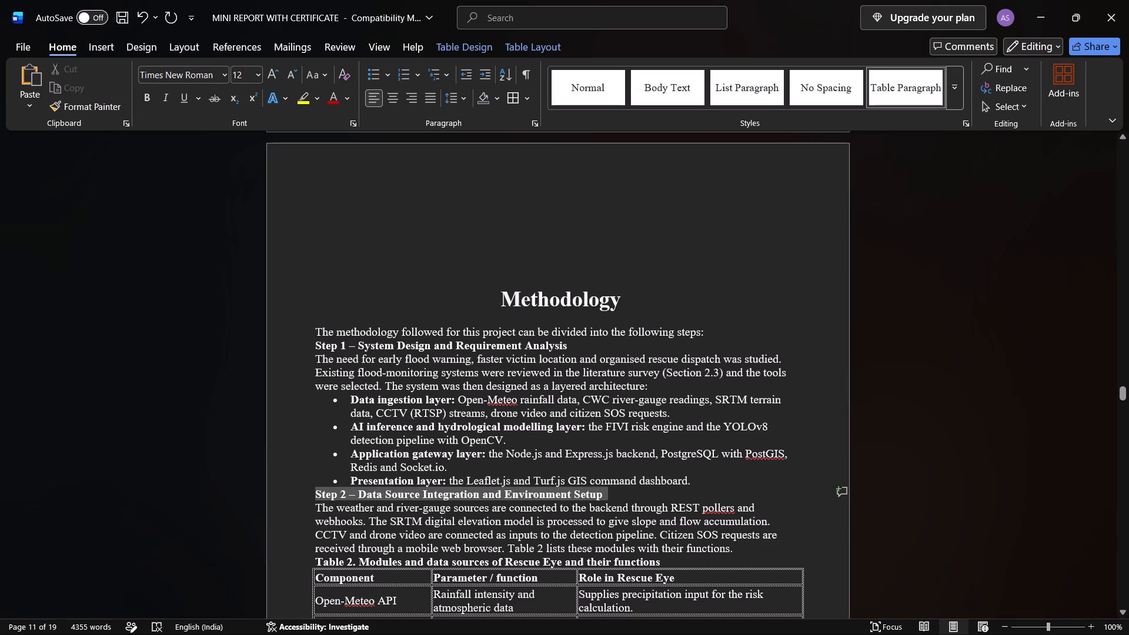
click(439, 444)
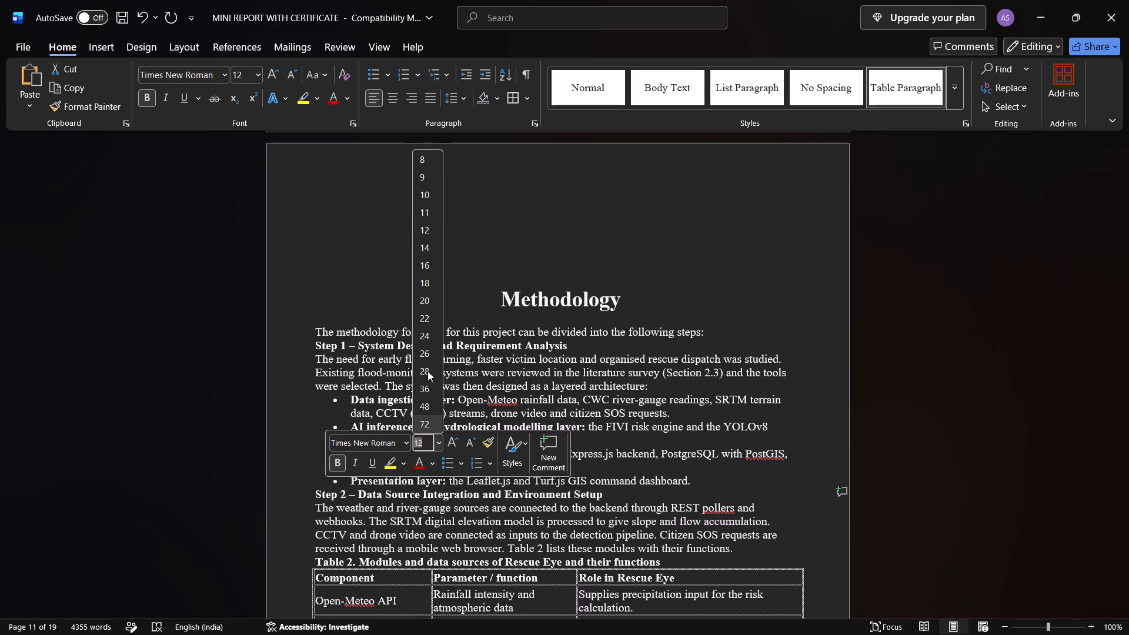
click(425, 268)
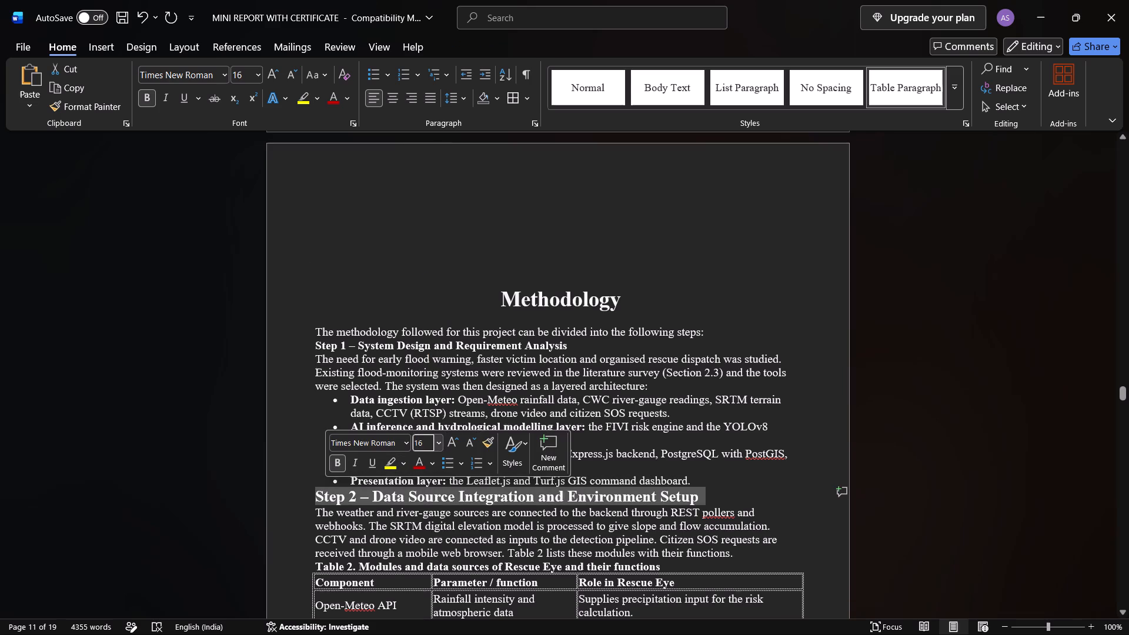
click(760, 492)
Set the font size of the "Table 2. Modules and data sources of Rescue Eye and their functions" caption to 16.
scroll(756, 490, down, 2)
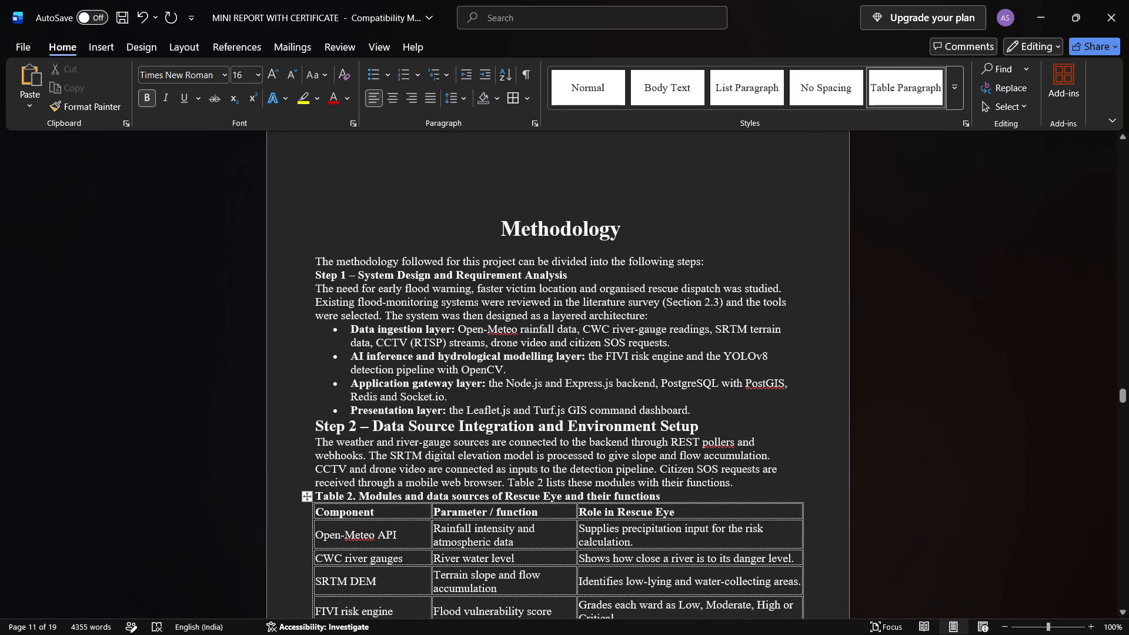
drag(673, 497, 446, 499)
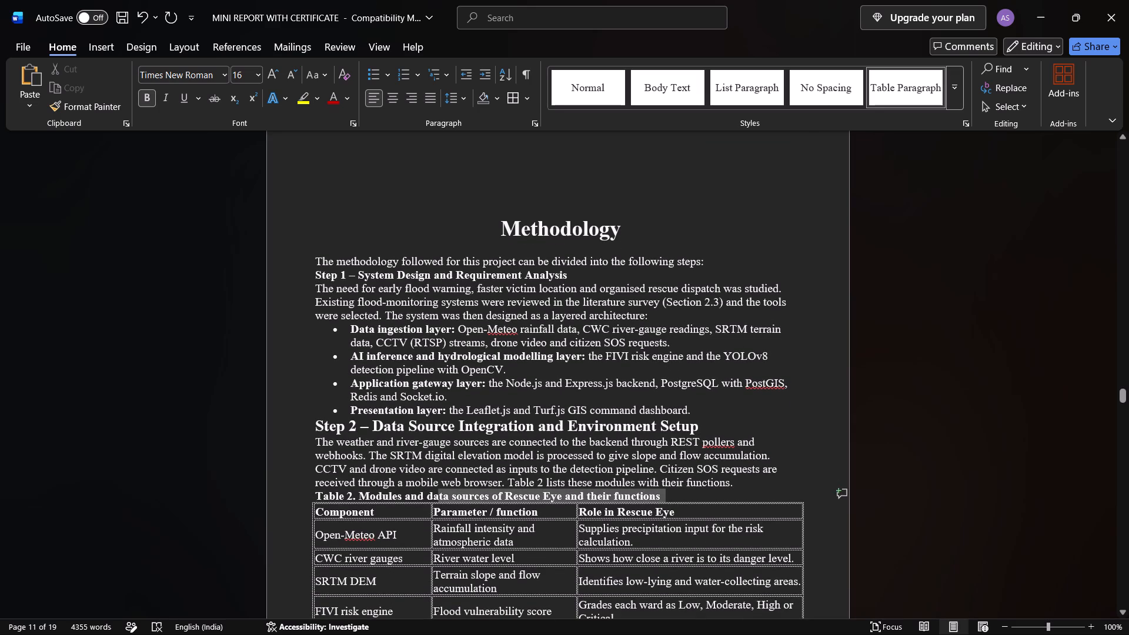
drag(446, 499, 329, 499)
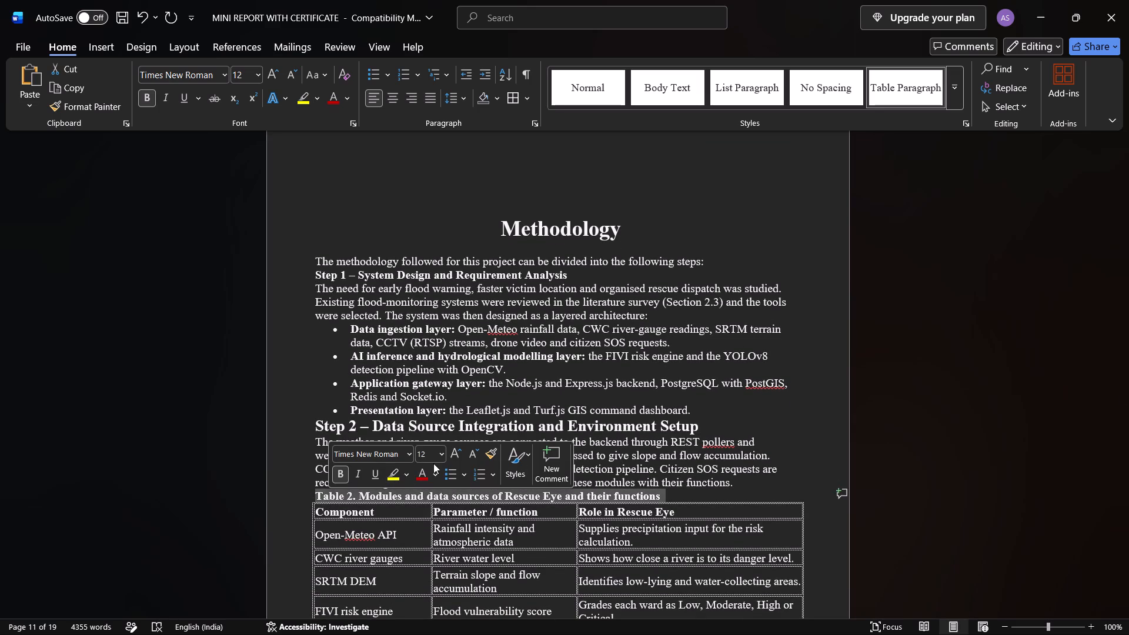
click(439, 454)
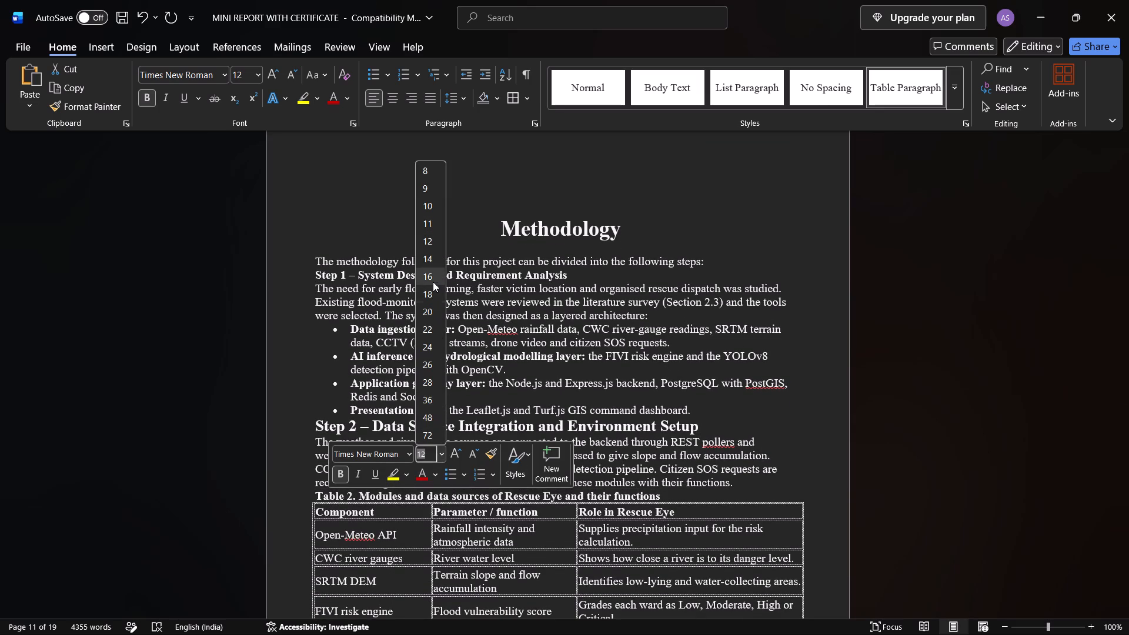
click(433, 281)
Insert a blank line between the Step 2 paragraph and the Table 2 caption.
click(747, 483)
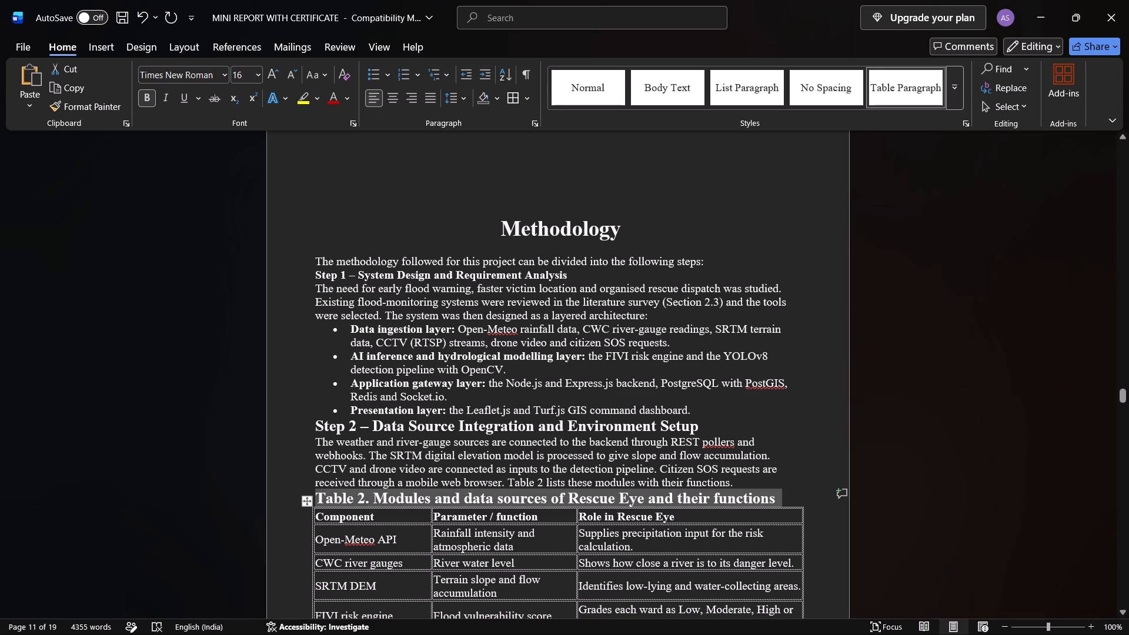
key(Return)
Set the font size of the "Step 3 – Data Acquisition and Risk Computation" heading to 16.
scroll(747, 483, down, 4)
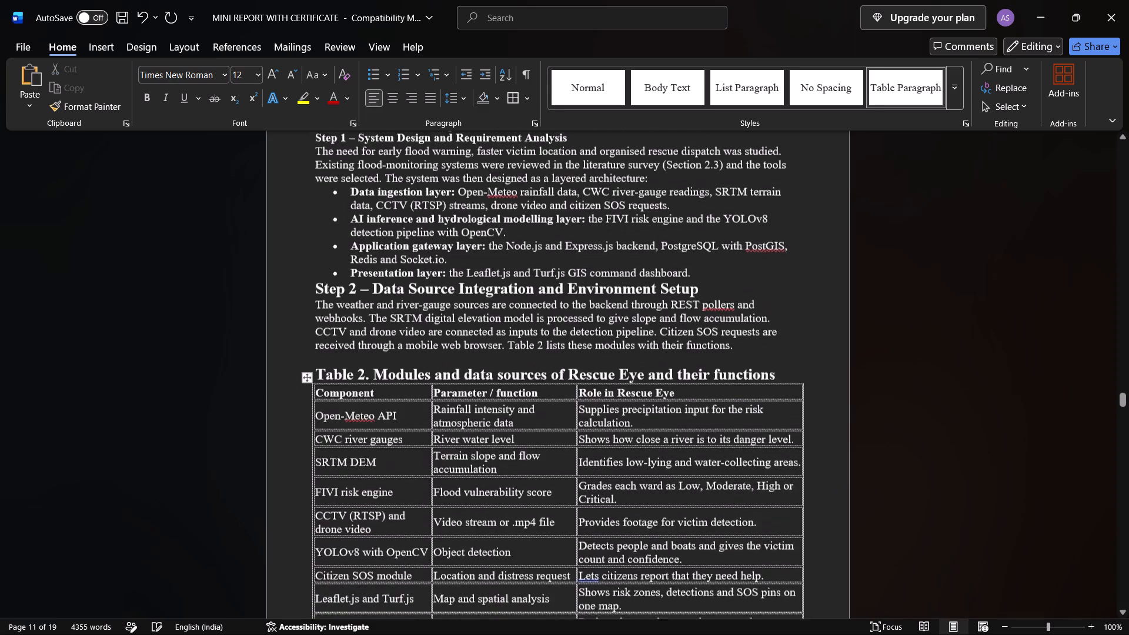
scroll(744, 483, down, 5)
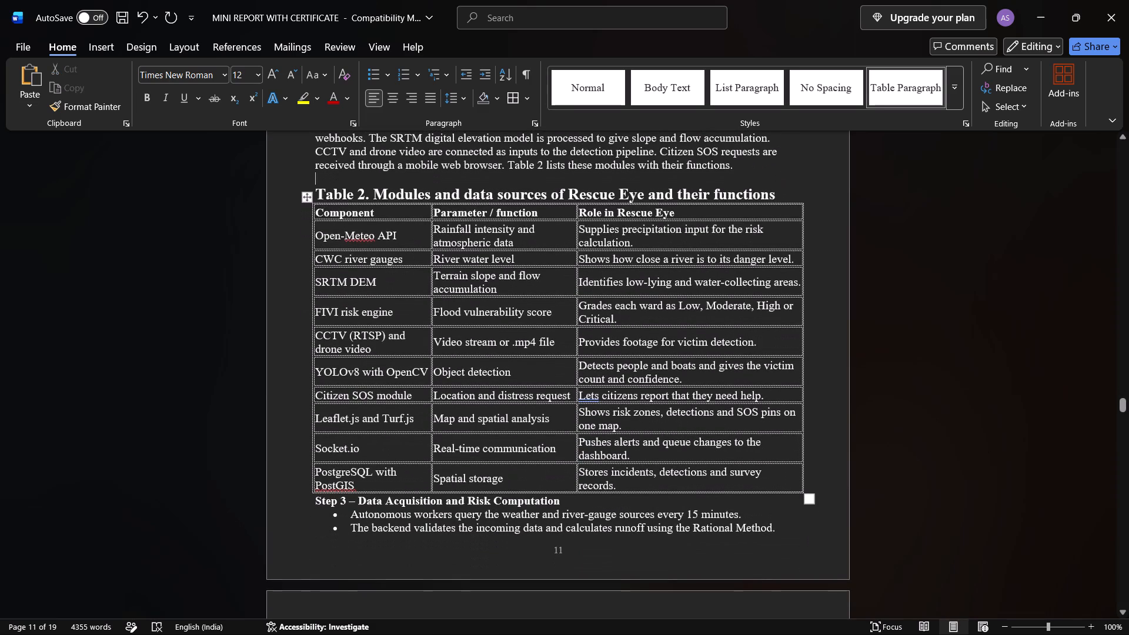
drag(566, 502, 362, 506)
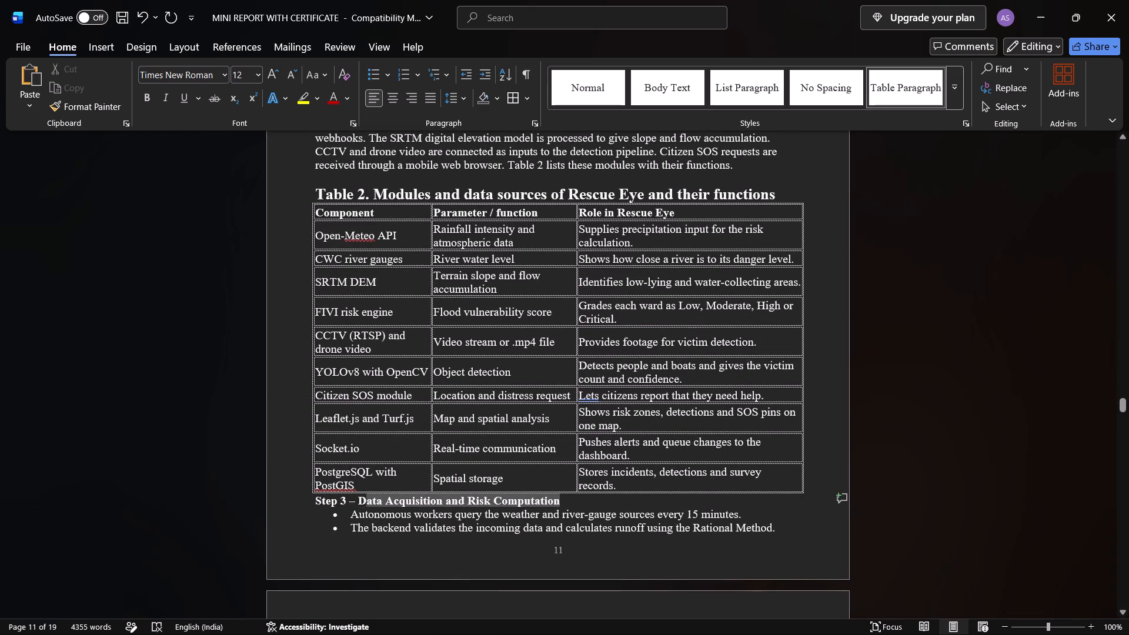
drag(362, 506, 312, 497)
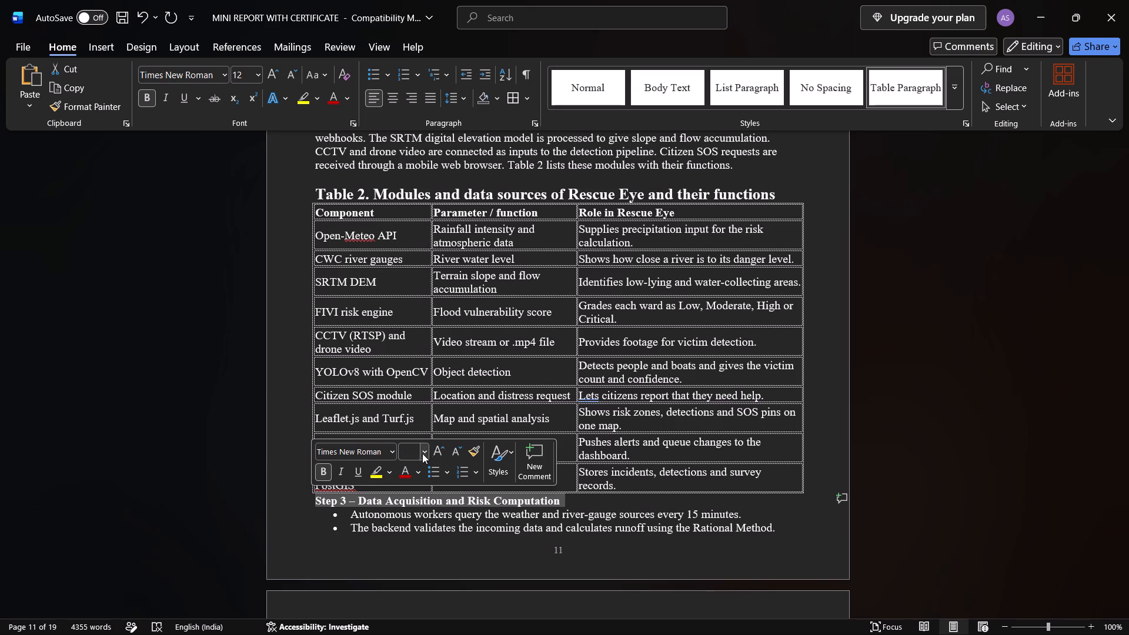
click(423, 452)
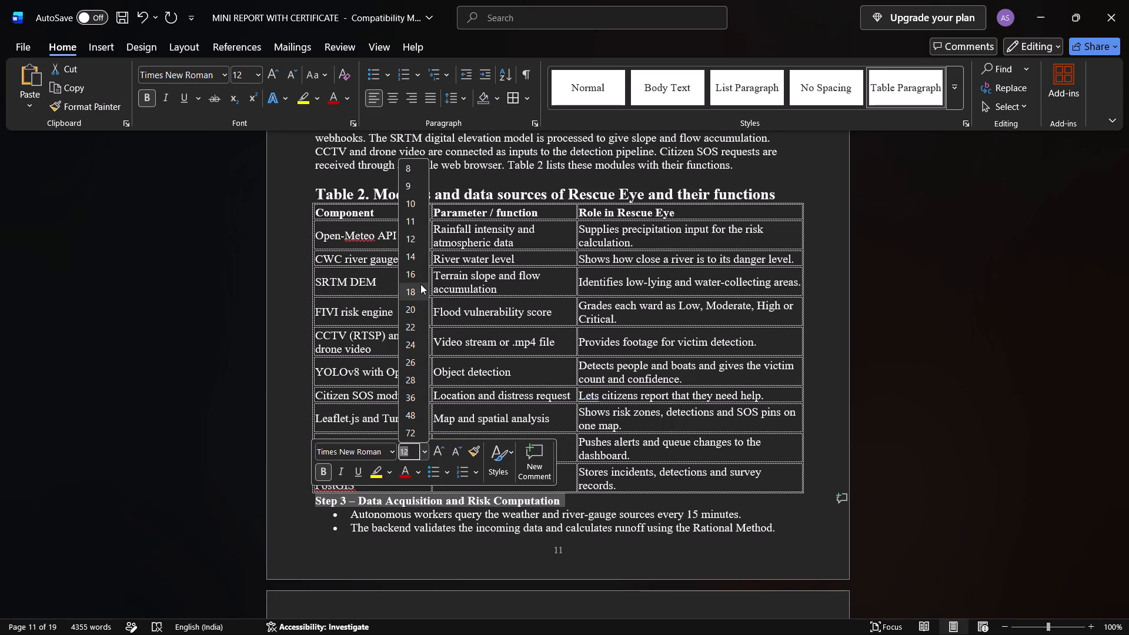
click(421, 279)
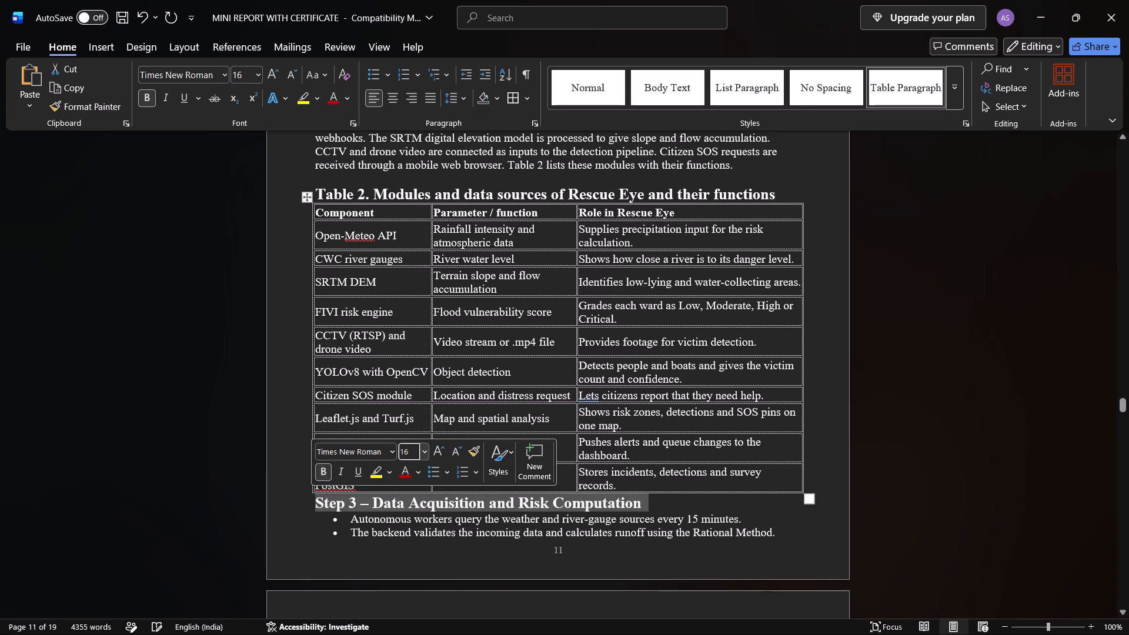
Insert a blank line between Table 2 and the Step 3 heading.
click(320, 501)
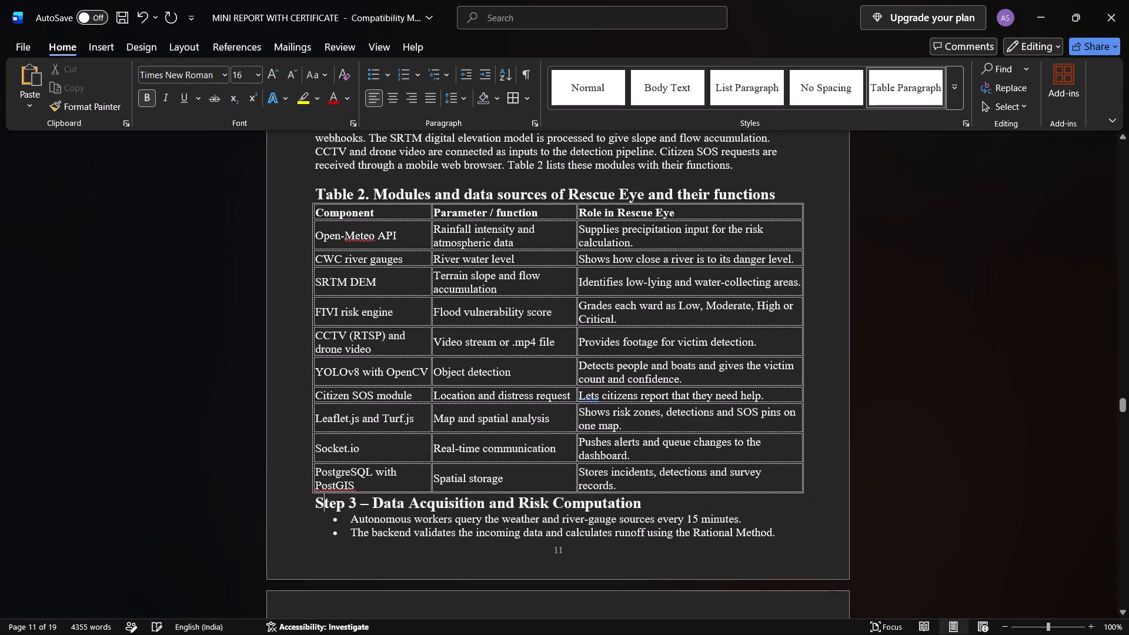
click(315, 501)
key(Return)
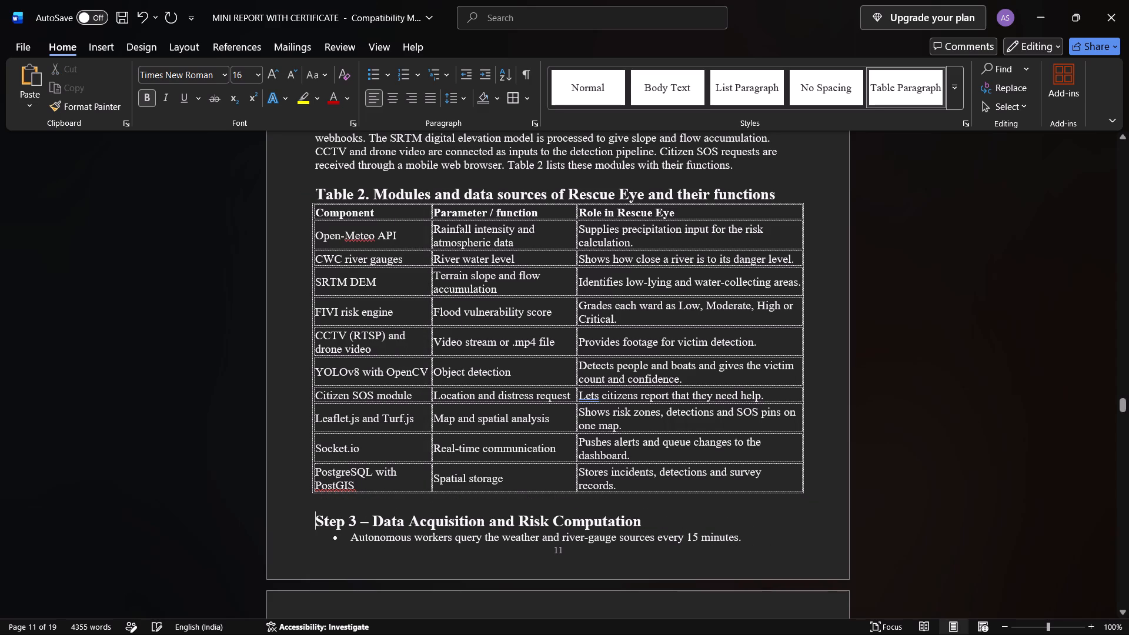
Insert another blank line between Table 2 and the "Step 3 – Data Acquisition and Risk Computation" heading.
key(Return)
Set the font size of the "Step 4 – Computer Vision Model Training and Video Analysis" heading to 16.
scroll(357, 472, down, 3)
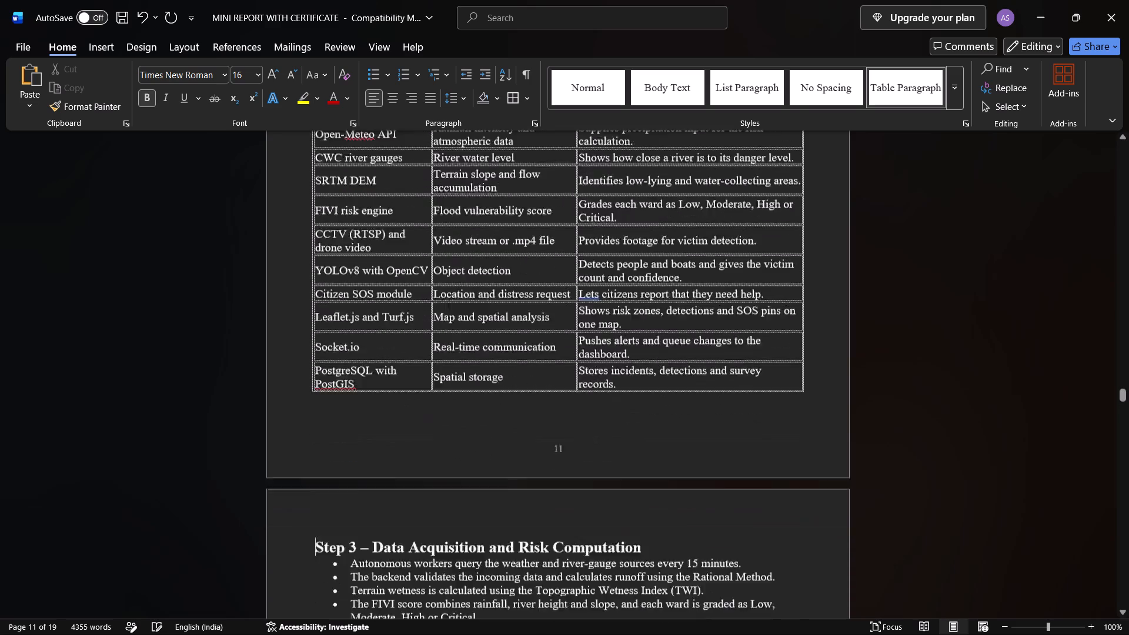
scroll(357, 472, down, 5)
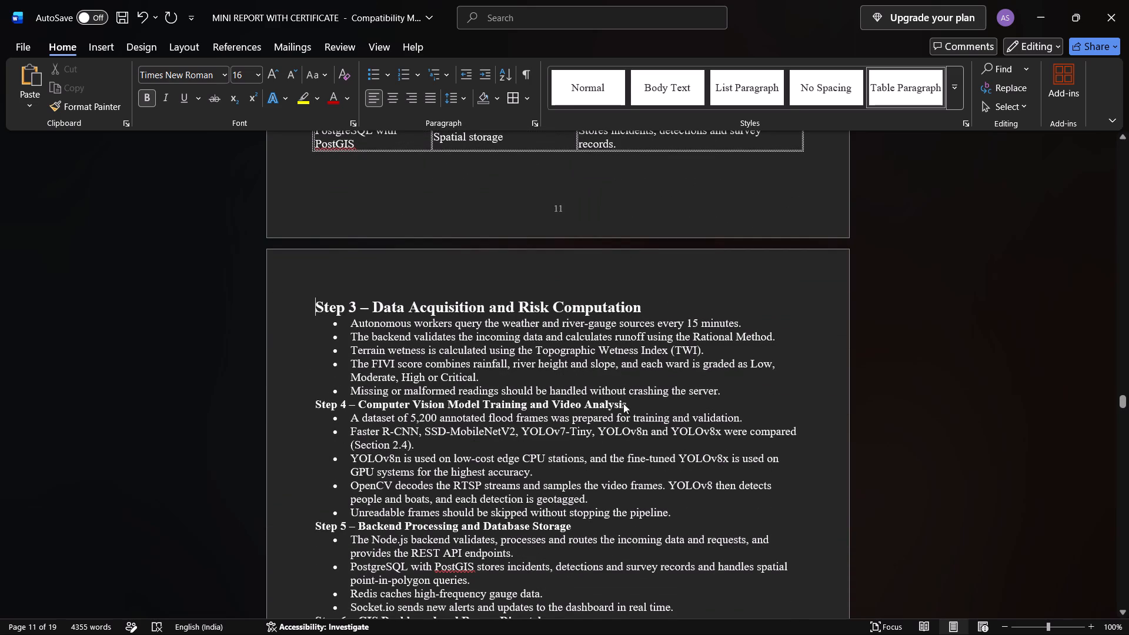
drag(632, 401, 343, 401)
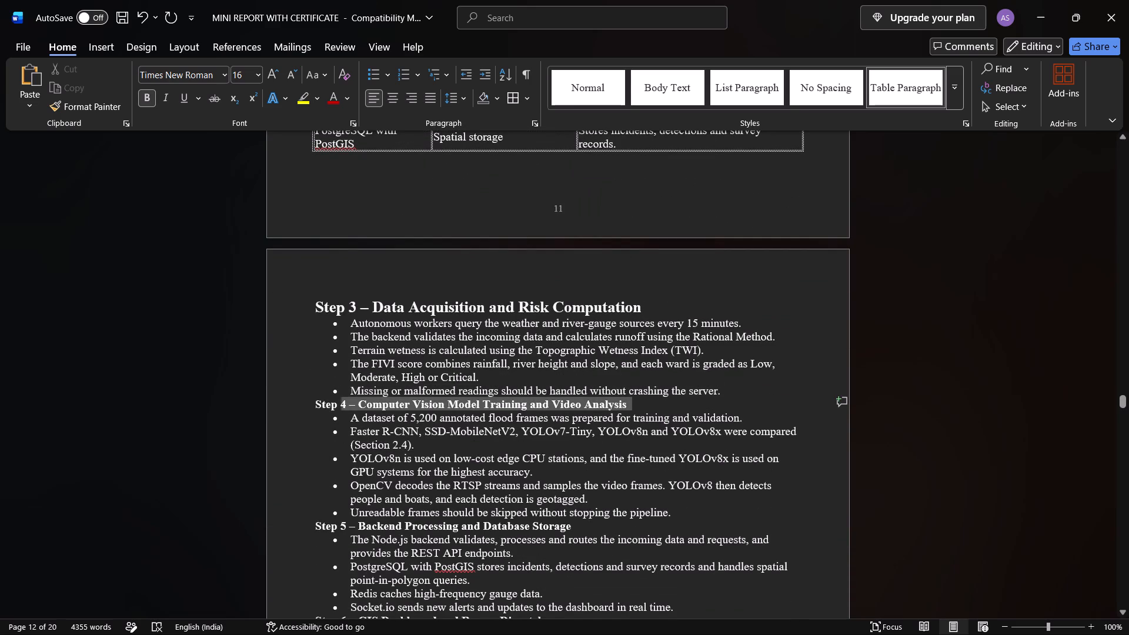
drag(343, 401, 326, 406)
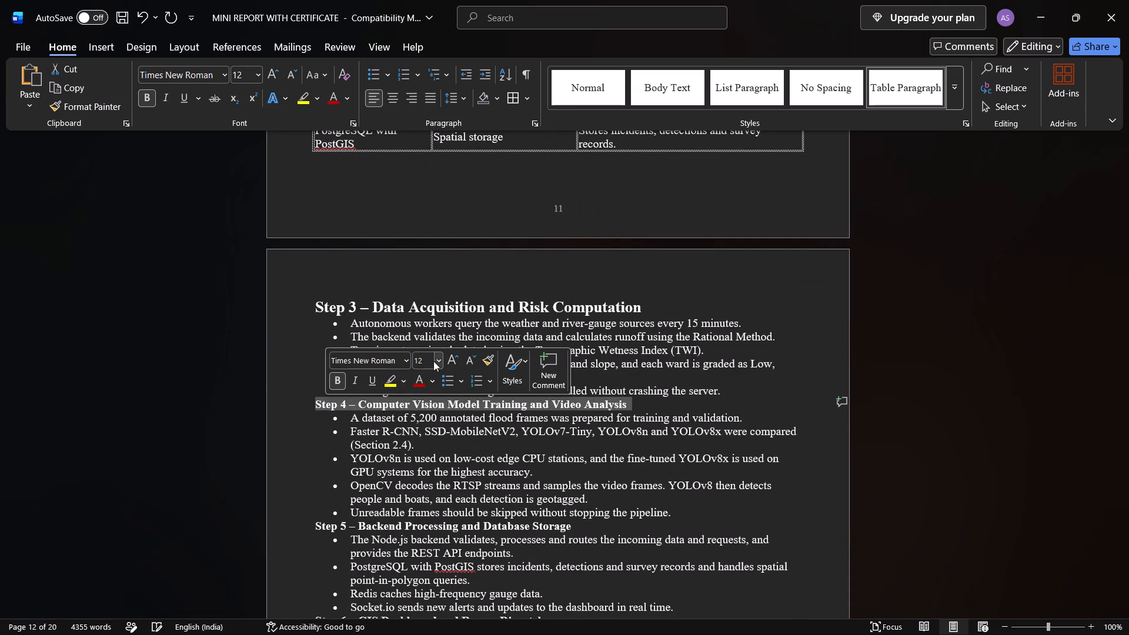
click(436, 359)
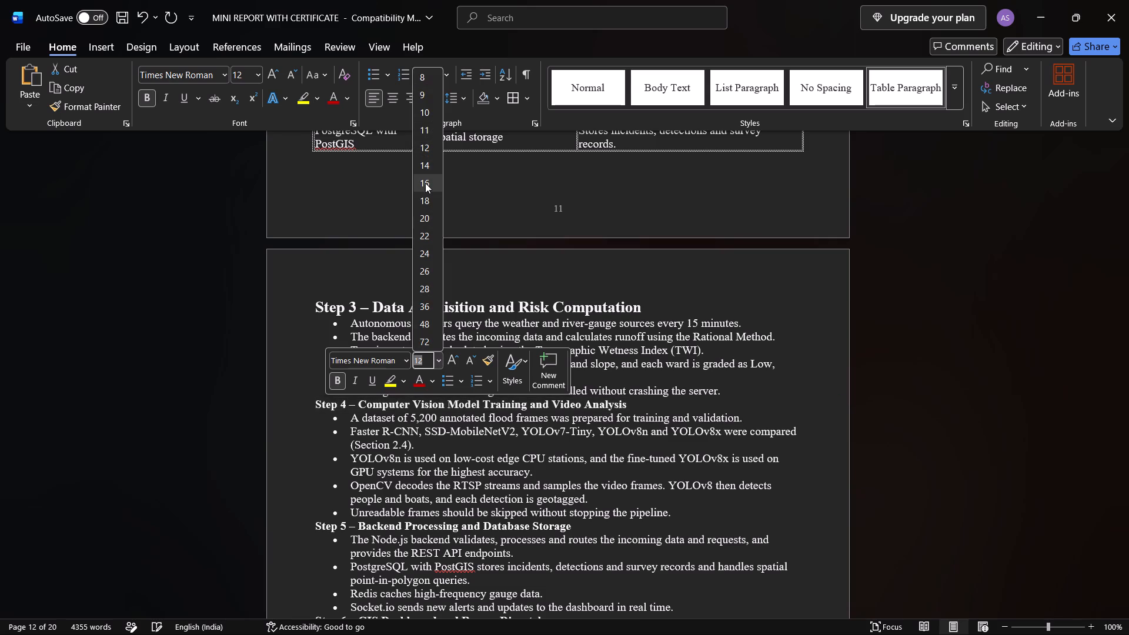
click(425, 183)
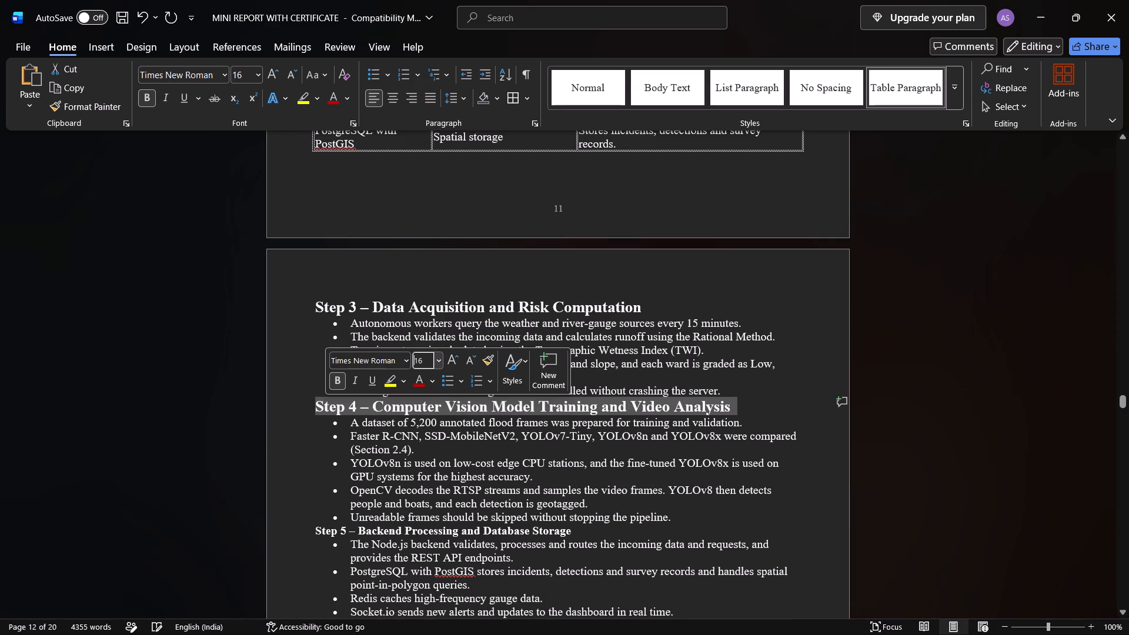
Set the font size of the "Step 5 – Backend Processing and Database Storage" heading to 16.
click(574, 528)
drag(574, 528, 366, 507)
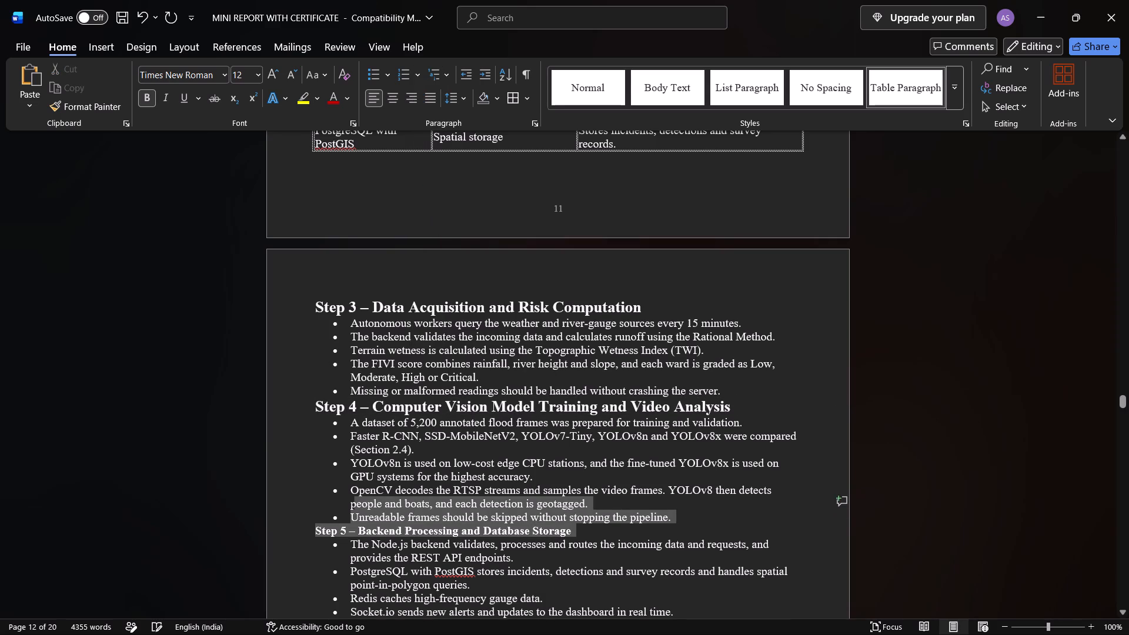
drag(366, 507, 332, 533)
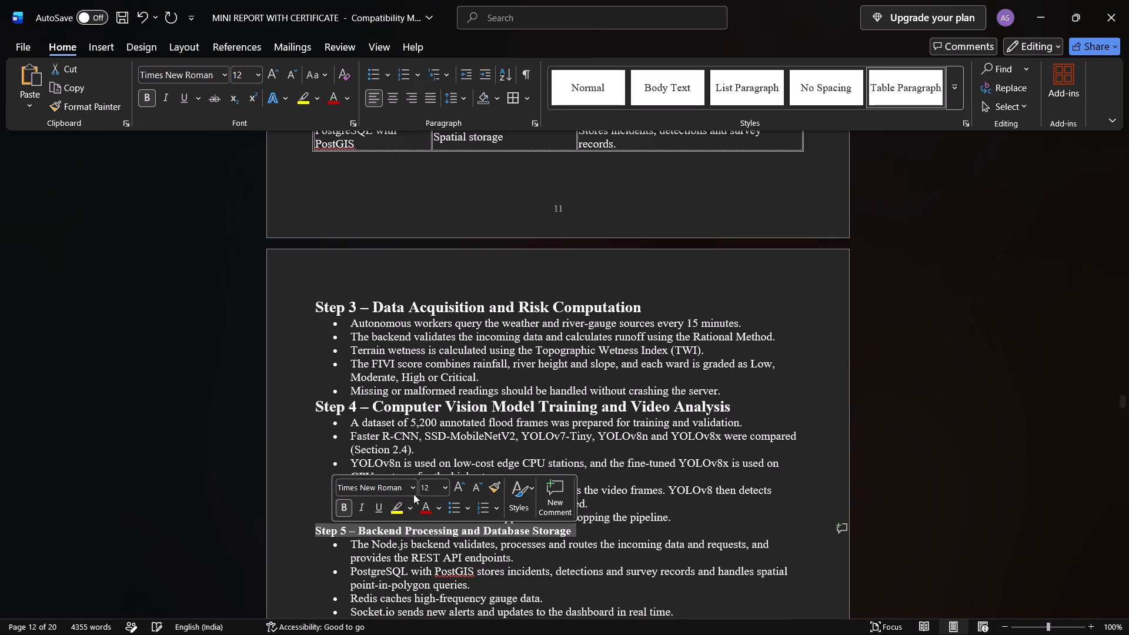
click(444, 489)
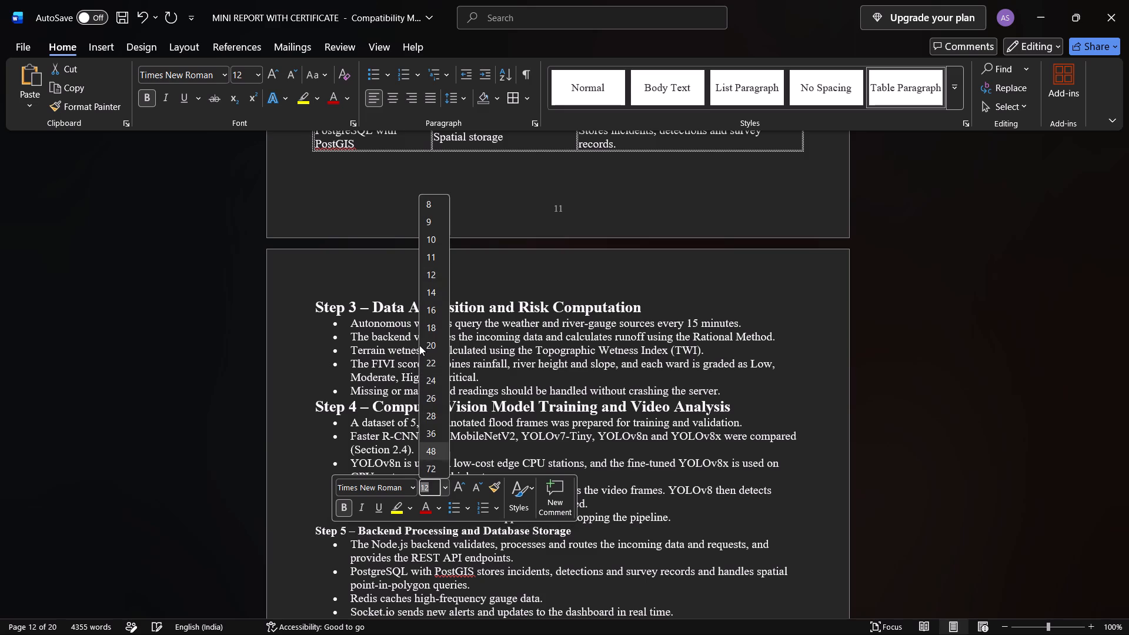
click(435, 332)
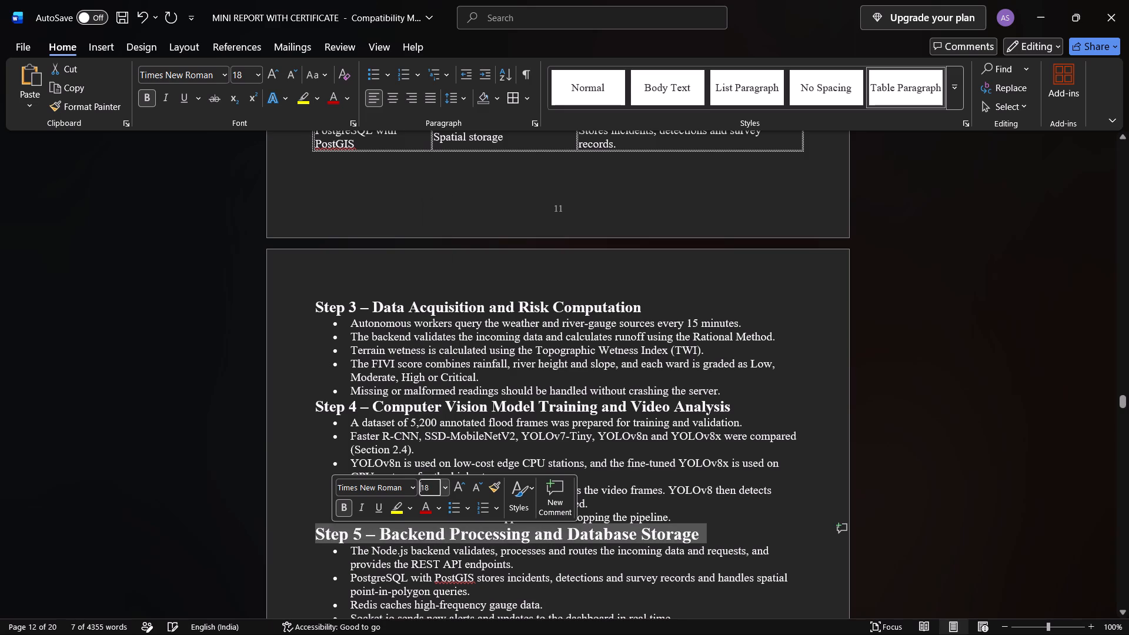
click(443, 482)
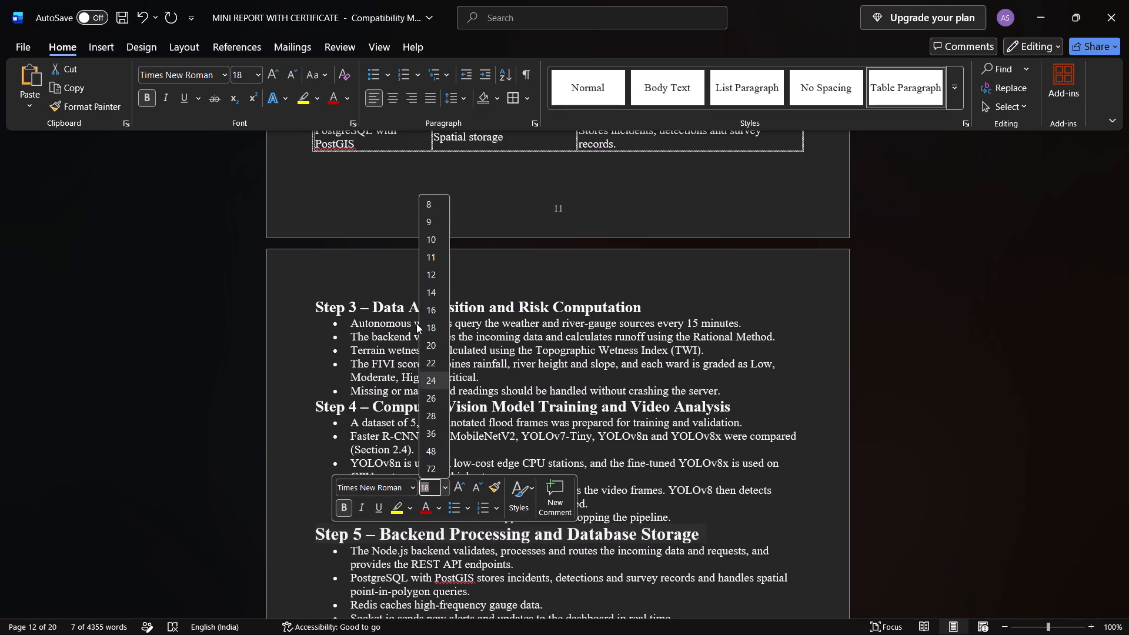
click(427, 313)
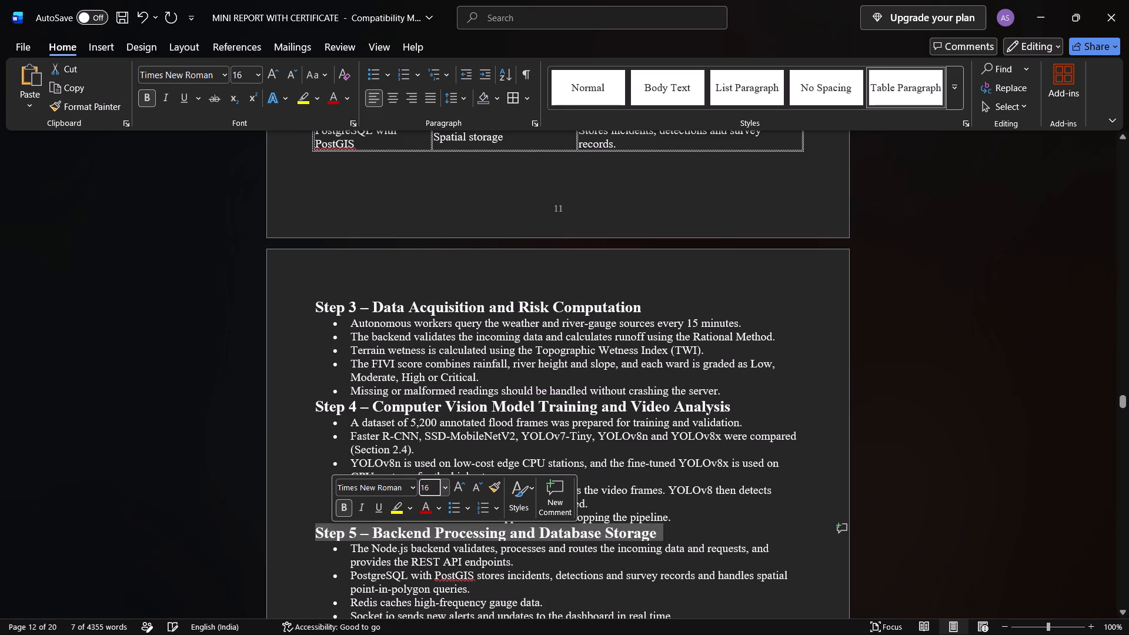
Set the font size of the "Step 6 – GIS Dashboard and Rescue Dispatch" heading to 16.
scroll(710, 447, down, 6)
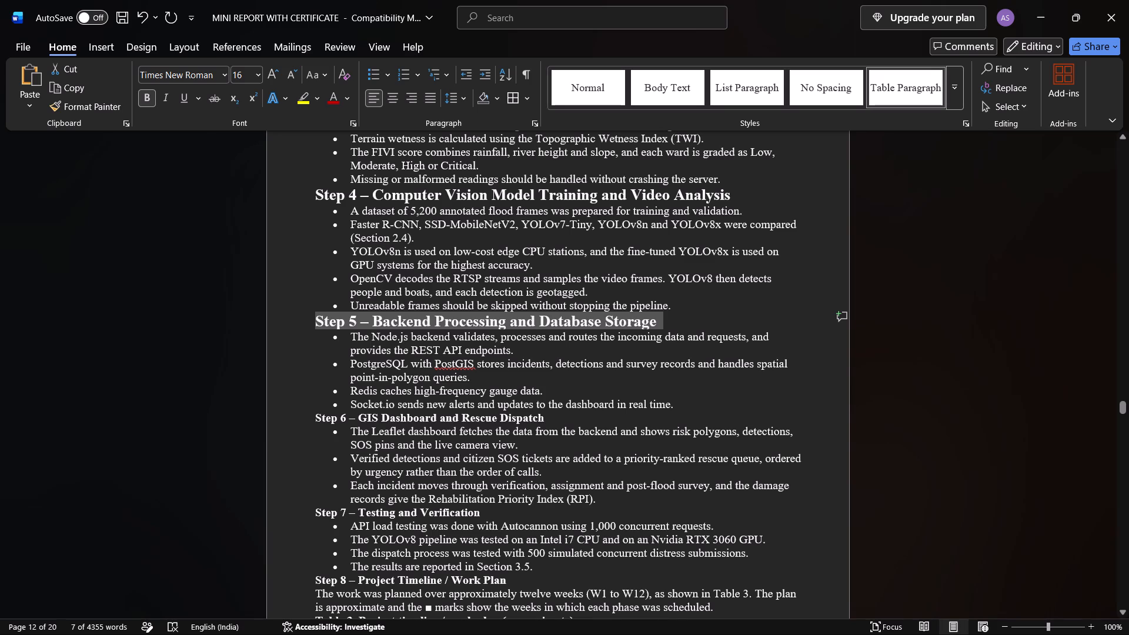
drag(552, 418, 310, 420)
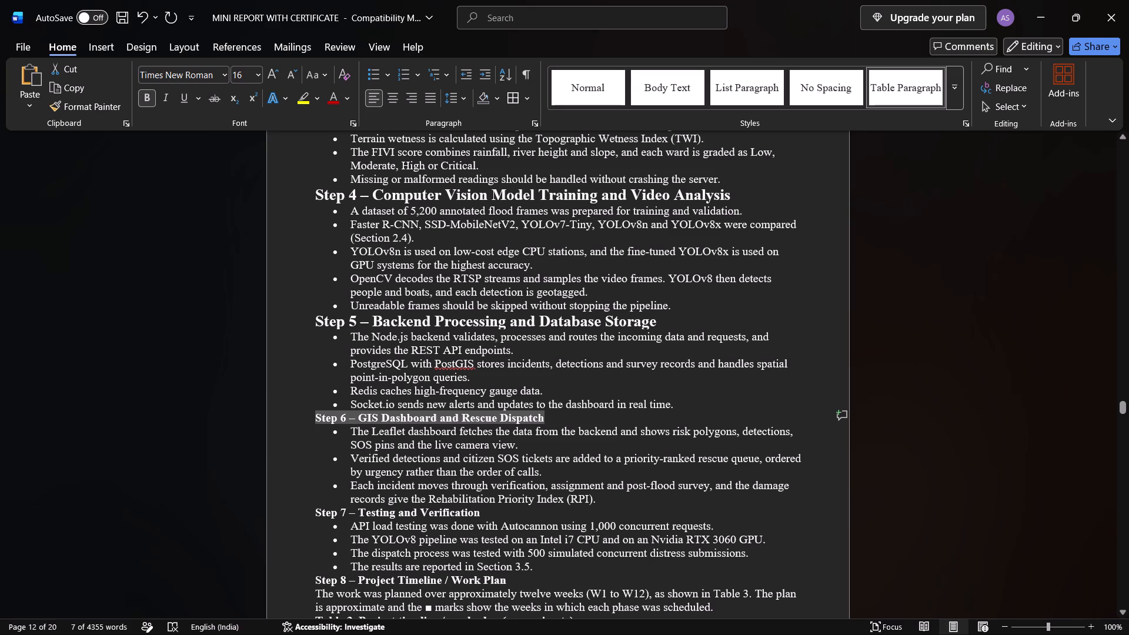
click(420, 375)
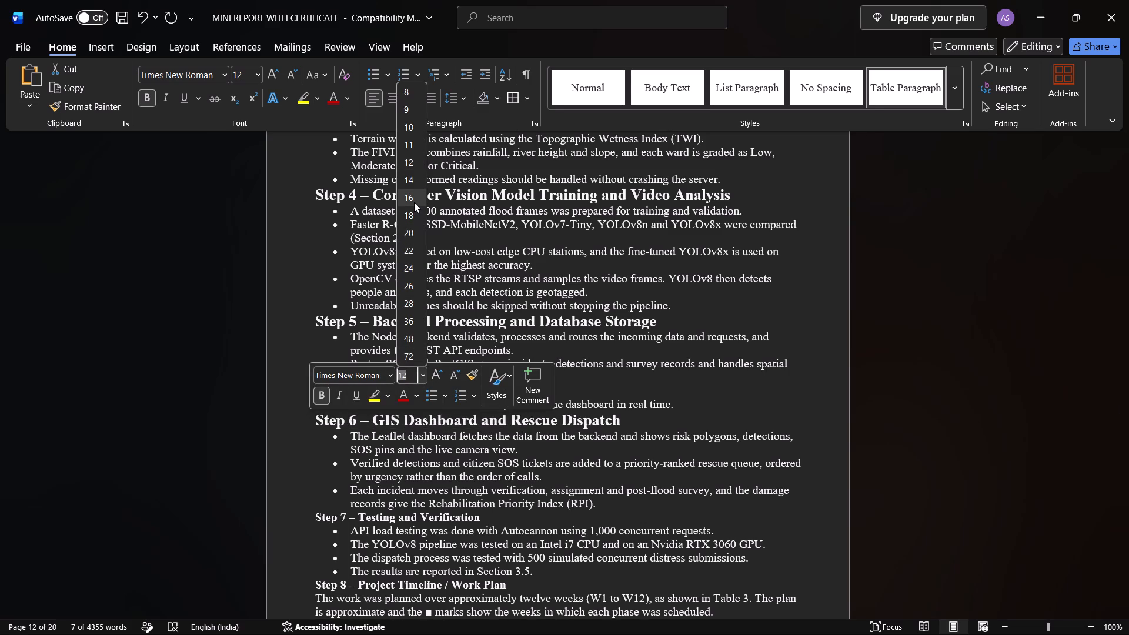
click(414, 202)
Set the font size of the "Step 7 – Testing and Verification" heading to 16.
drag(487, 517, 475, 517)
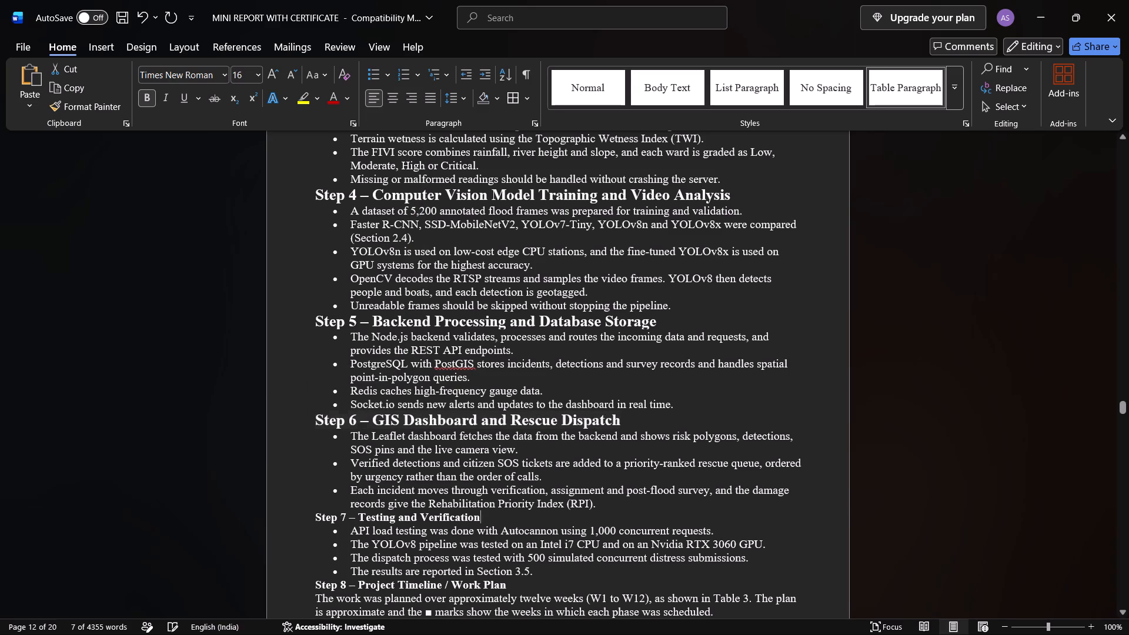
drag(475, 517, 321, 517)
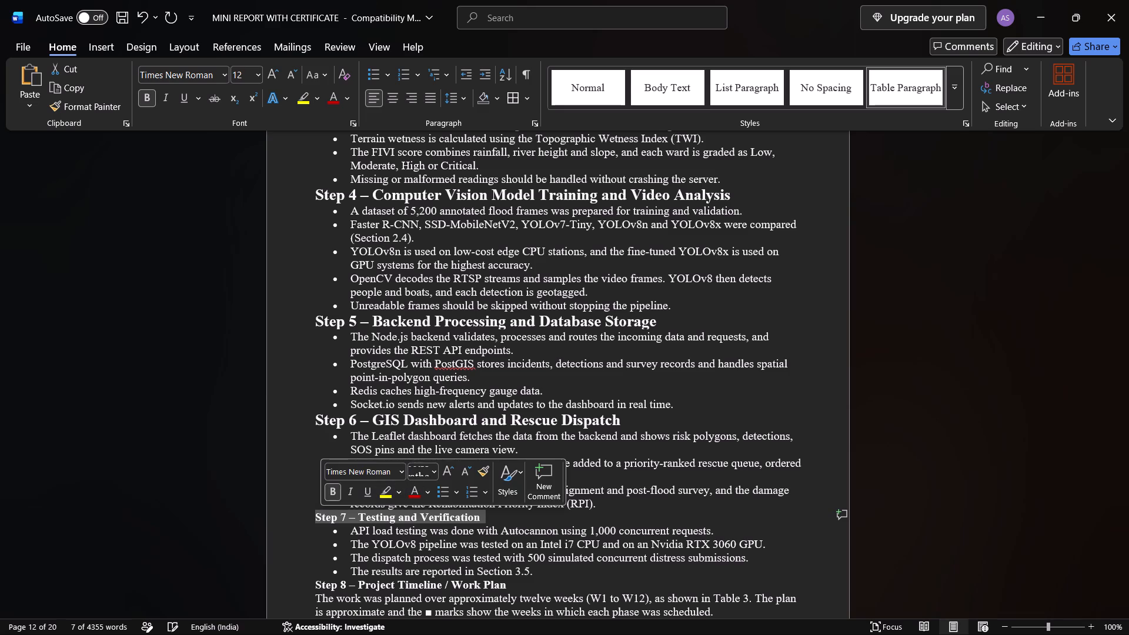
click(433, 473)
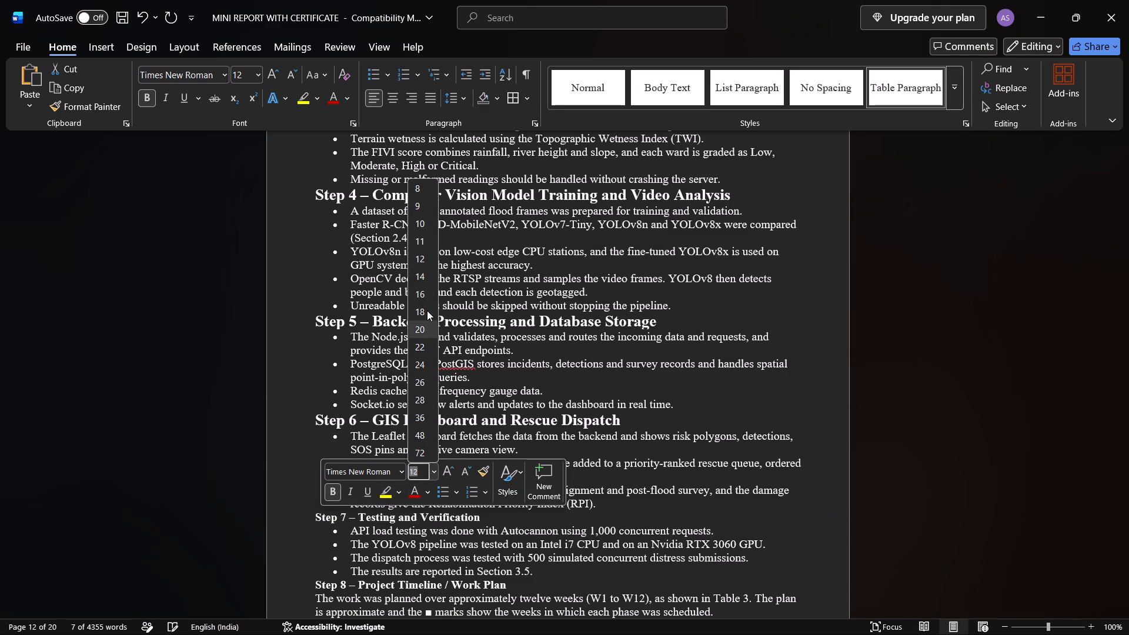
click(424, 298)
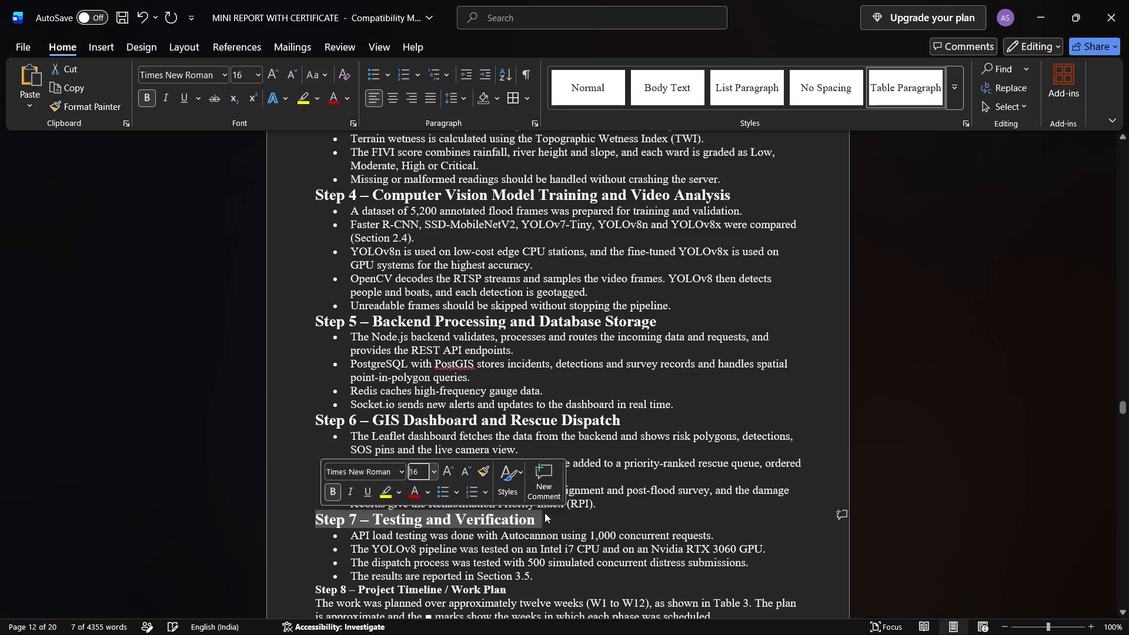
click(545, 513)
Set the font size of the "Step 8 – Project Timeline / Work Plan" heading to 16.
scroll(545, 513, down, 4)
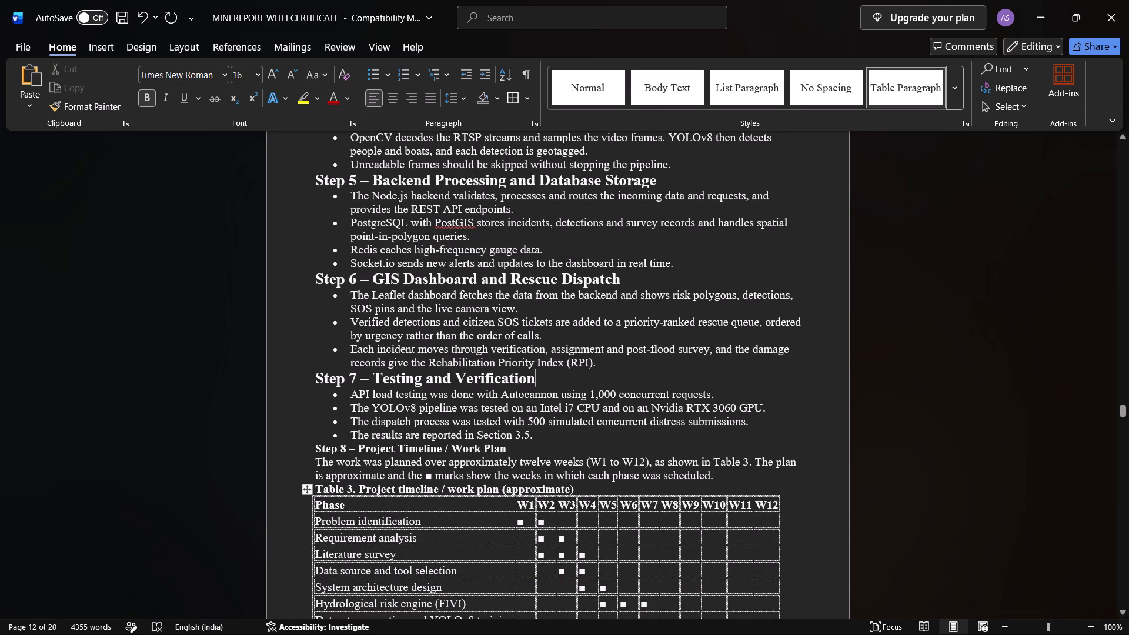
drag(510, 450, 326, 447)
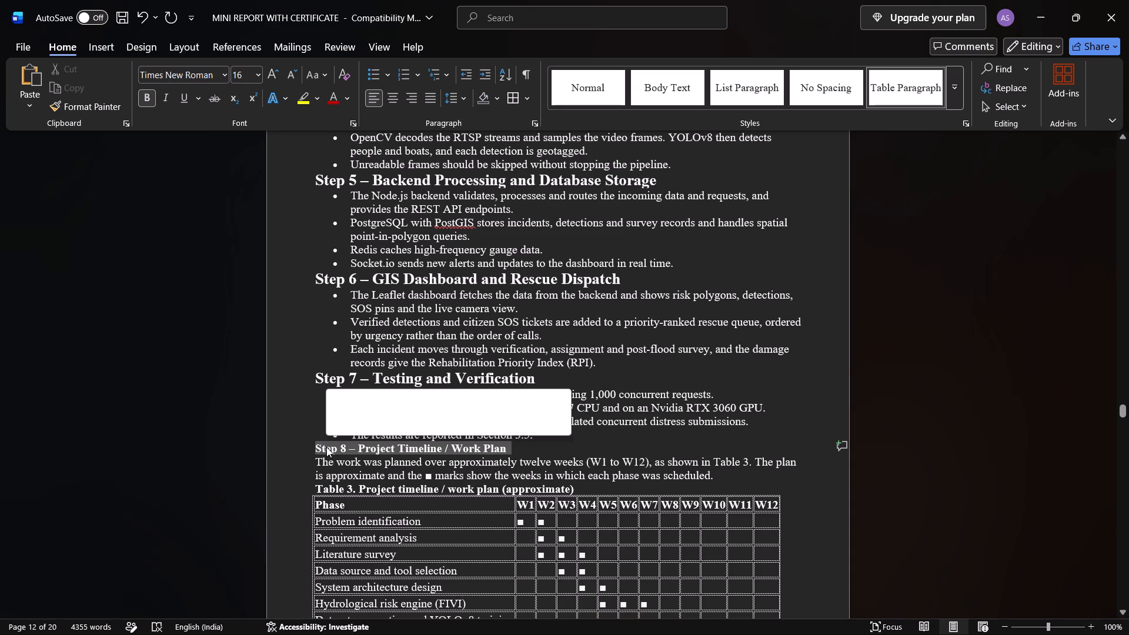
click(435, 405)
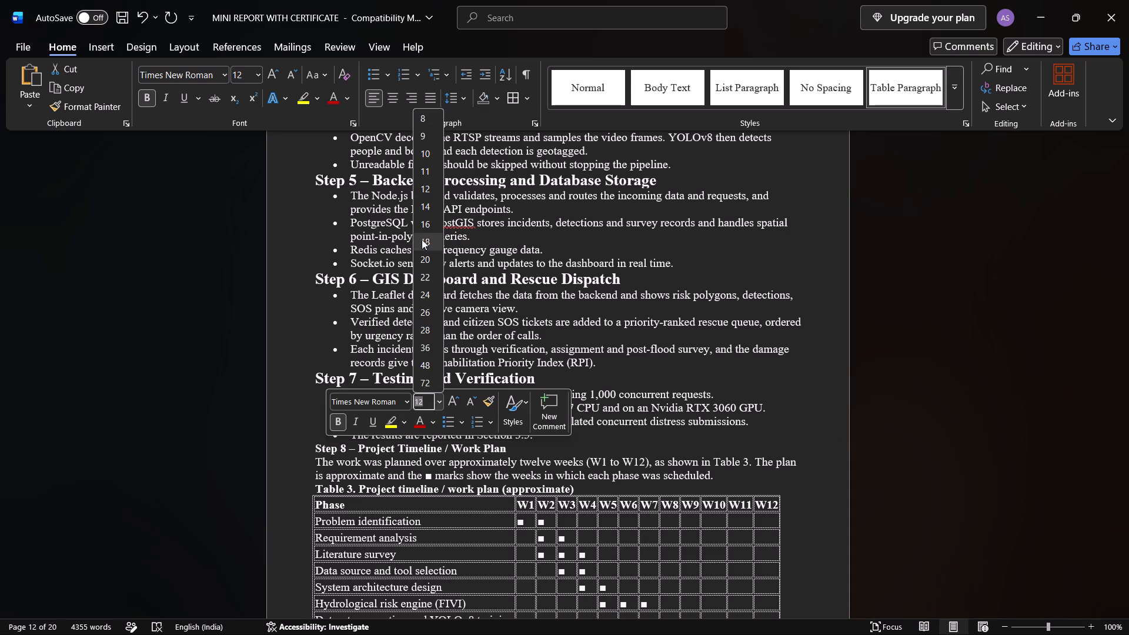
click(427, 232)
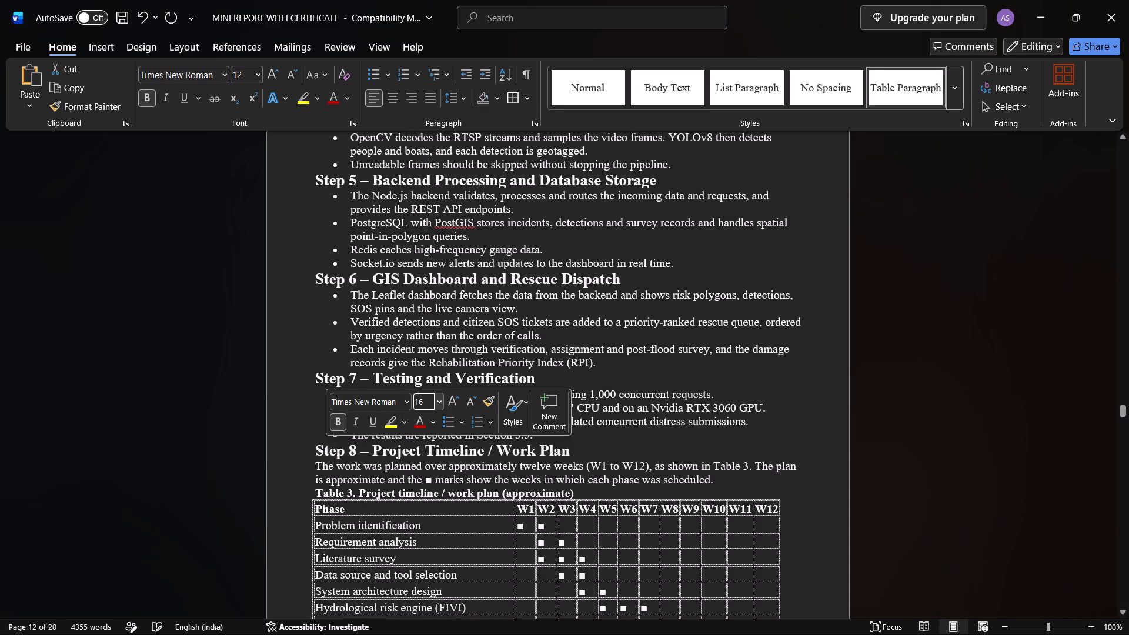
Set the font size of the "Table 3. Project timeline / work plan (approximate)" caption to 16.
drag(577, 493, 346, 490)
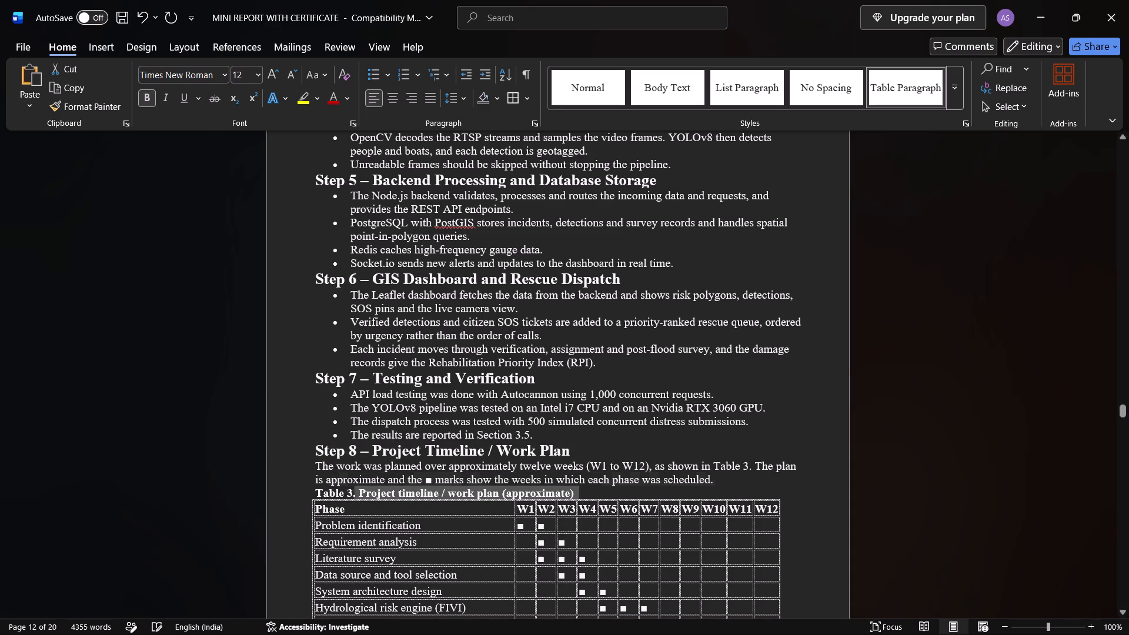
drag(346, 490, 340, 493)
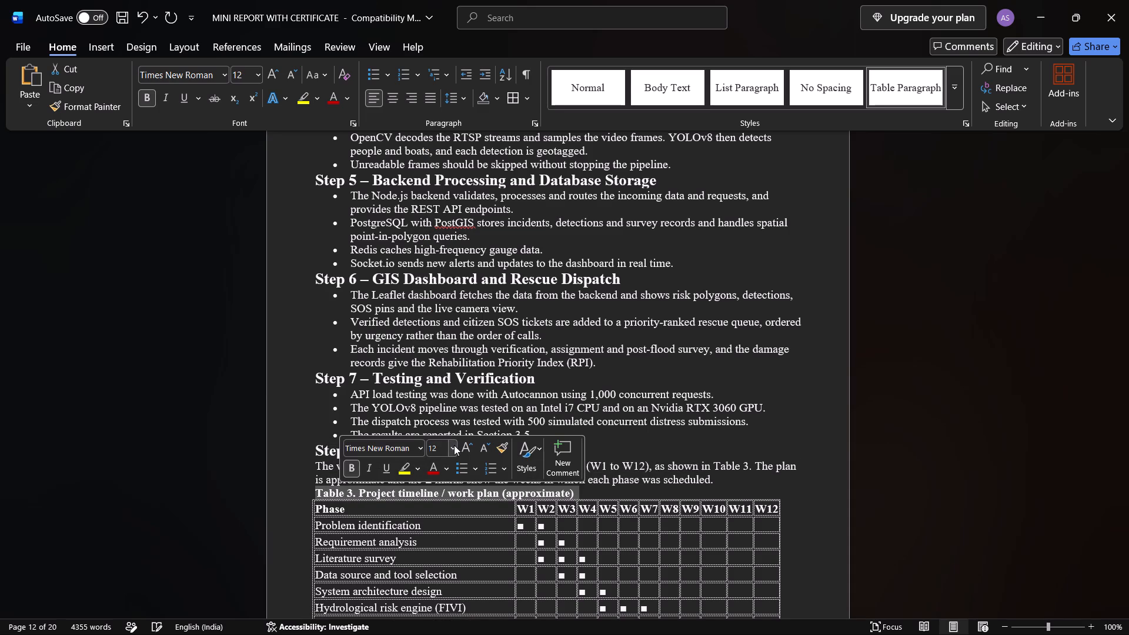
click(454, 445)
click(440, 269)
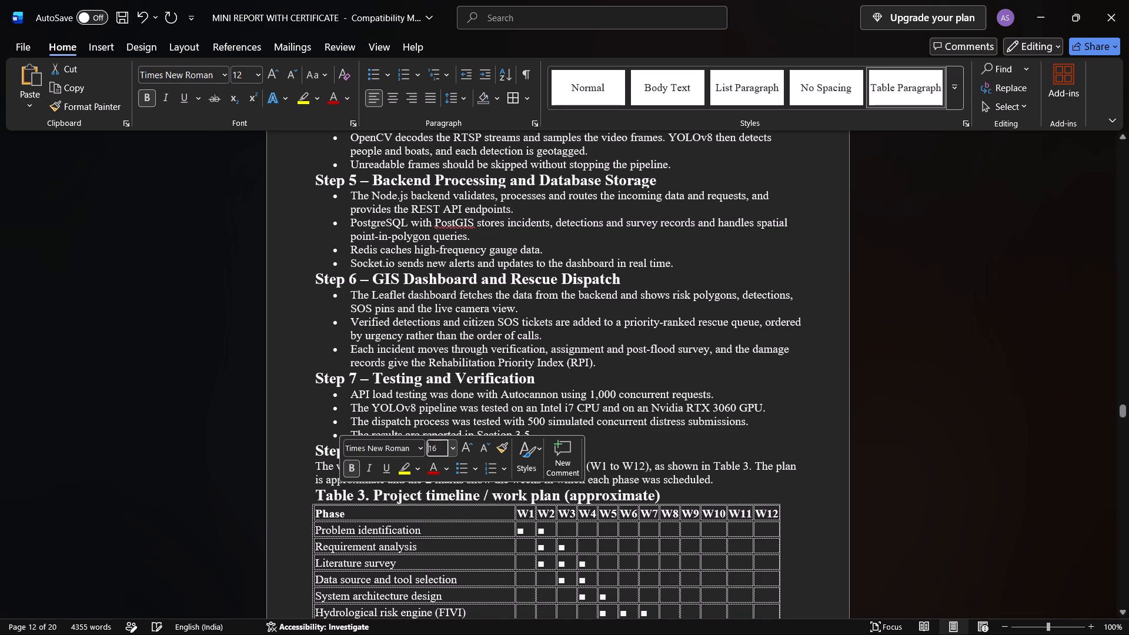
Left-align the Methodology heading and delete blank space above it to move the section up the page.
scroll(606, 515, down, 13)
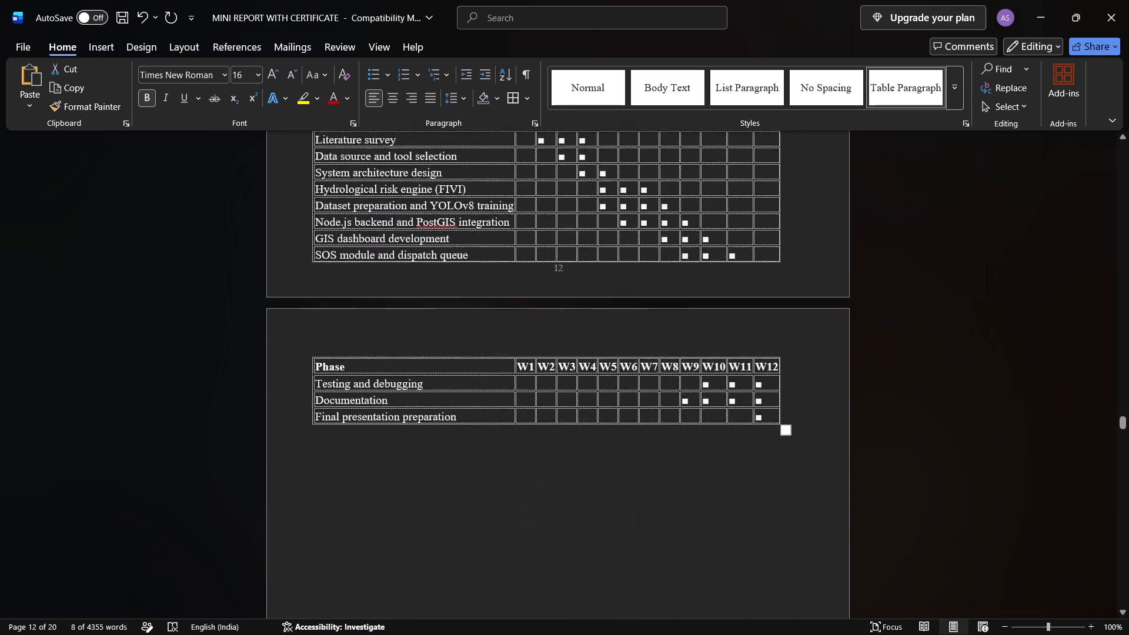
scroll(606, 515, down, 2)
scroll(606, 515, up, 17)
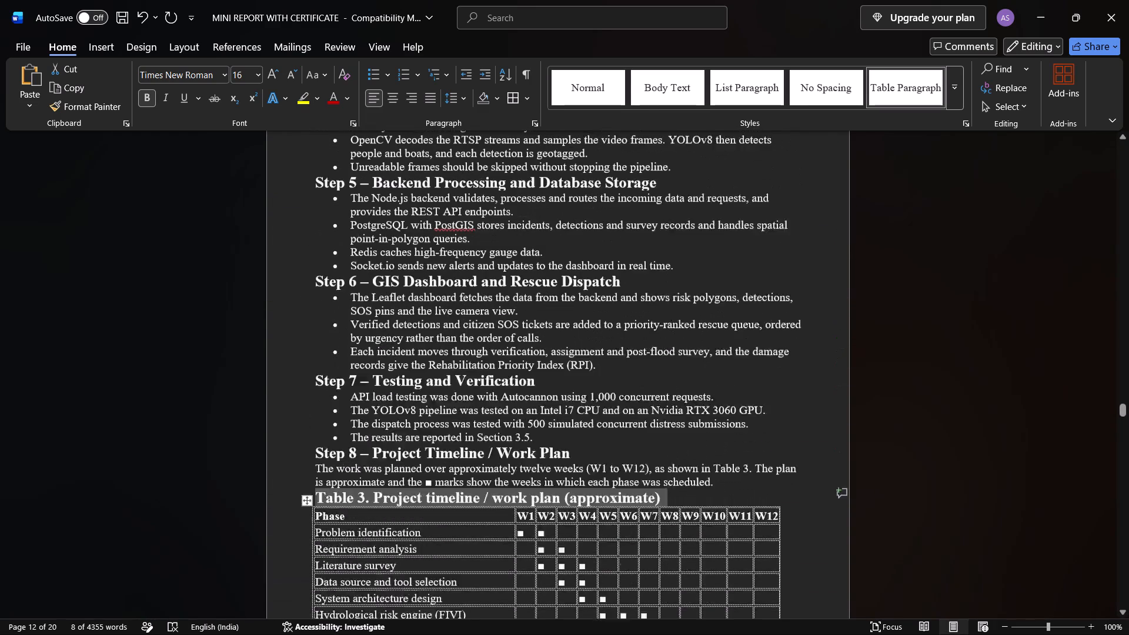
scroll(606, 514, up, 20)
scroll(606, 514, up, 2)
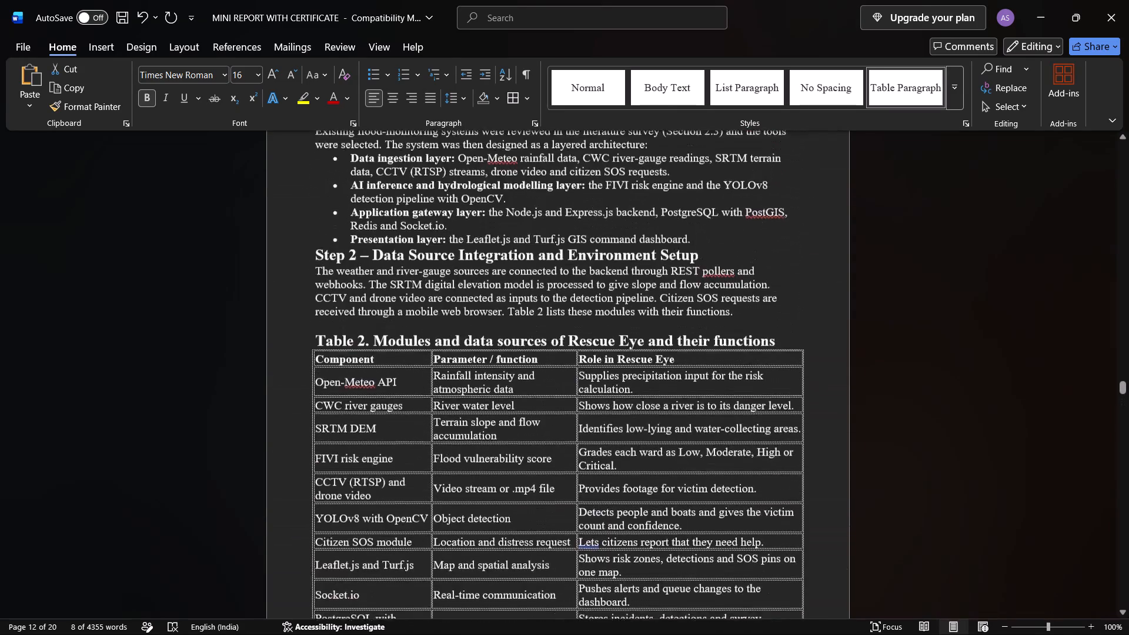
scroll(606, 514, up, 9)
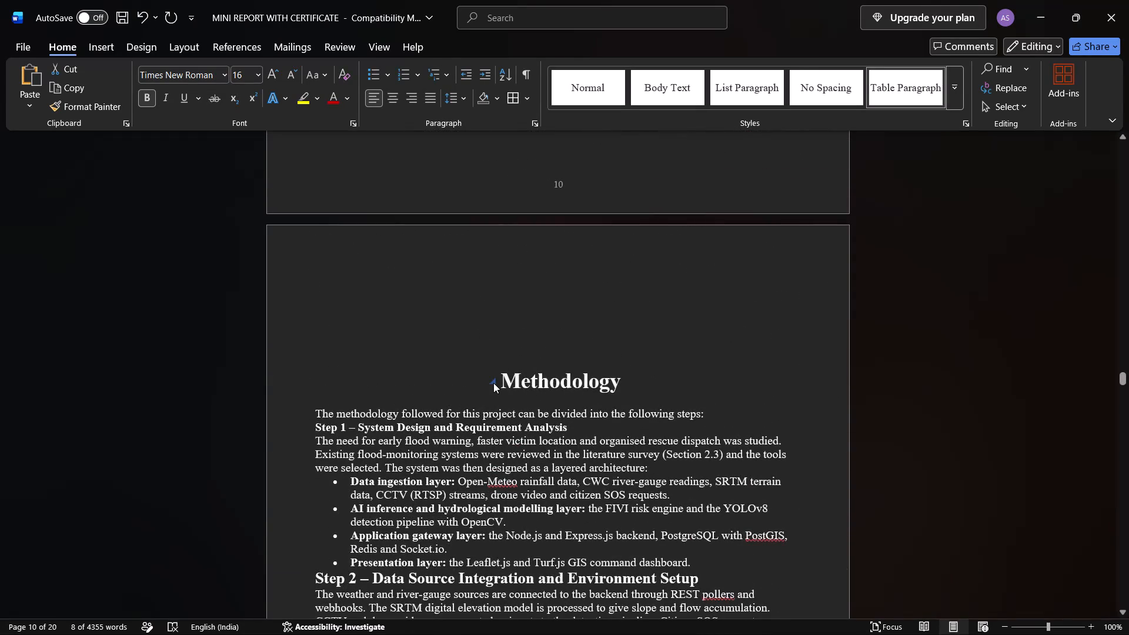
click(486, 376)
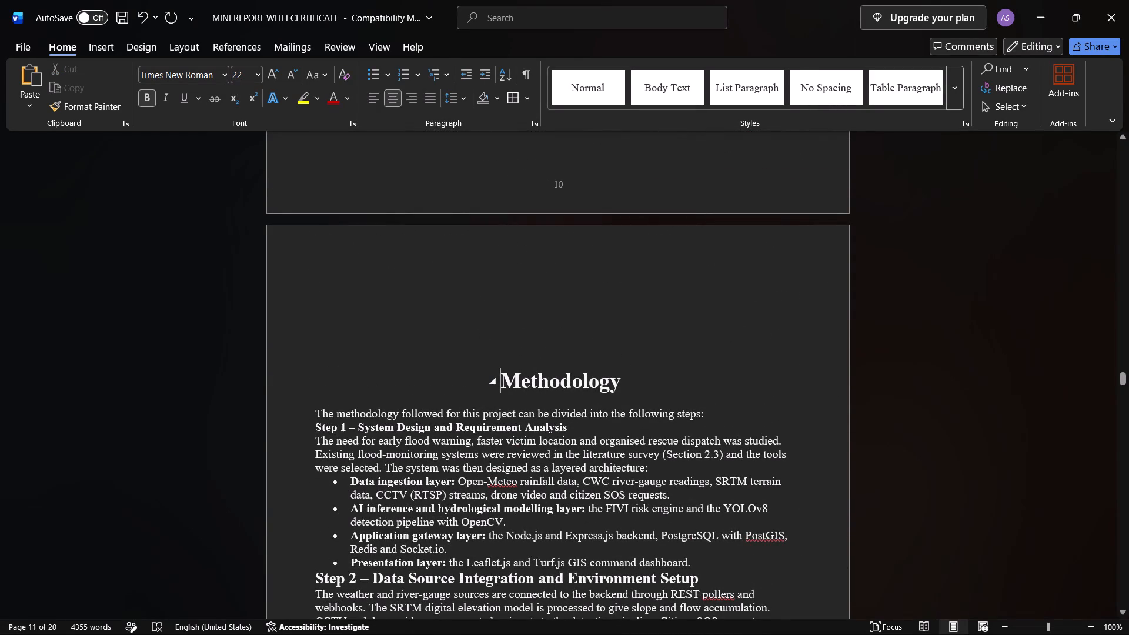
key(BackSpace)
key(BackSpace)
key(BackSpace)
key(BackSpace)
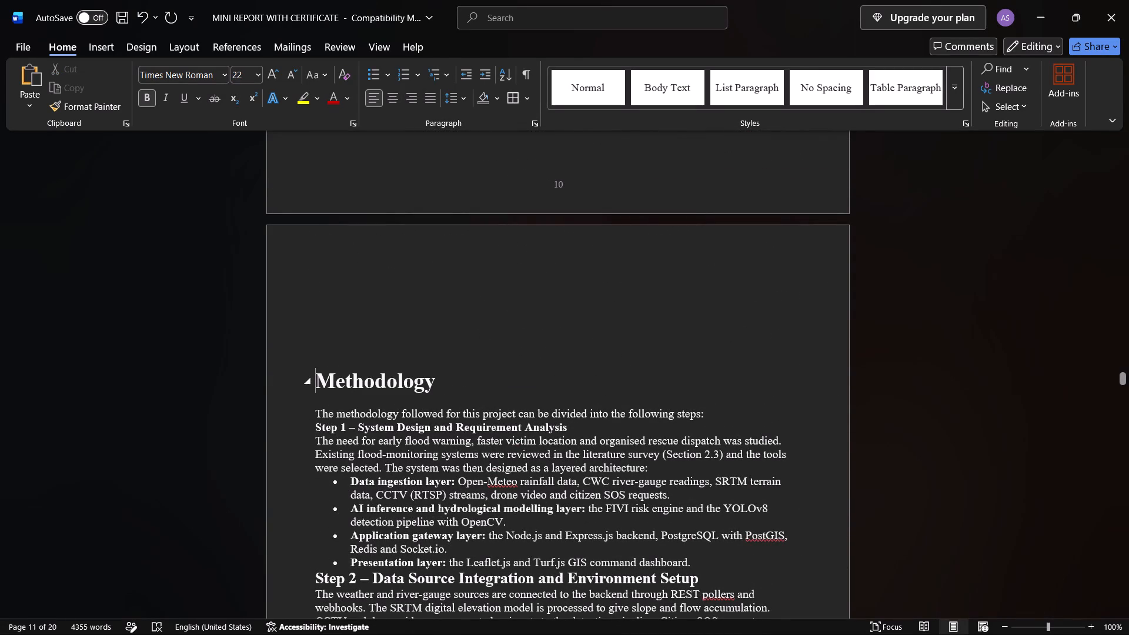
key(BackSpace)
key(BackSpace)
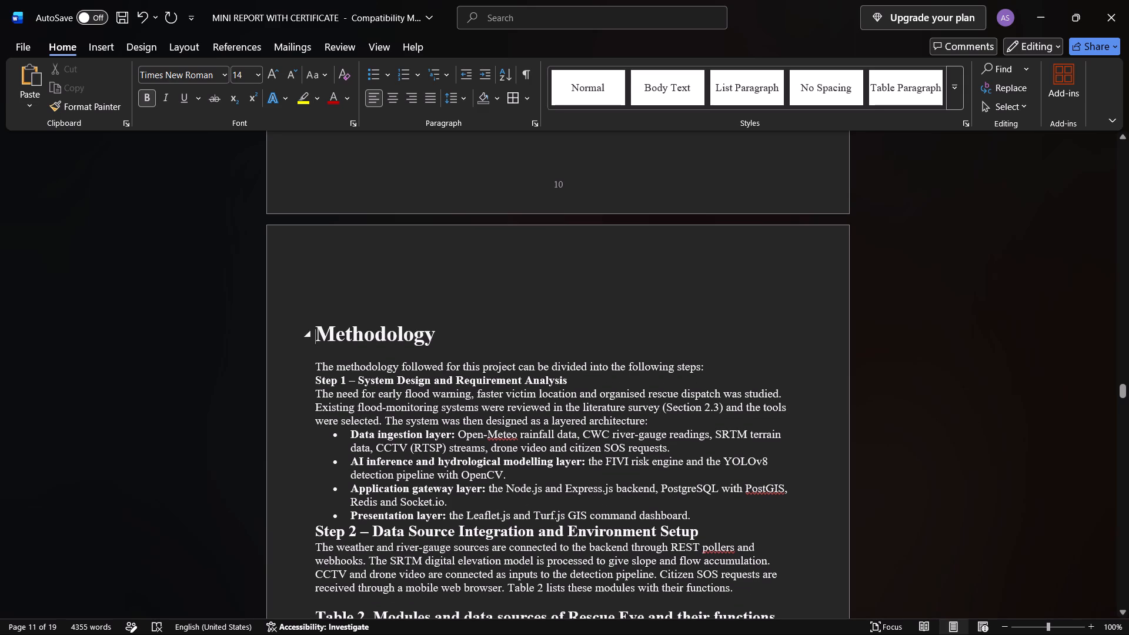
Check the page layout from the Step 3 heading through Table 3 to the start of the Literature Survey section.
scroll(496, 311, down, 20)
scroll(496, 311, down, 2)
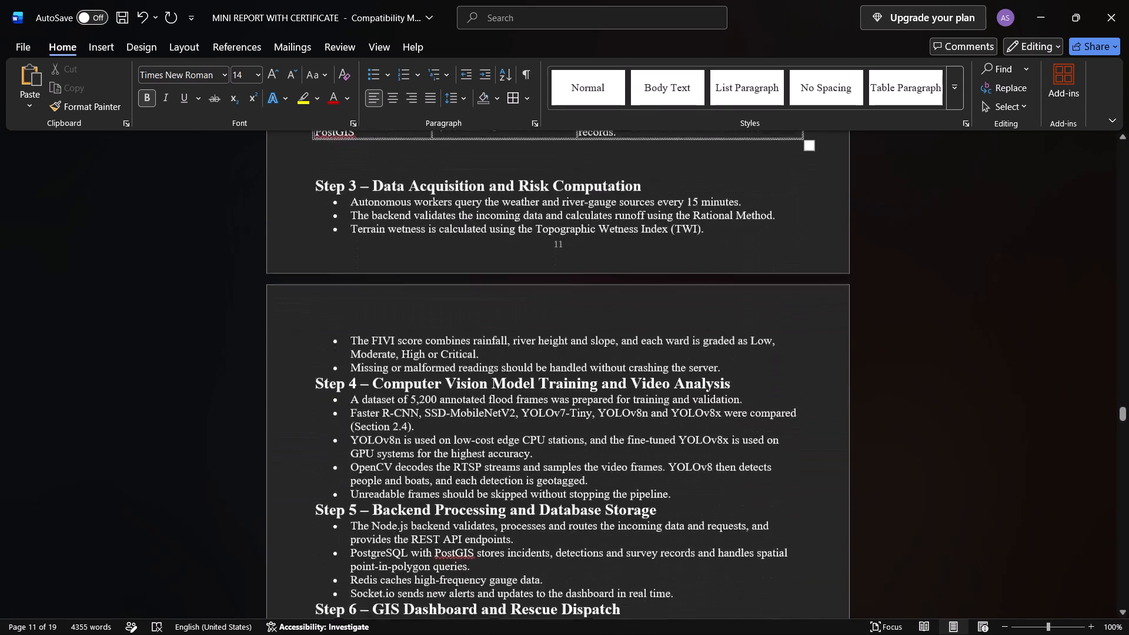
scroll(499, 310, down, 16)
scroll(499, 310, down, 15)
scroll(499, 310, up, 9)
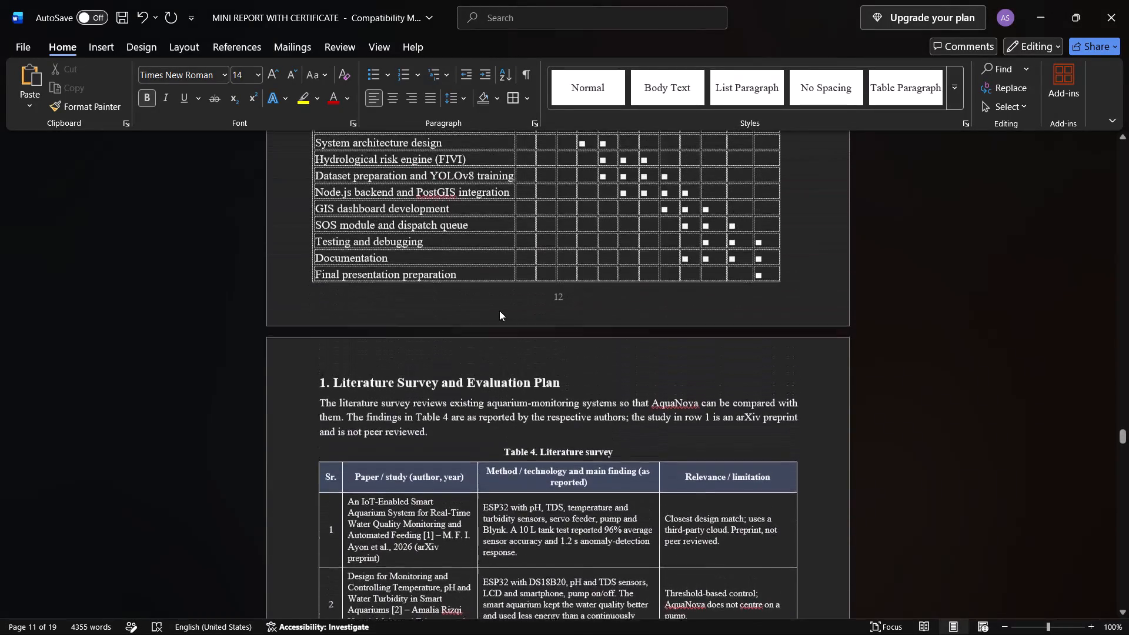
Center the Methodology heading at the start of the section.
scroll(499, 310, up, 20)
scroll(499, 310, up, 8)
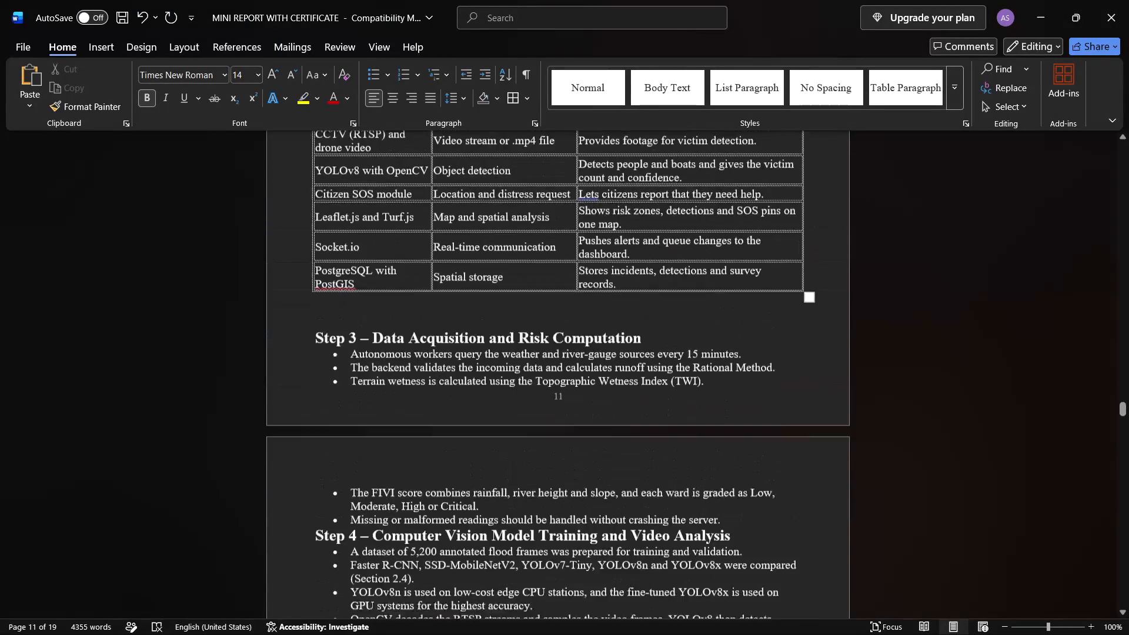
scroll(500, 310, up, 16)
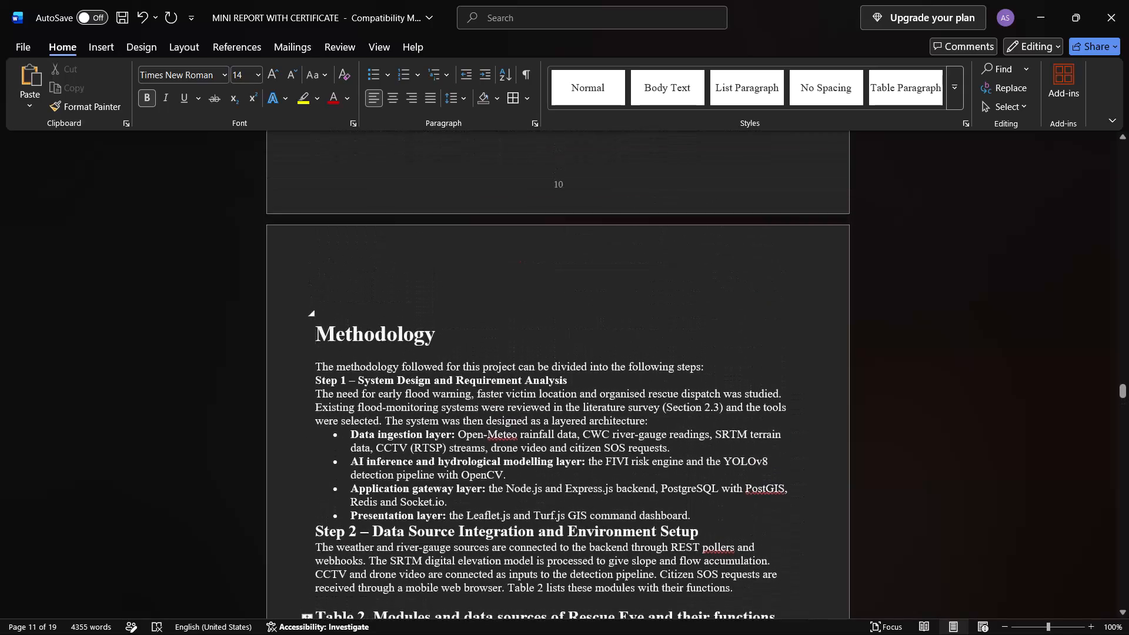
drag(455, 339, 312, 325)
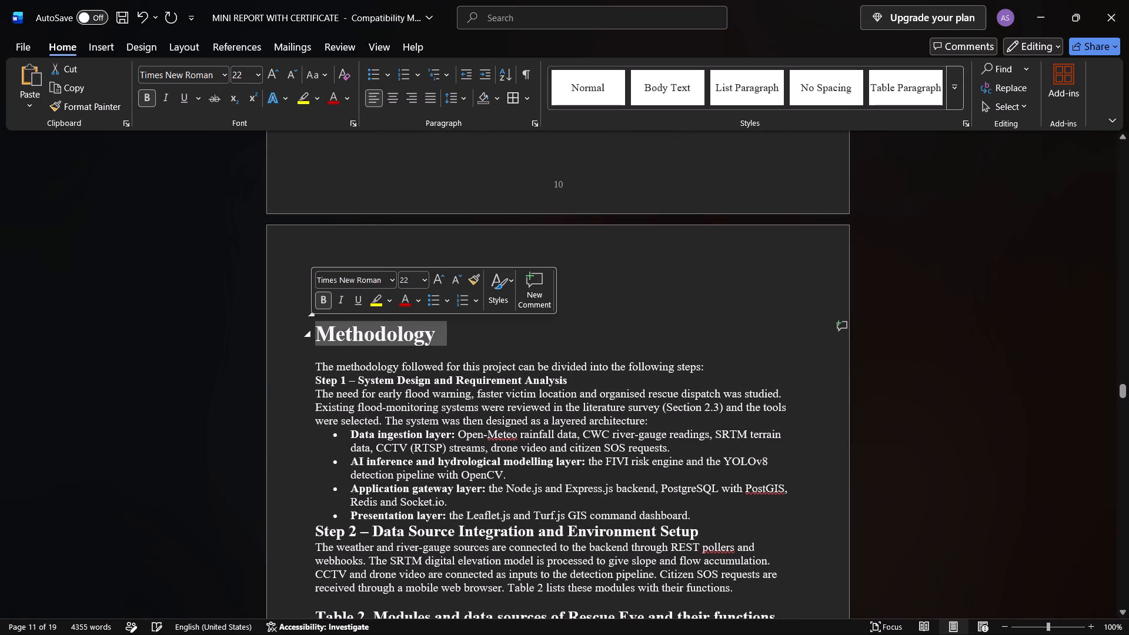
click(386, 98)
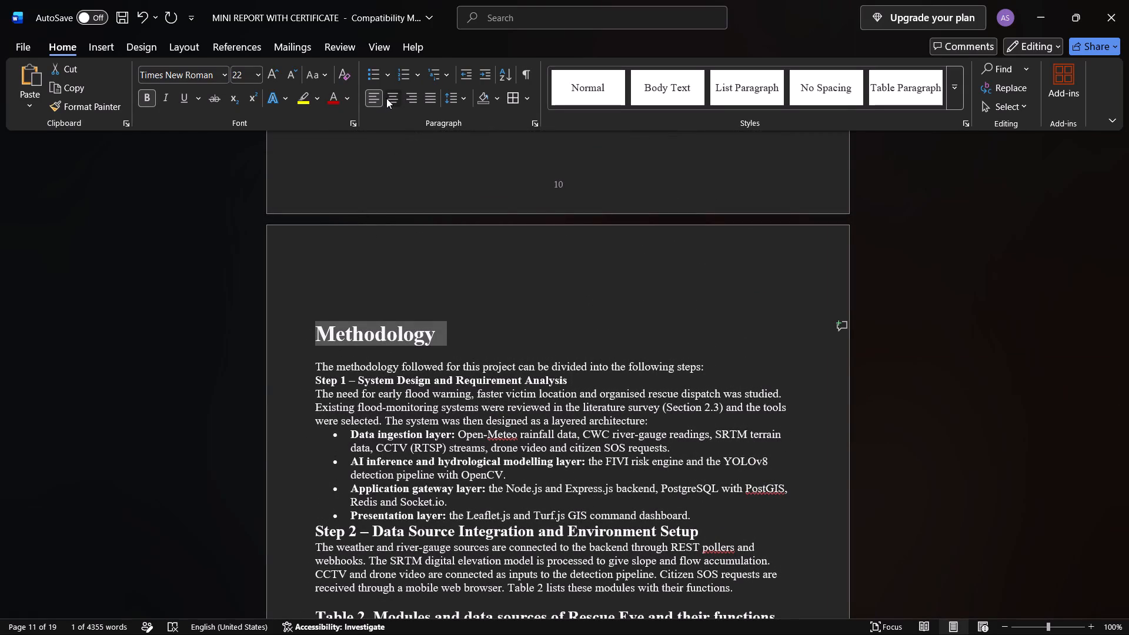
click(519, 280)
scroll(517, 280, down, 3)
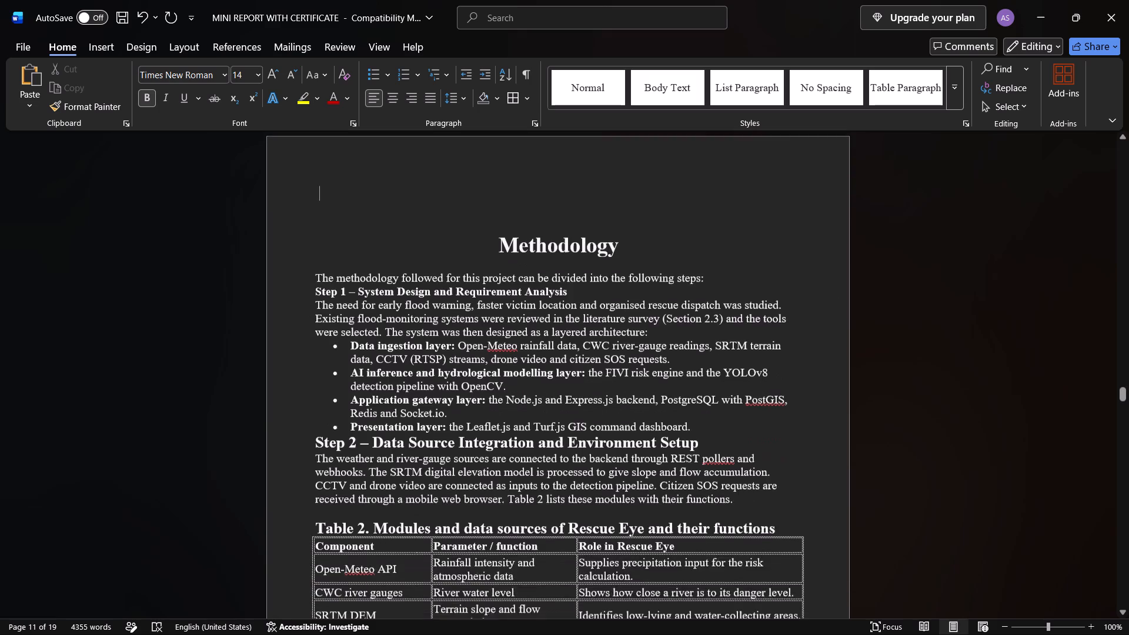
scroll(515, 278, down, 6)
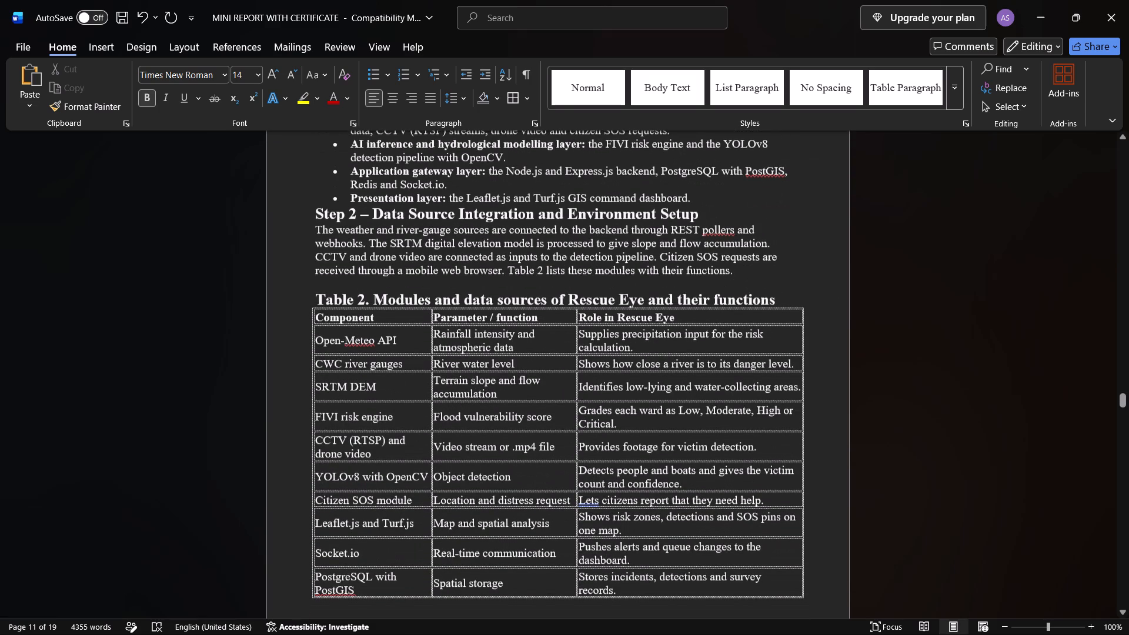
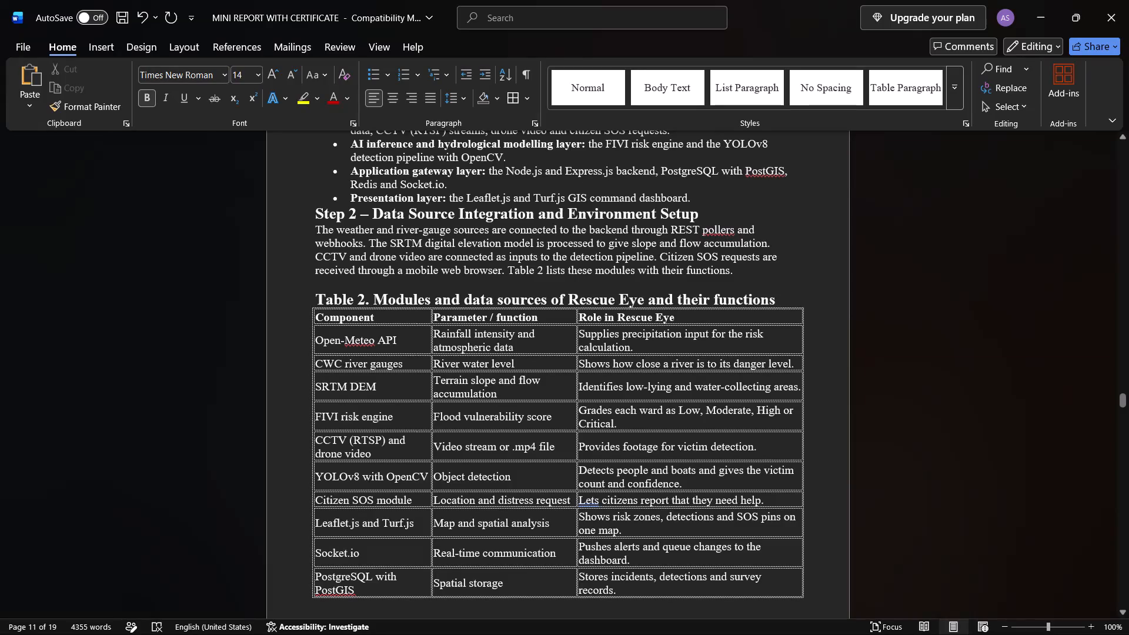
Set the "Literature Survey and Evaluation Plan" heading to font size 22 and center it.
scroll(567, 376, down, 7)
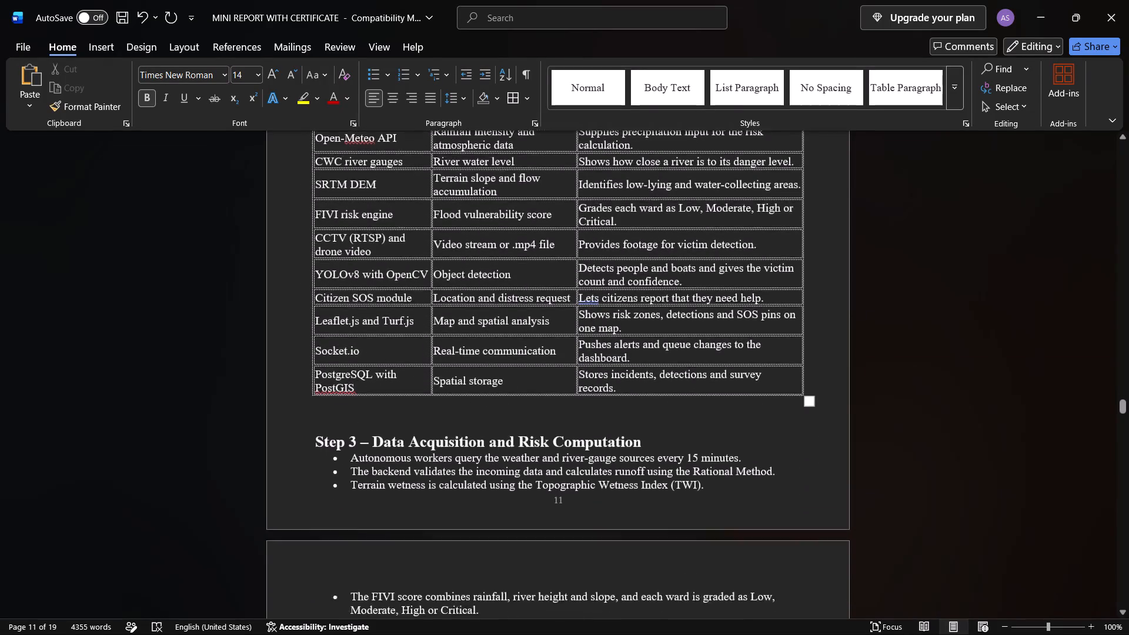
scroll(567, 376, down, 12)
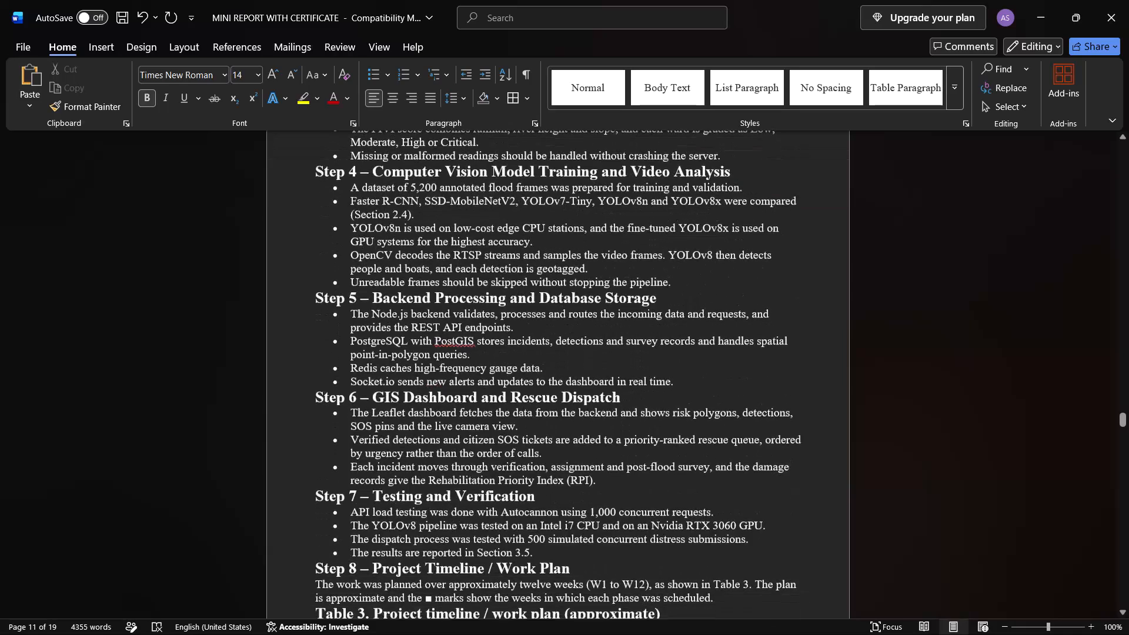
scroll(566, 376, down, 16)
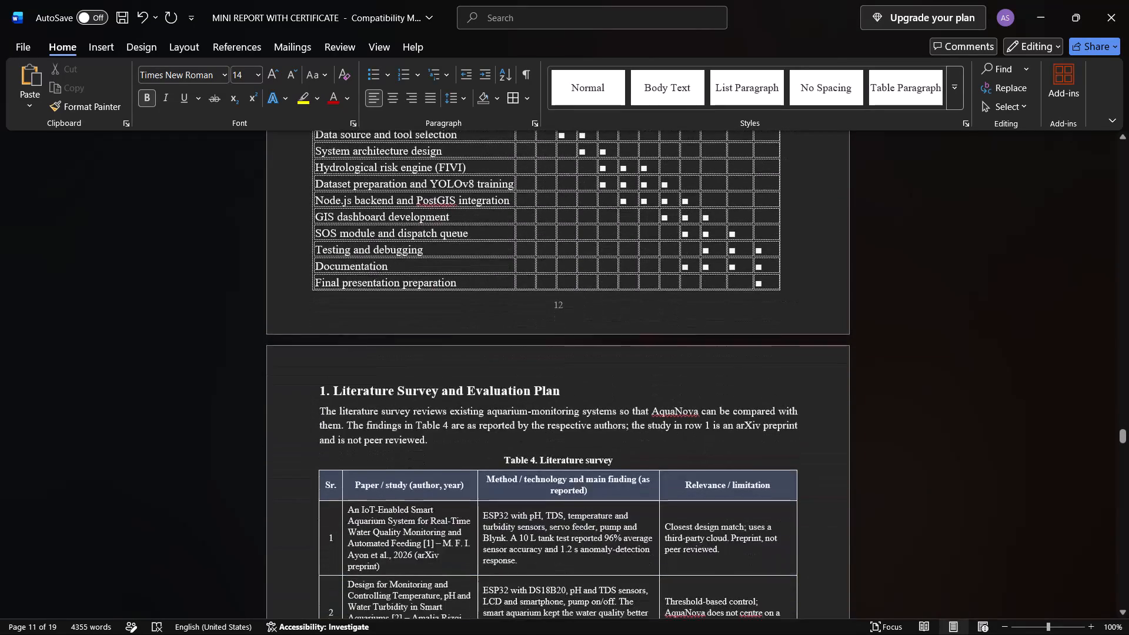
drag(568, 387, 426, 377)
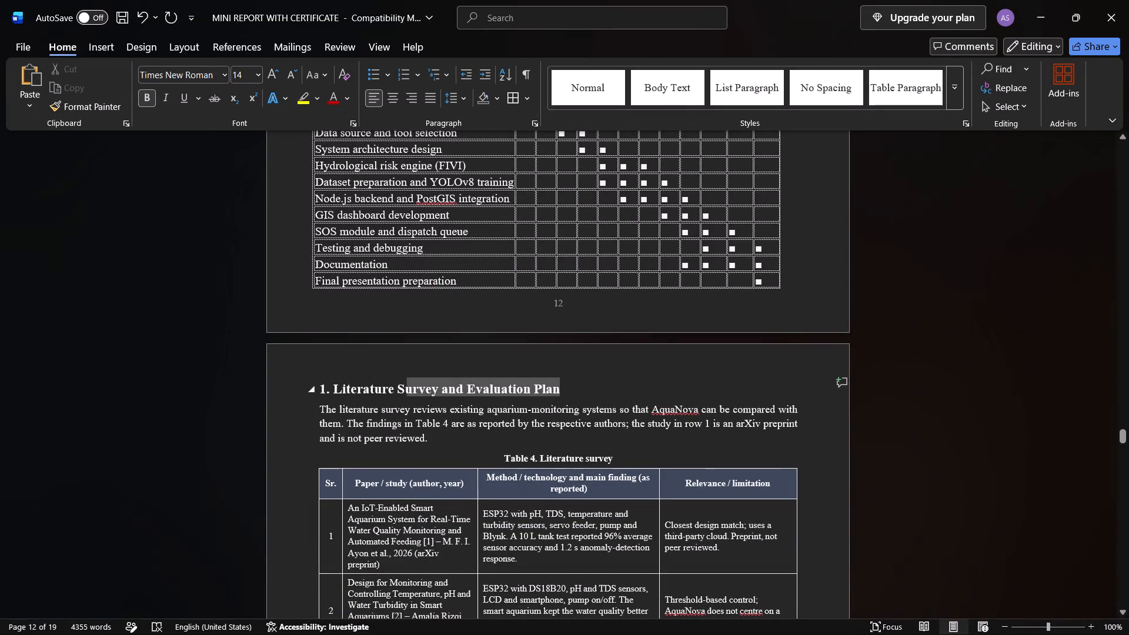
drag(426, 377, 353, 390)
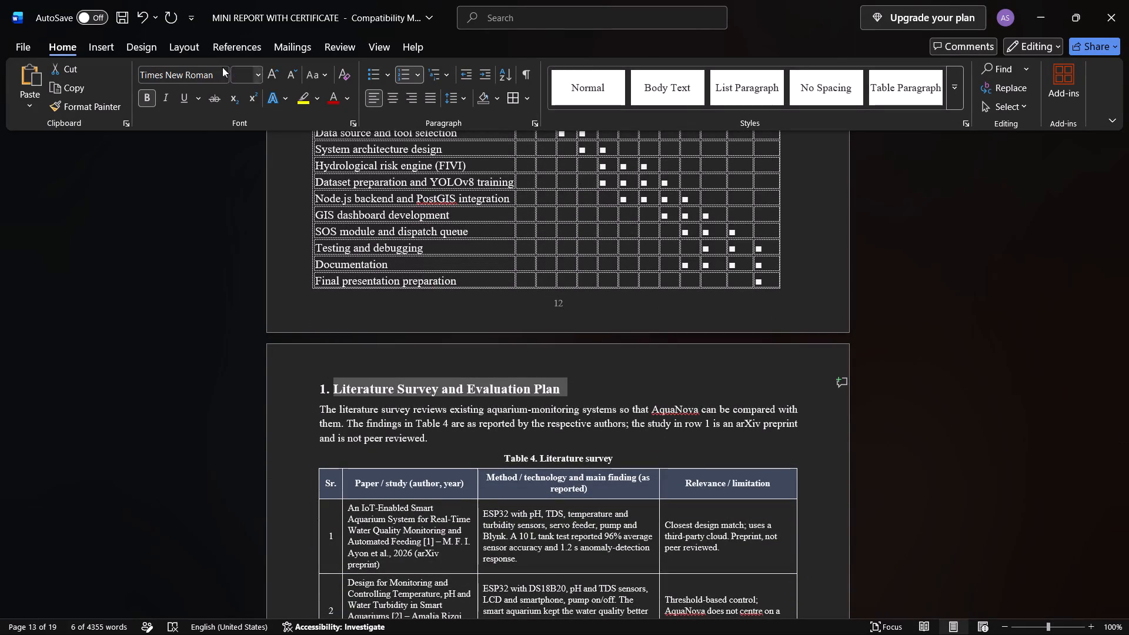
click(261, 72)
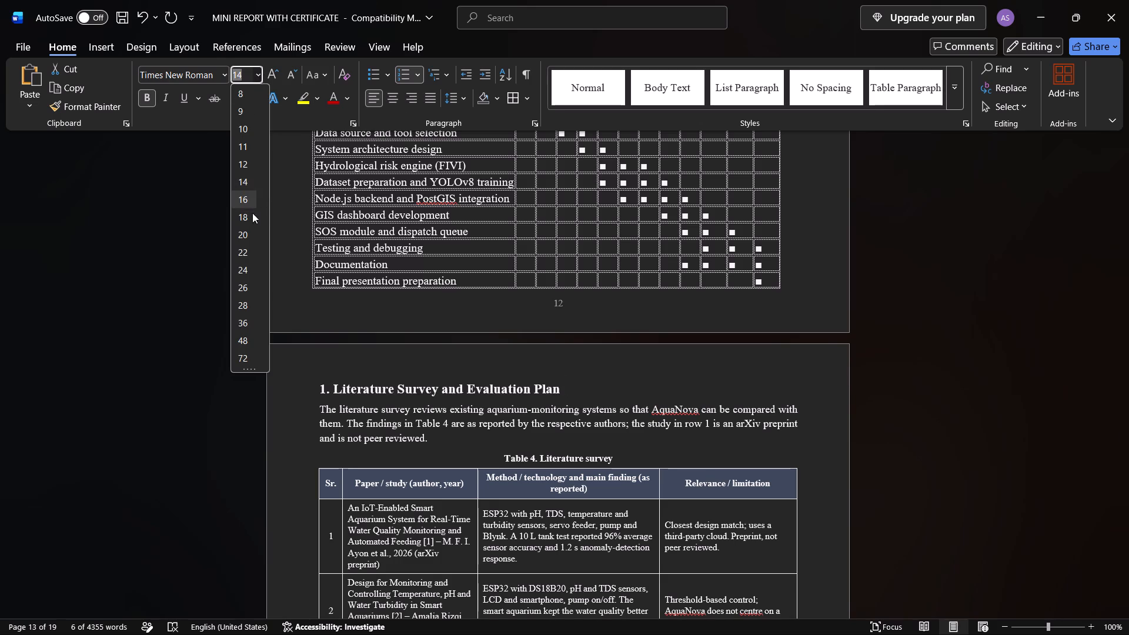
click(246, 246)
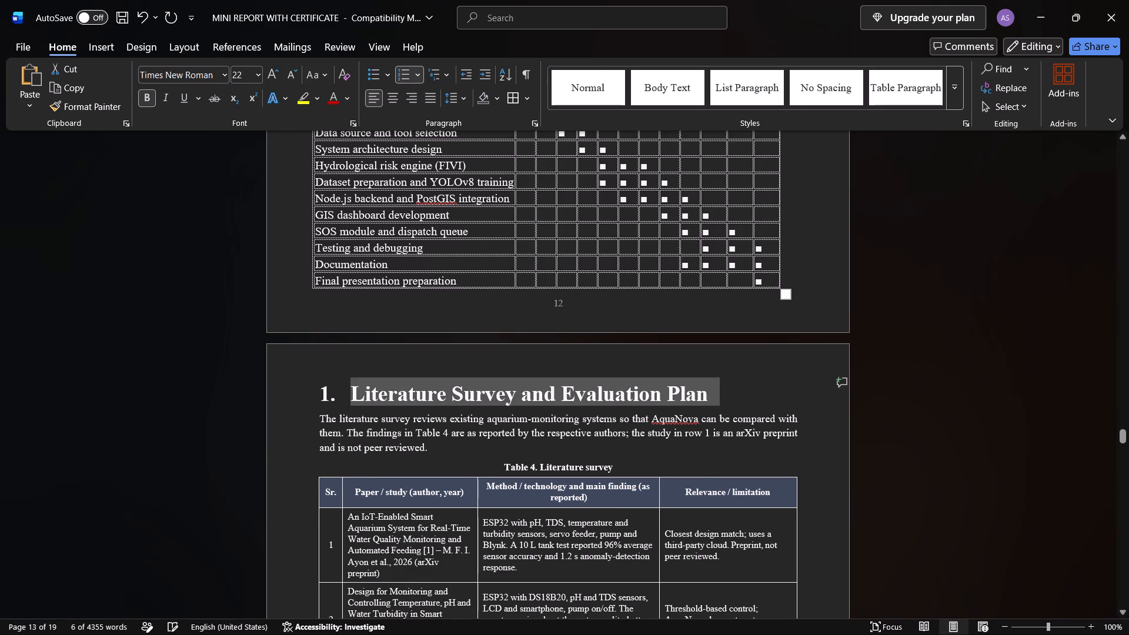
click(391, 98)
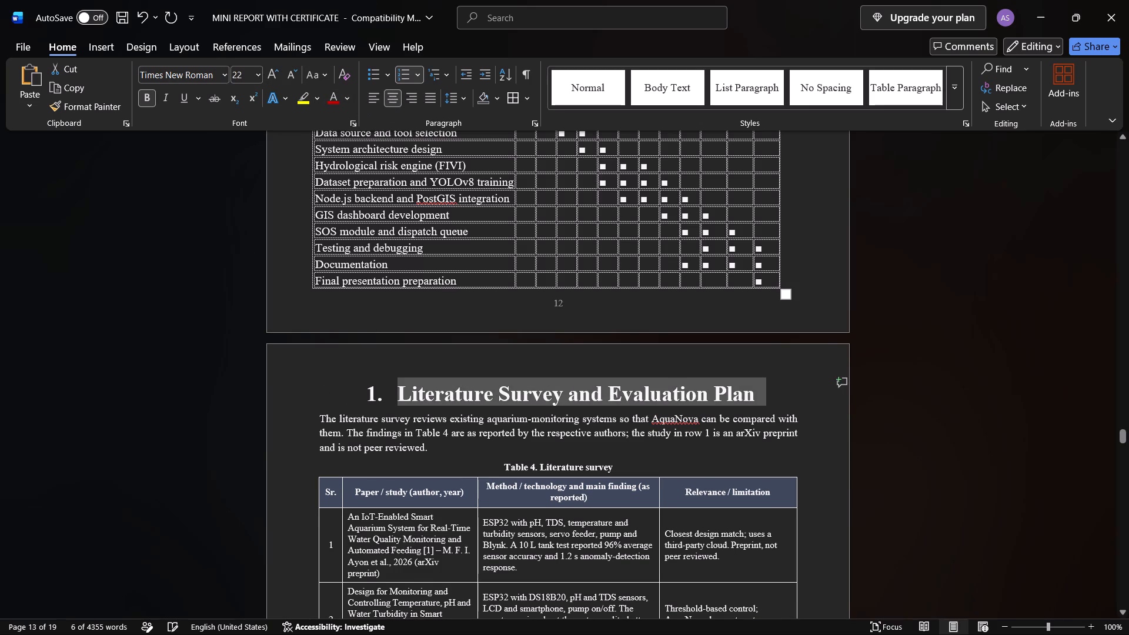
Remove the "1." numbering from the Literature Survey and Evaluation Plan heading and center the heading again.
click(388, 385)
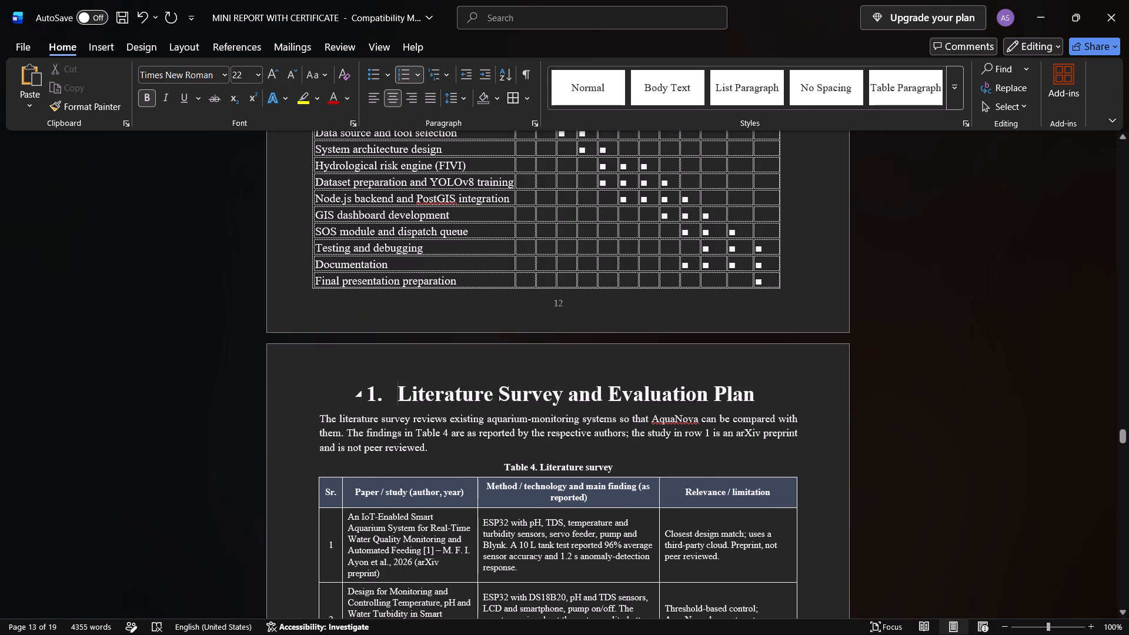
key(BackSpace)
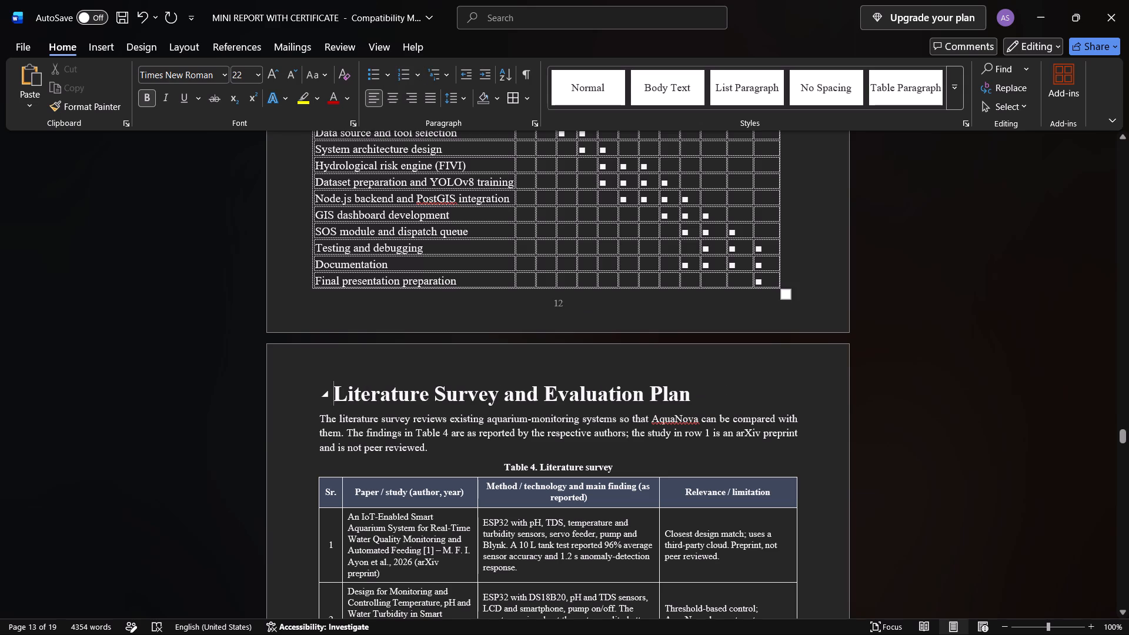
drag(714, 399, 345, 390)
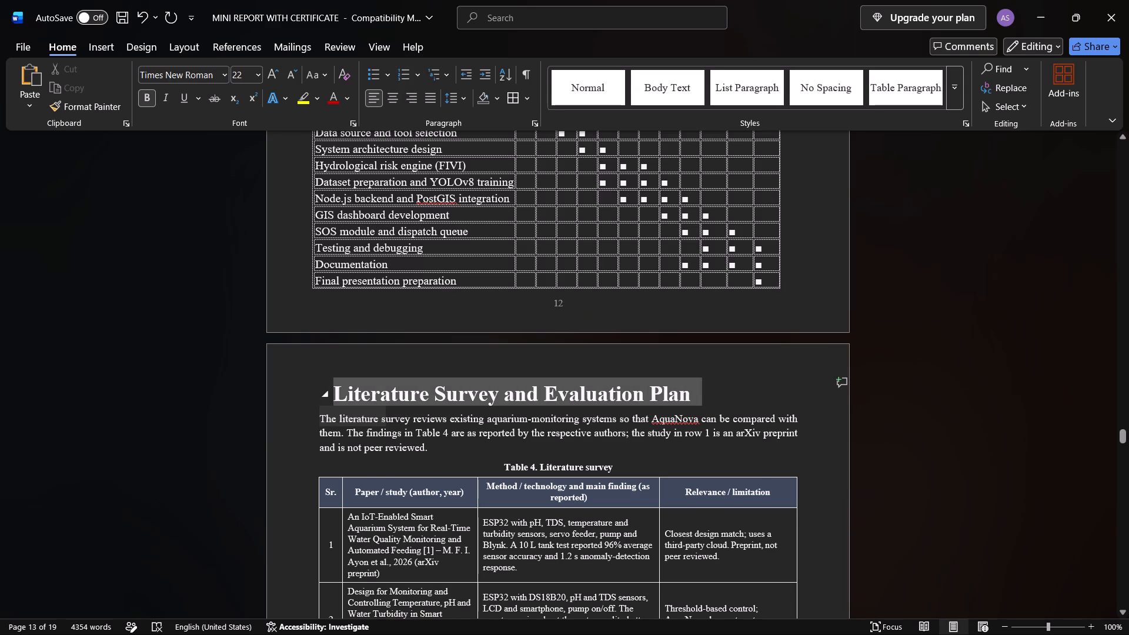
drag(345, 390, 345, 390)
click(393, 91)
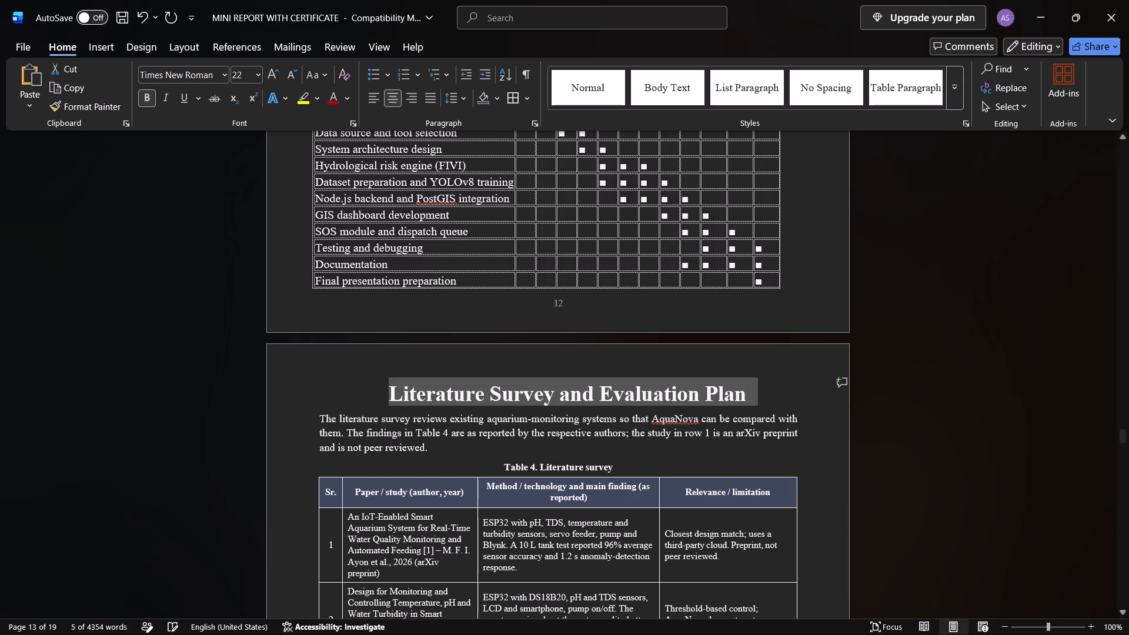
click(351, 366)
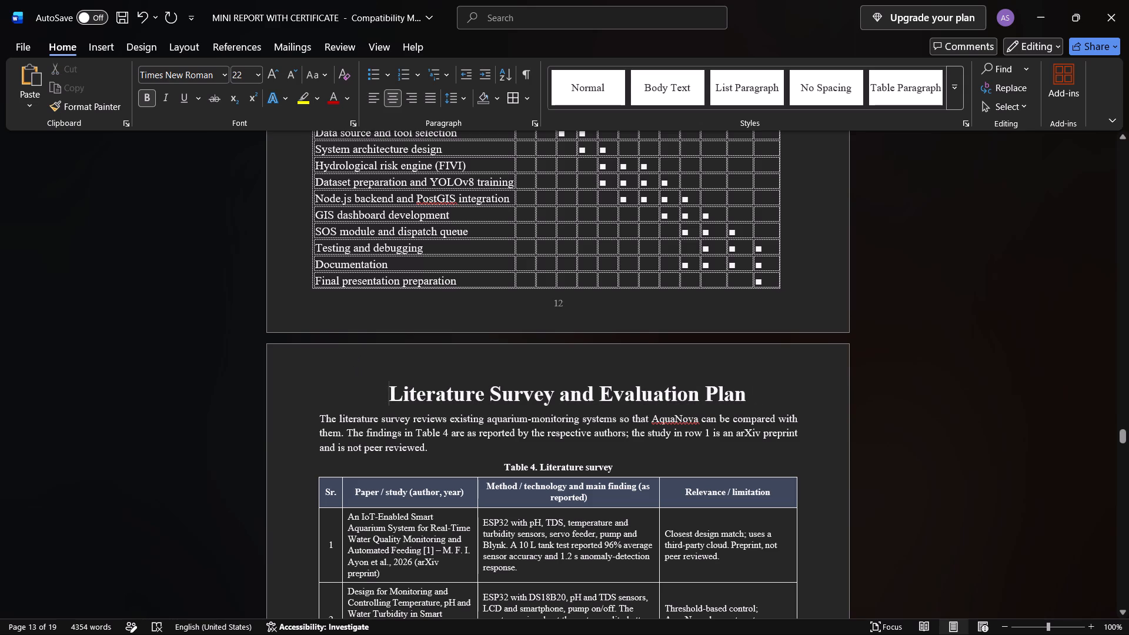
Select all content from the literature survey introduction through the end of Table 7, stopping before the Results heading.
drag(314, 411, 355, 549)
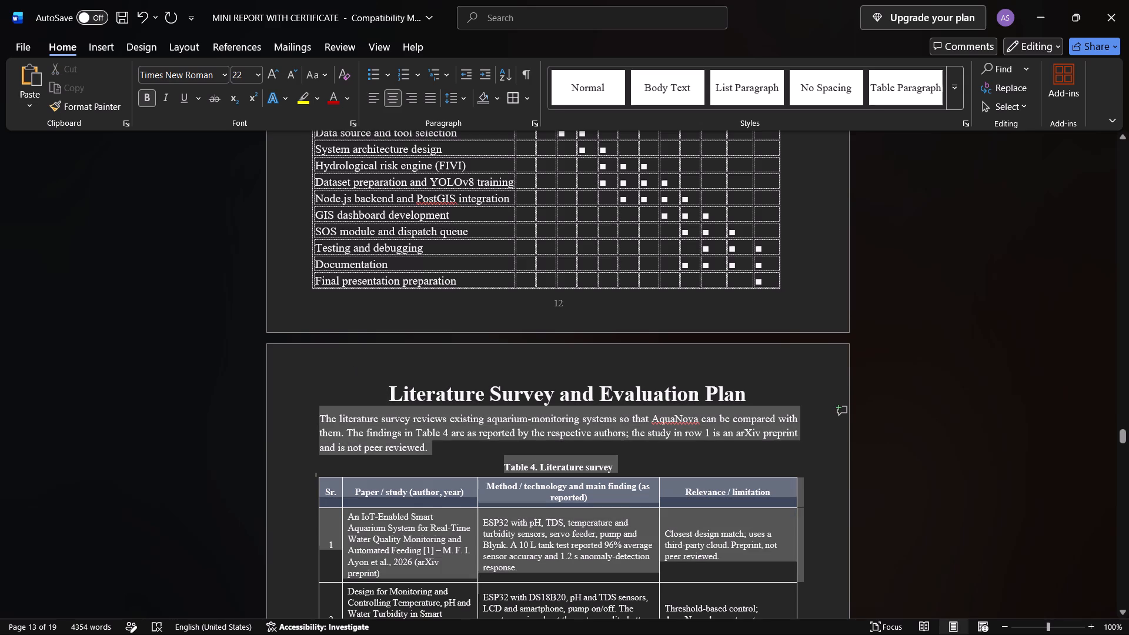
drag(355, 549, 351, 634)
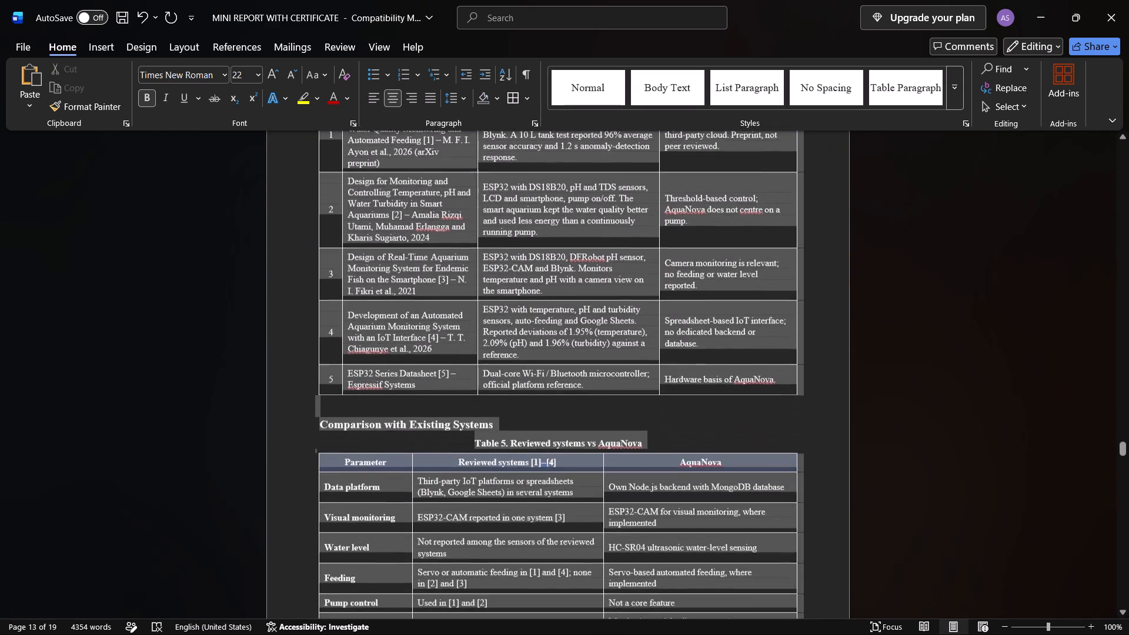
drag(351, 634, 371, 630)
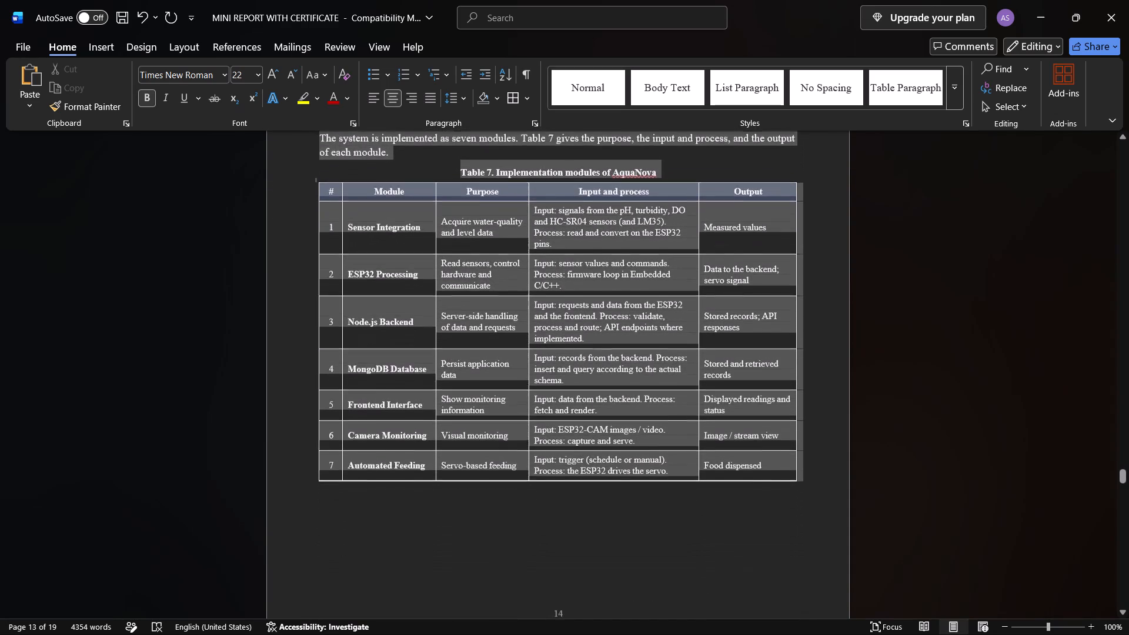
drag(371, 630, 630, 320)
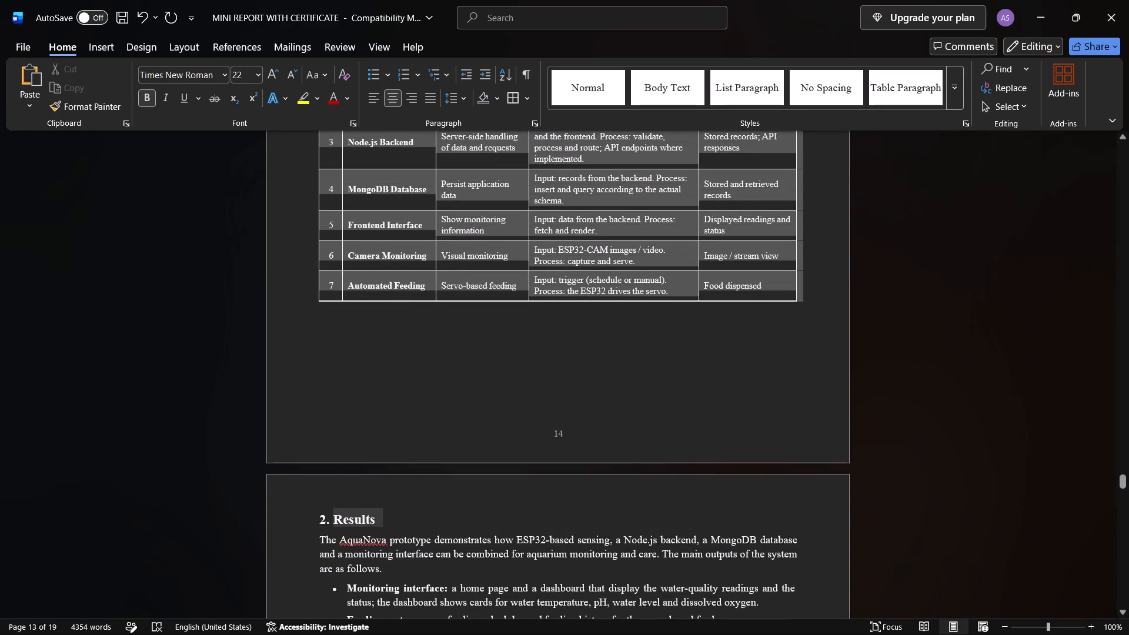
drag(630, 320, 637, 322)
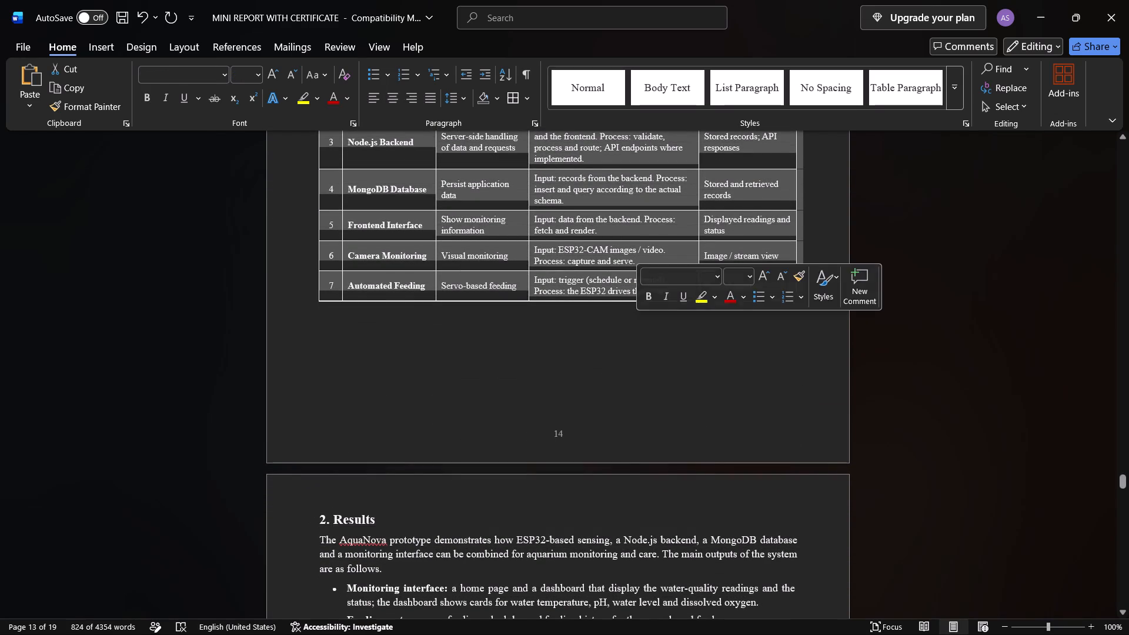
Review the Table of Contents and the sections from Objective through Implementation Details to check their order and layout.
scroll(624, 397, up, 19)
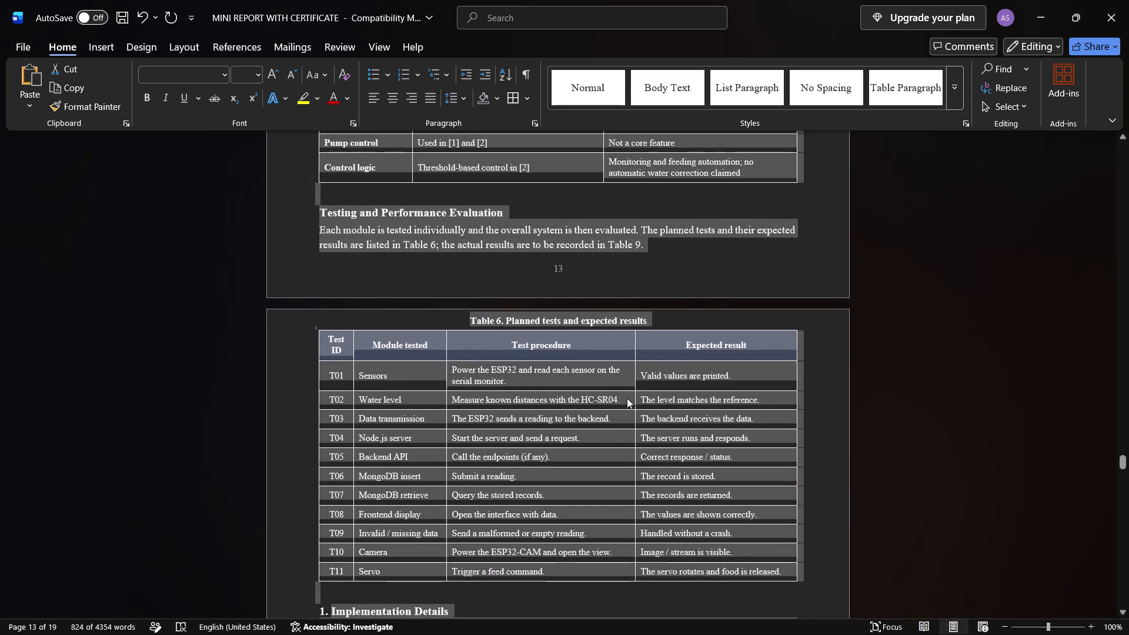
scroll(503, 372, up, 20)
scroll(503, 372, up, 5)
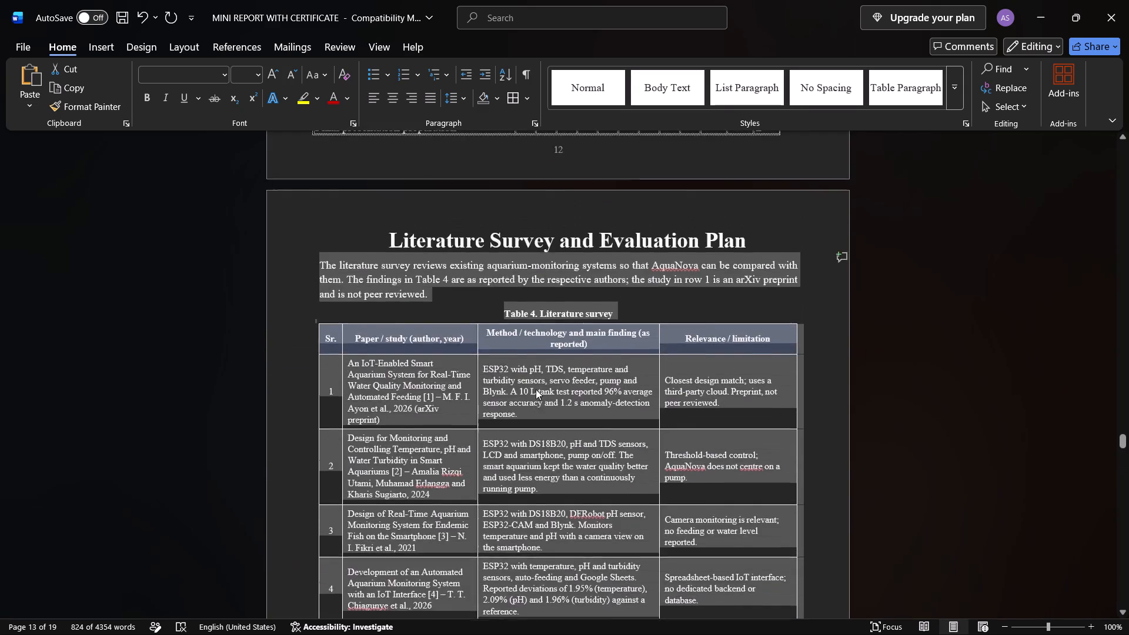
scroll(536, 389, up, 4)
scroll(536, 390, up, 17)
scroll(542, 383, up, 13)
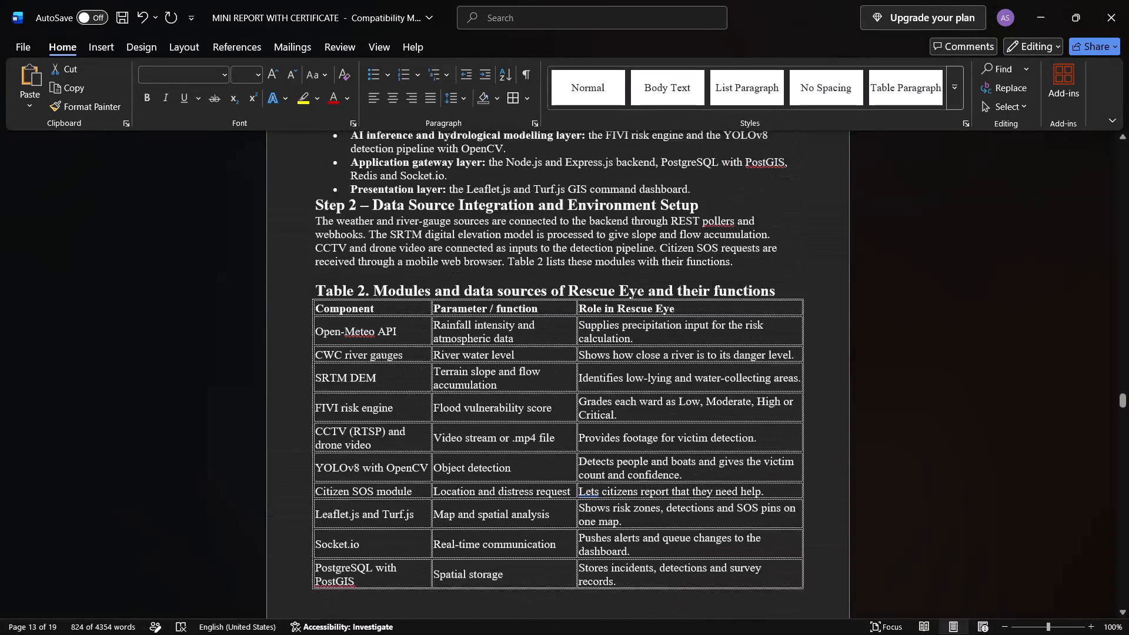
scroll(541, 372, up, 20)
scroll(541, 372, up, 16)
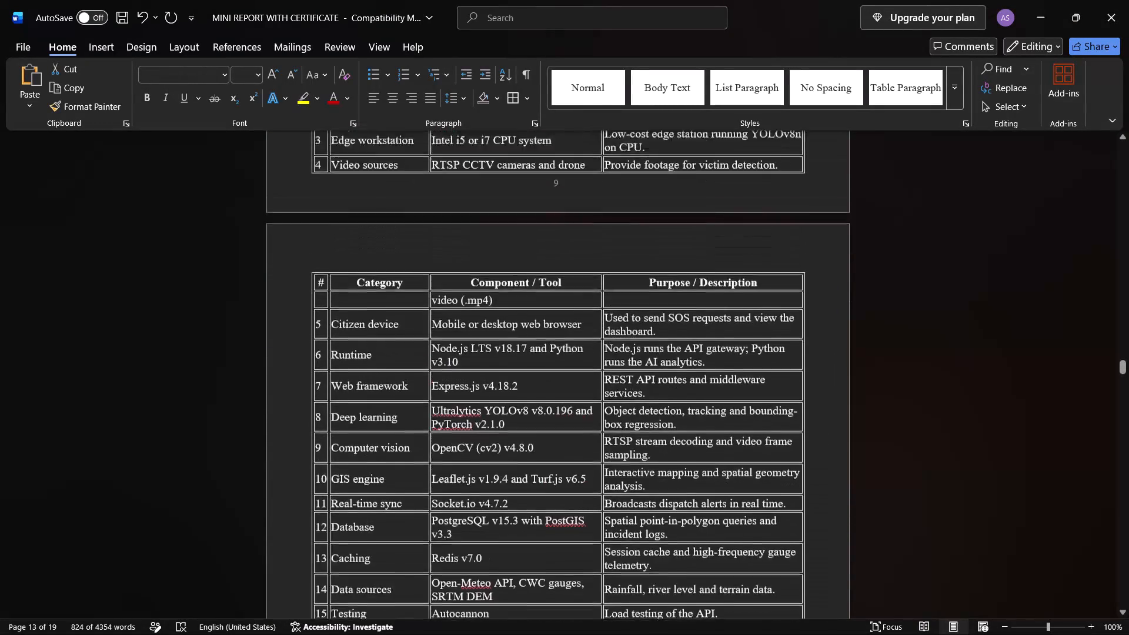
scroll(542, 367, up, 20)
scroll(542, 367, up, 2)
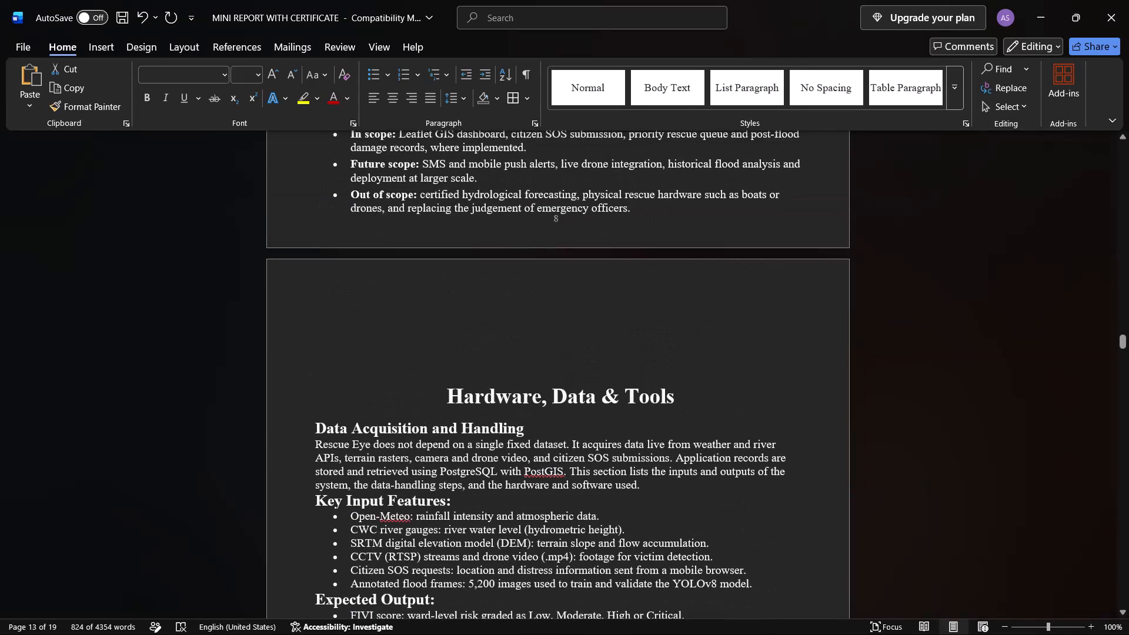
drag(1120, 345, 1120, 301)
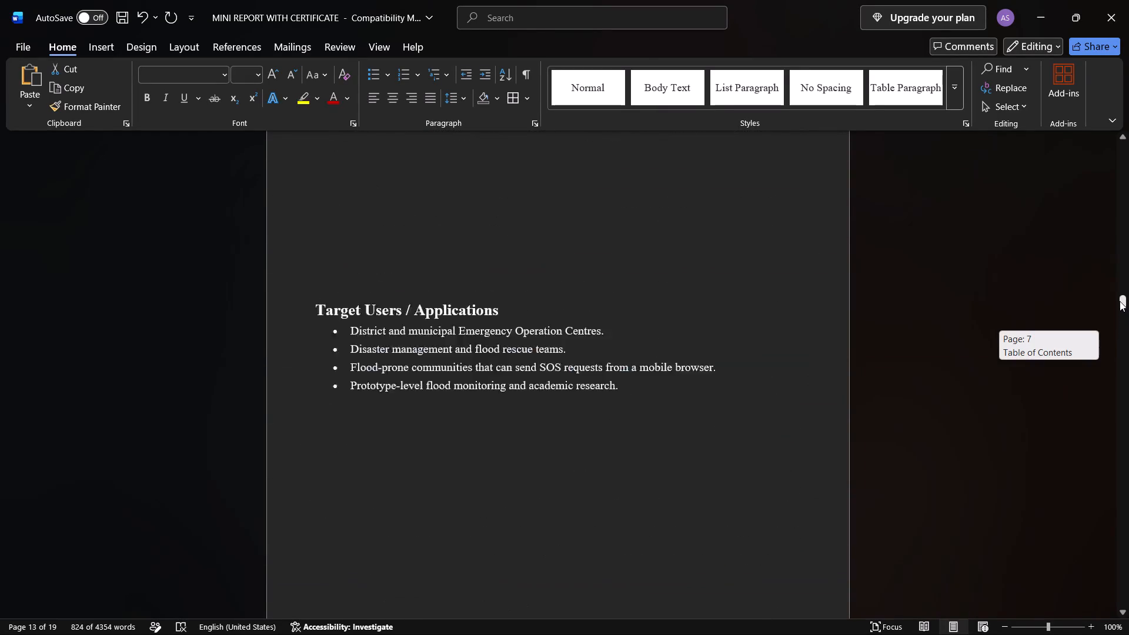
drag(1120, 301, 1124, 251)
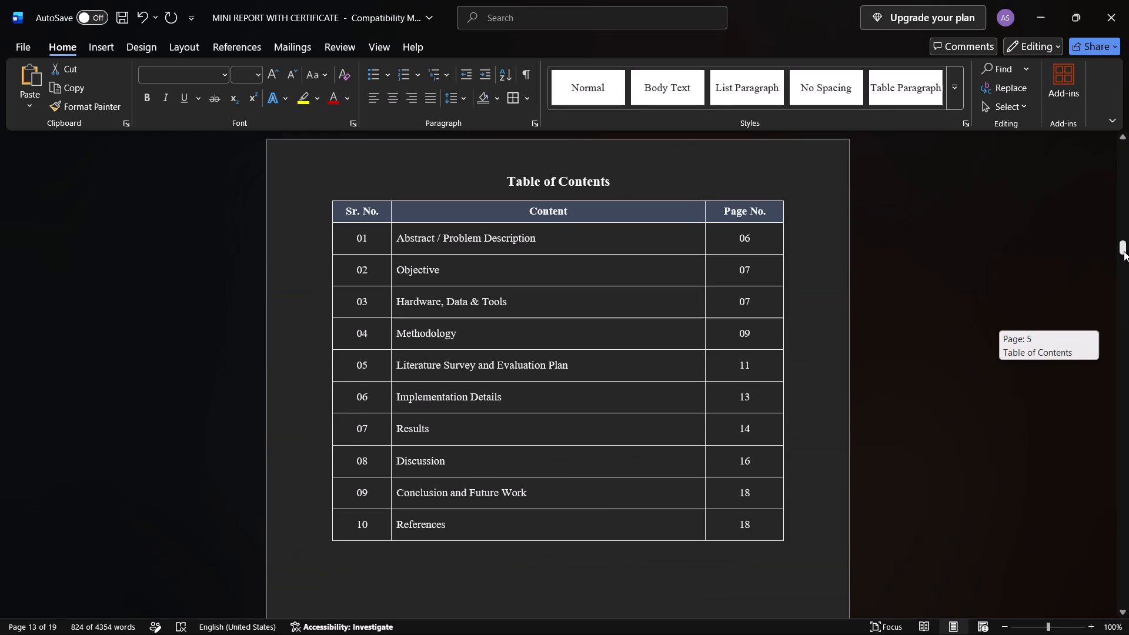
drag(1124, 251, 1123, 325)
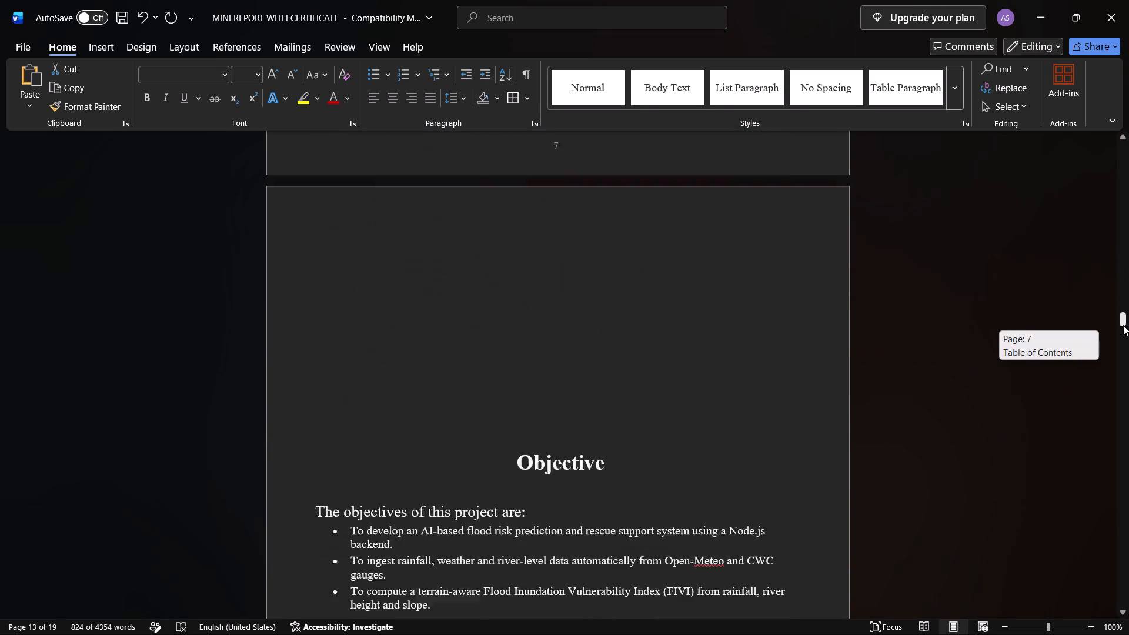
drag(1123, 325, 1114, 397)
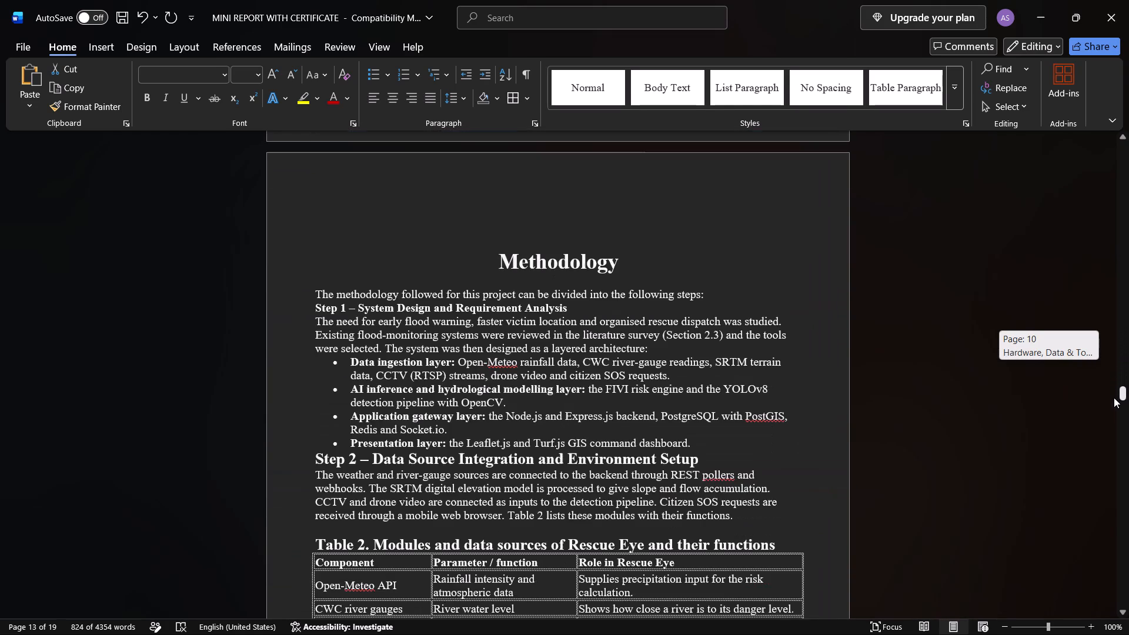
drag(1114, 397, 1105, 436)
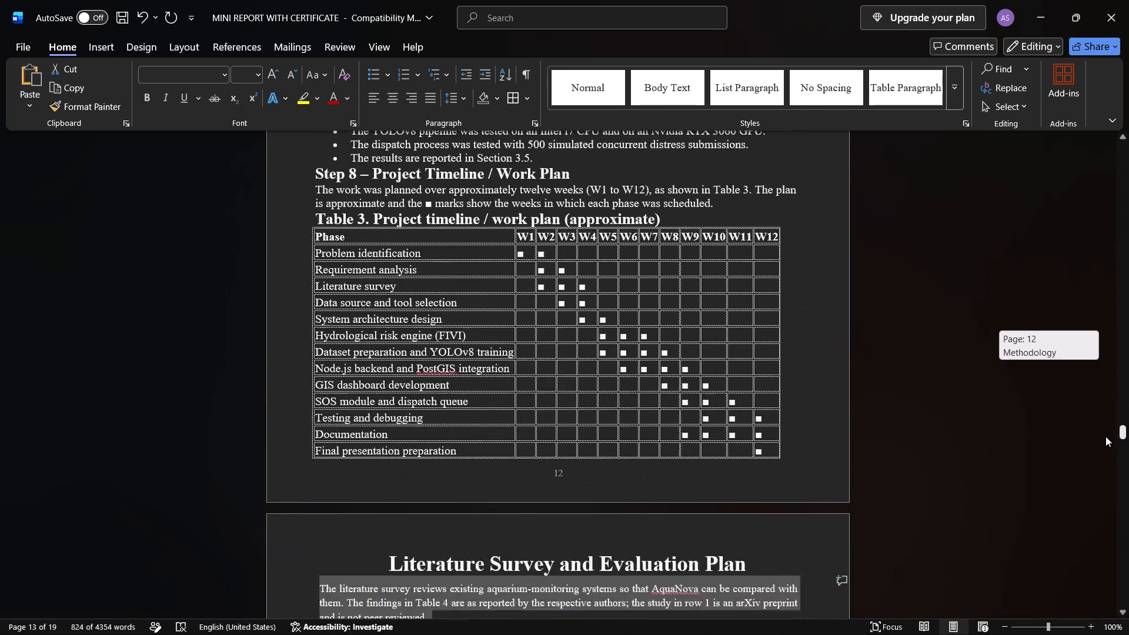
drag(1105, 436, 1105, 447)
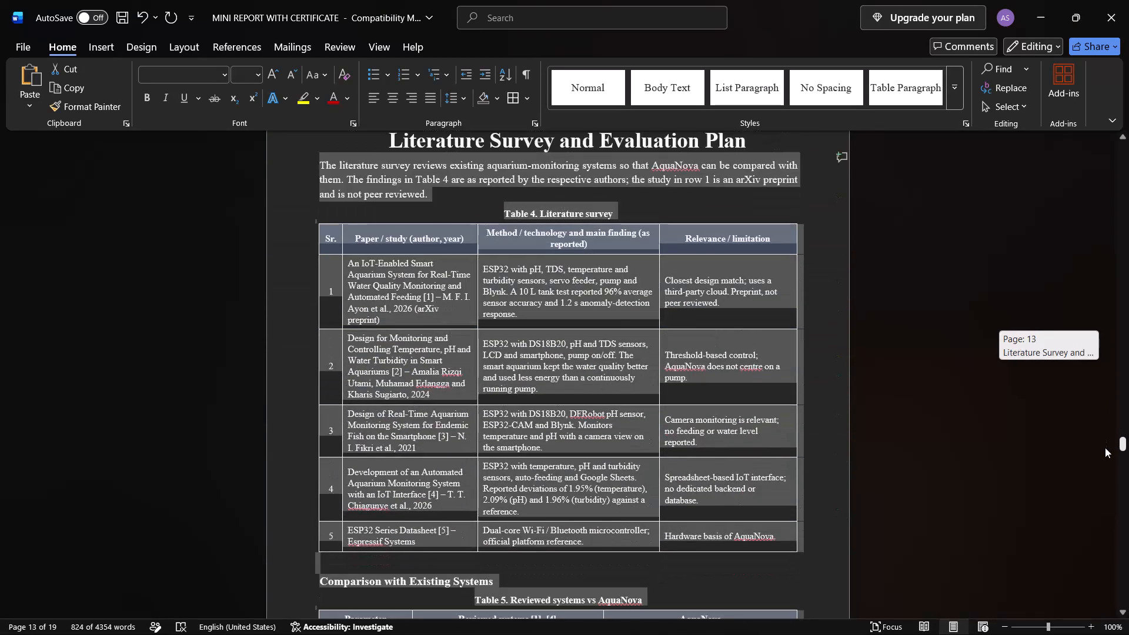
drag(1105, 447, 1103, 486)
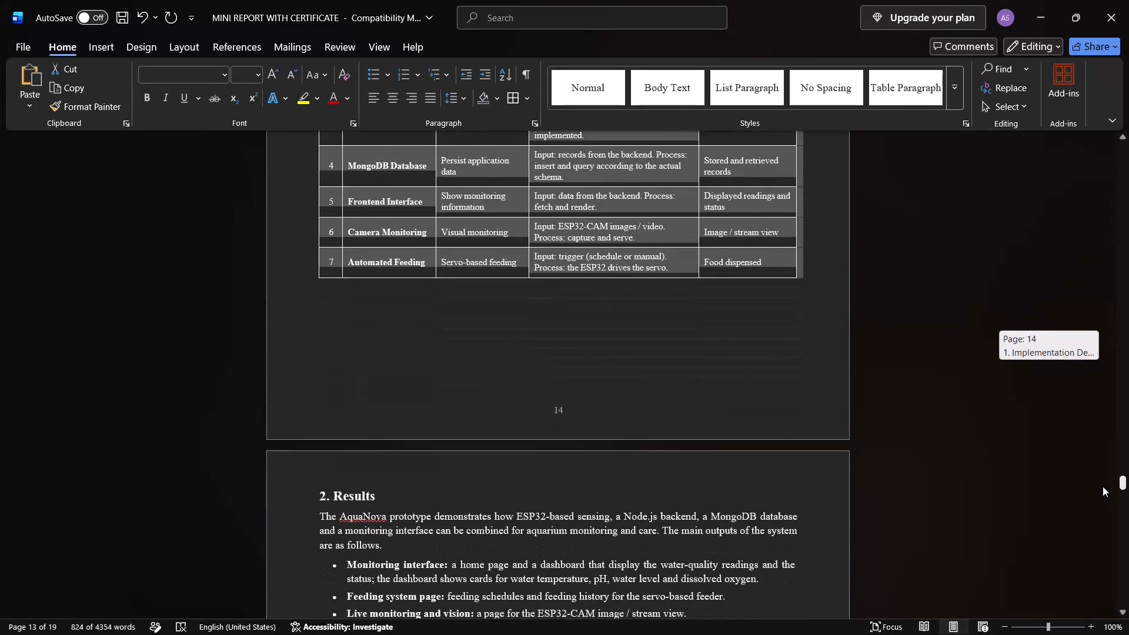
drag(1103, 486, 1103, 459)
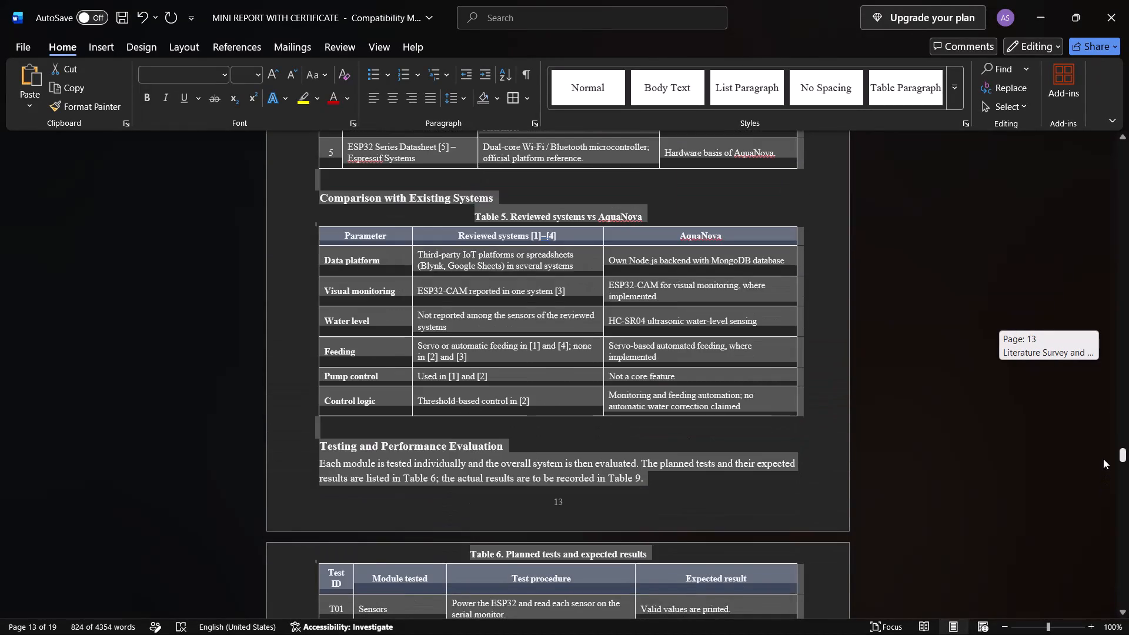
drag(1103, 459, 1110, 430)
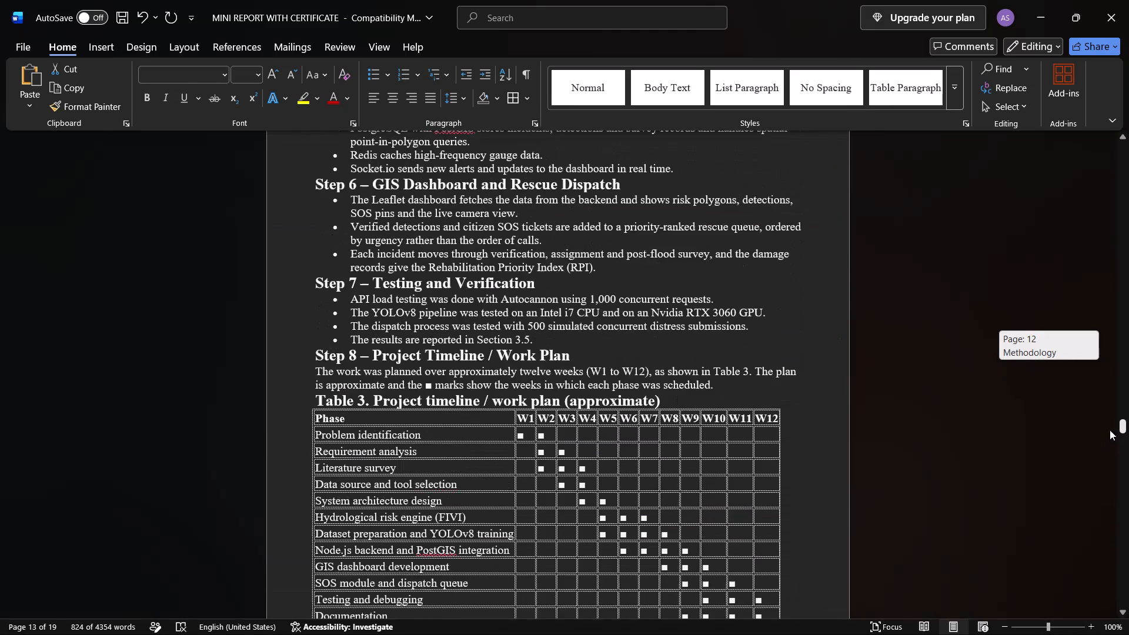
drag(1110, 430, 1110, 430)
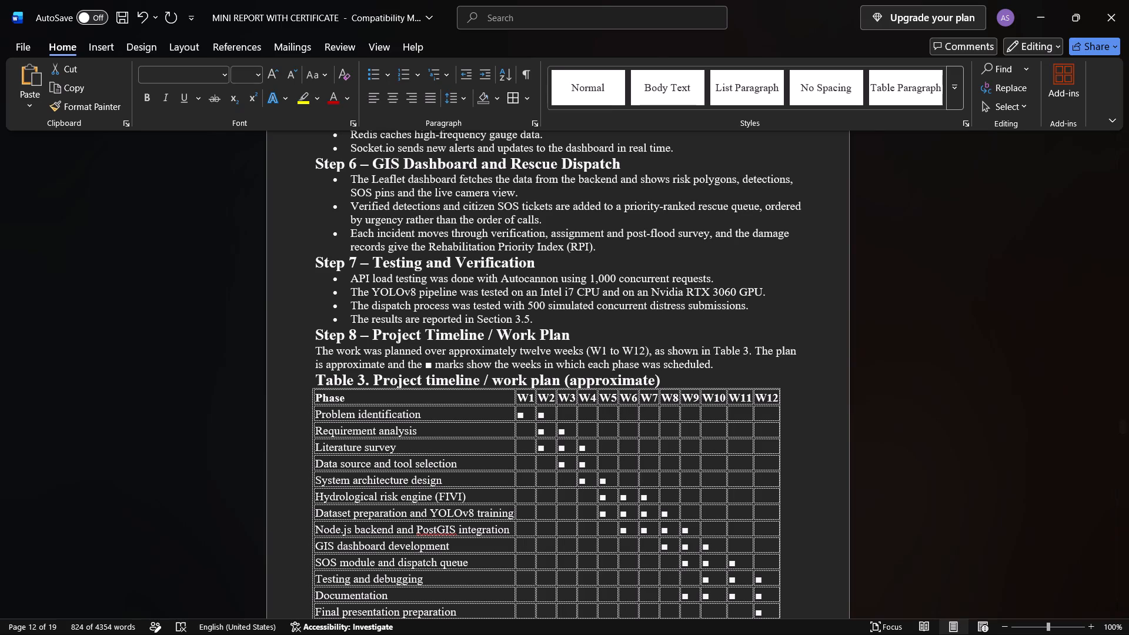
Copy the selected Literature Survey and Implementation Details content below the Literature Survey heading.
scroll(1121, 403, down, 12)
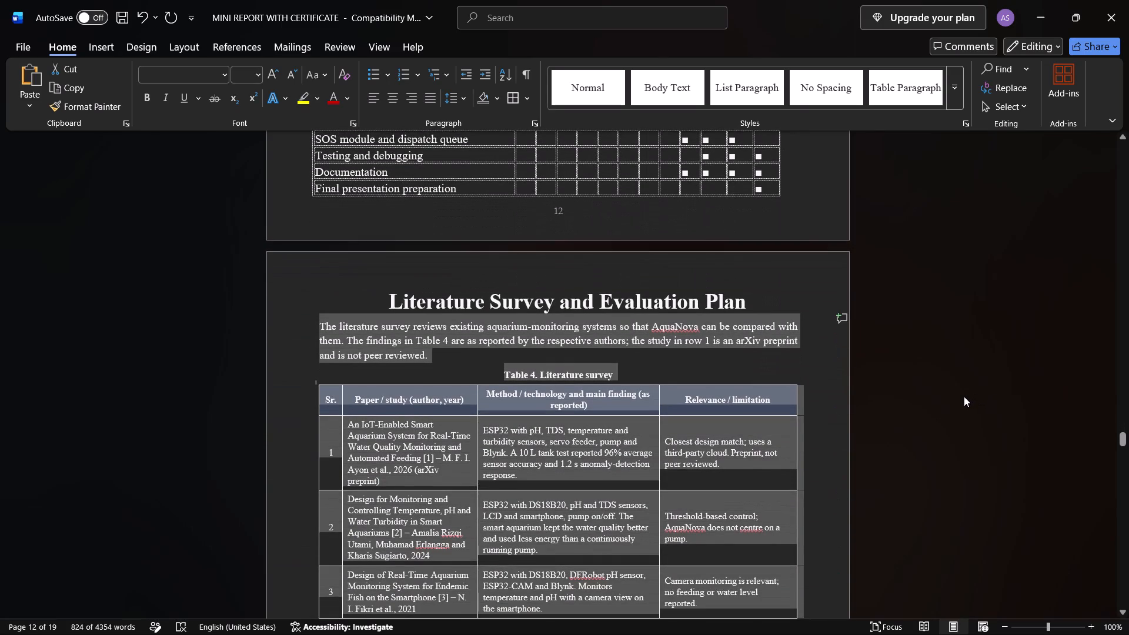
key(ctrl+c)
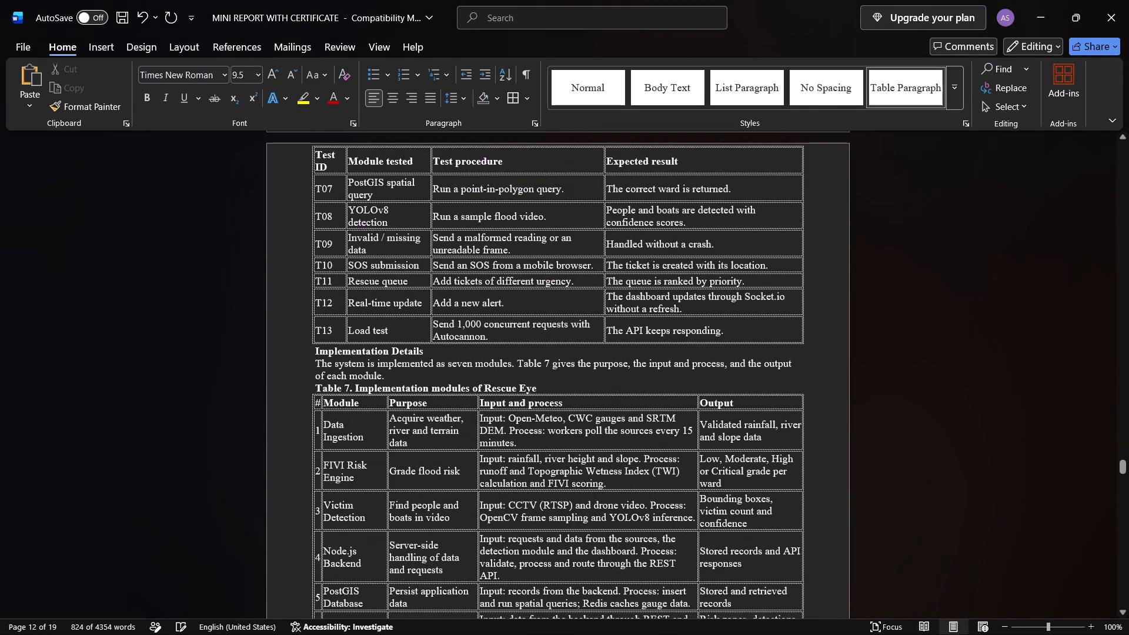
Apply all borders to the whole Table 4 Literature survey table.
scroll(638, 377, up, 20)
scroll(638, 377, up, 3)
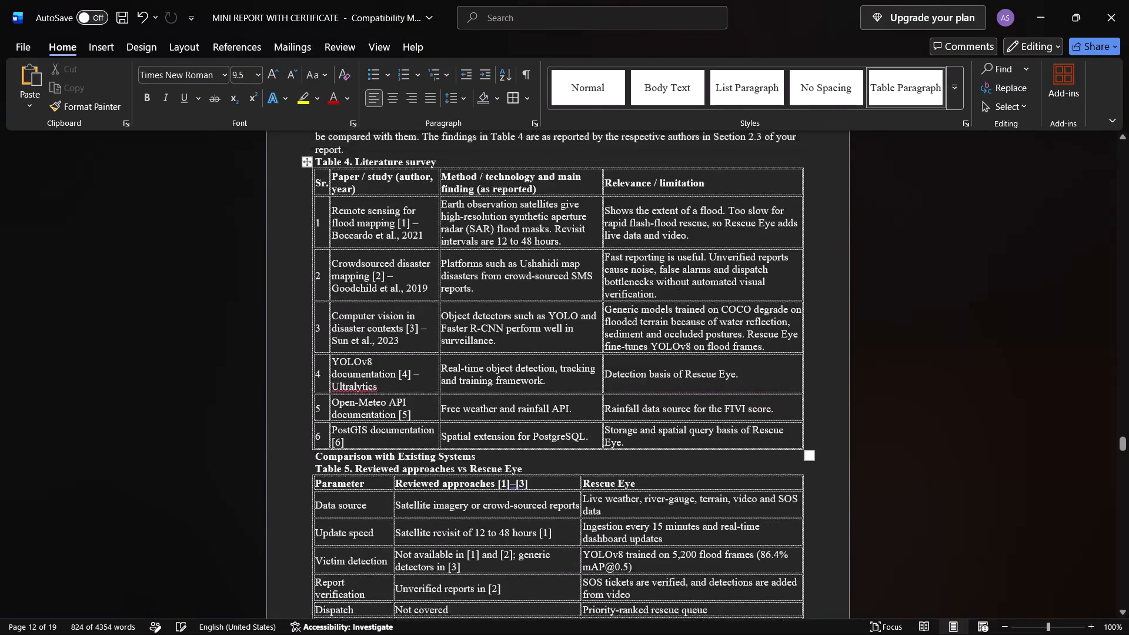
scroll(634, 376, up, 5)
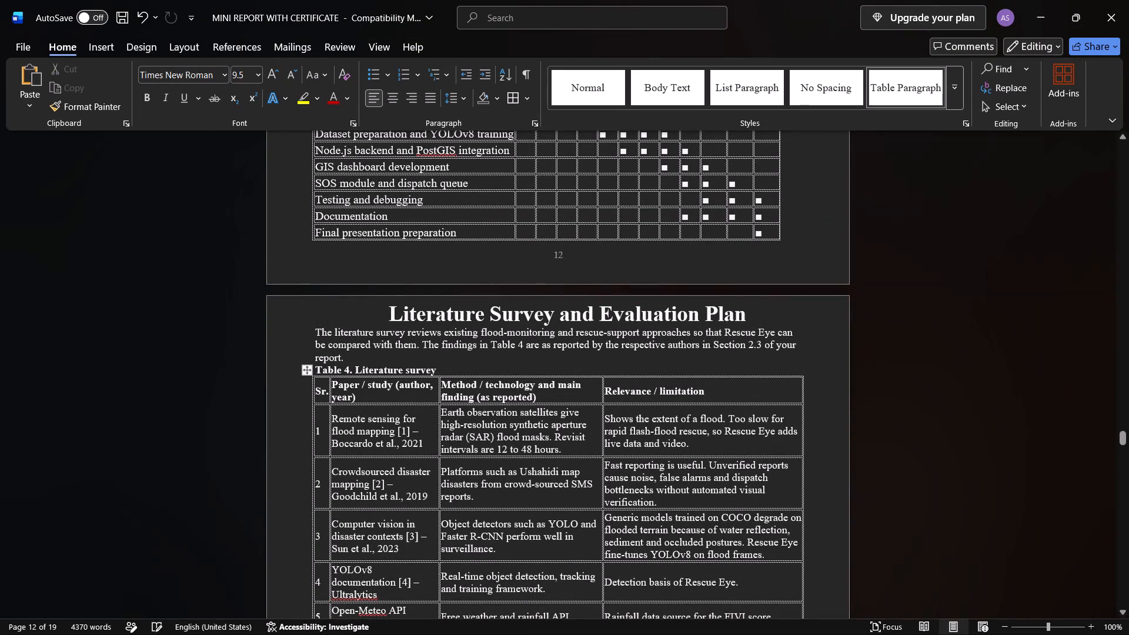
click(309, 373)
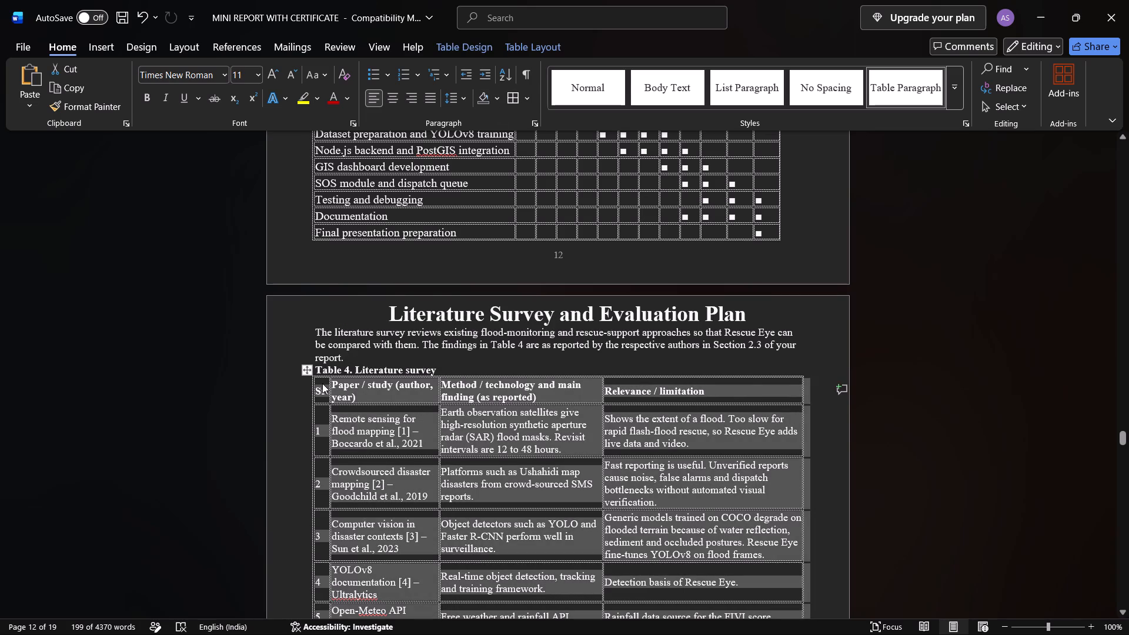
click(308, 373)
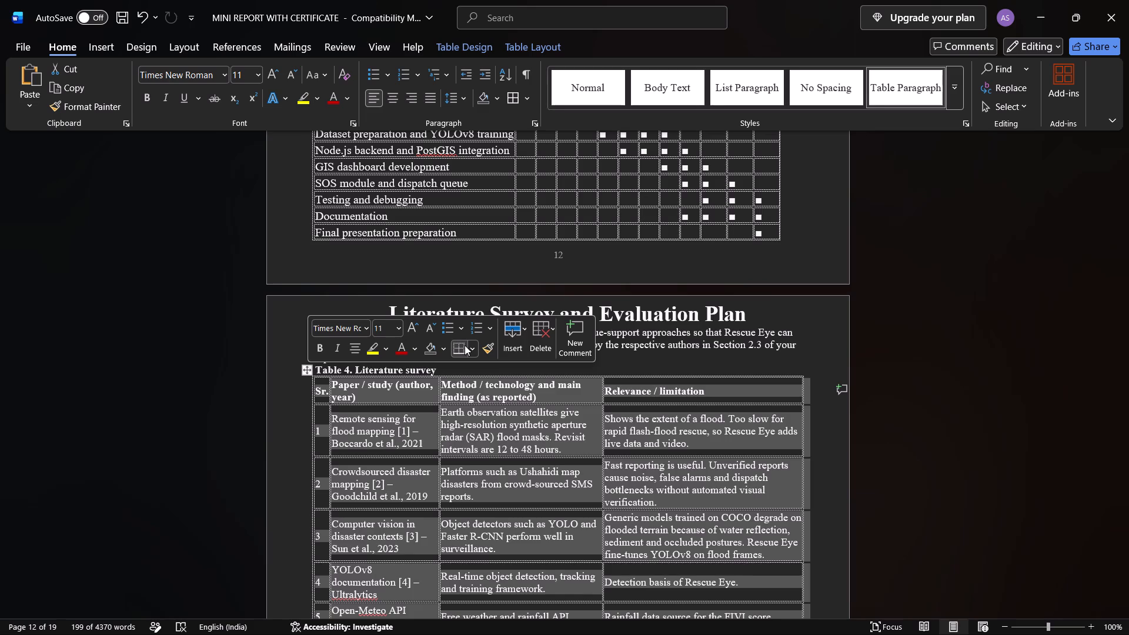
click(468, 348)
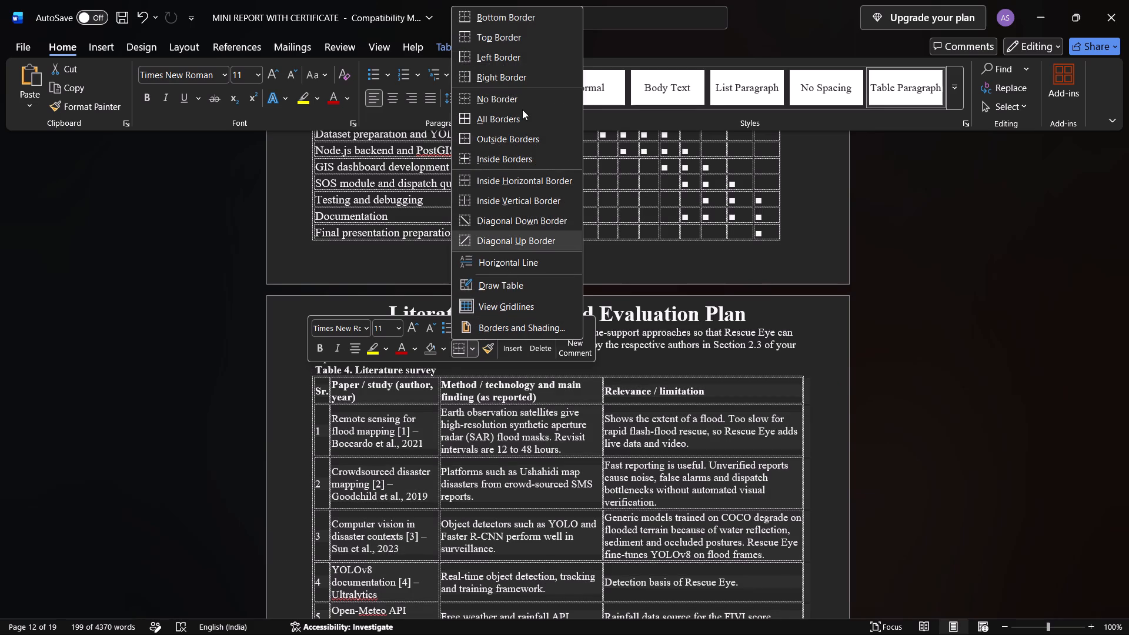
click(513, 118)
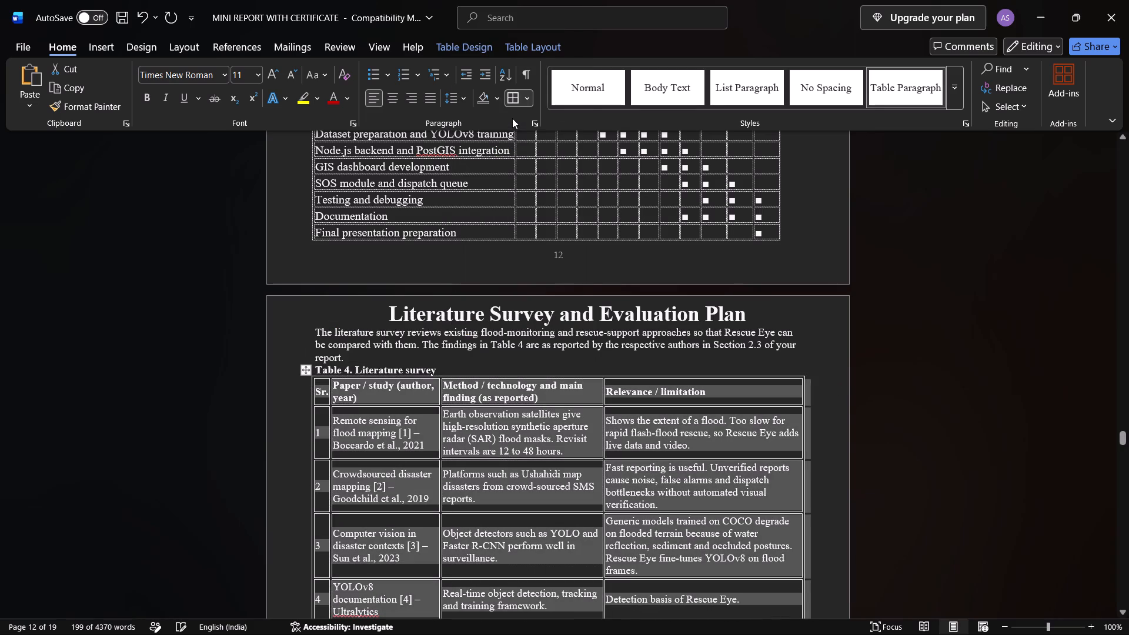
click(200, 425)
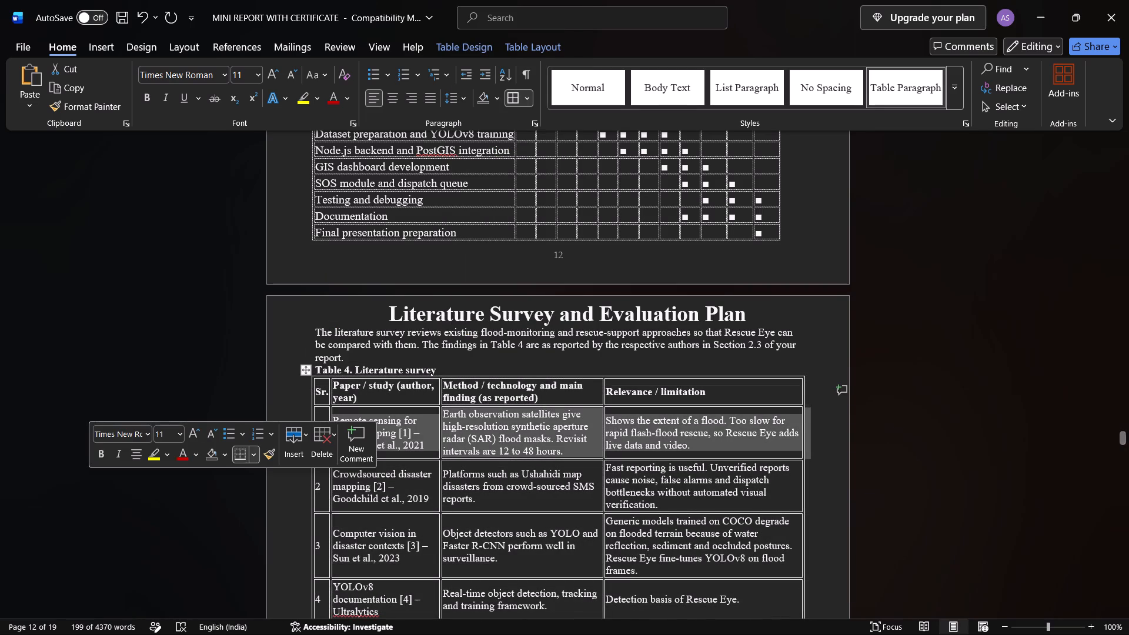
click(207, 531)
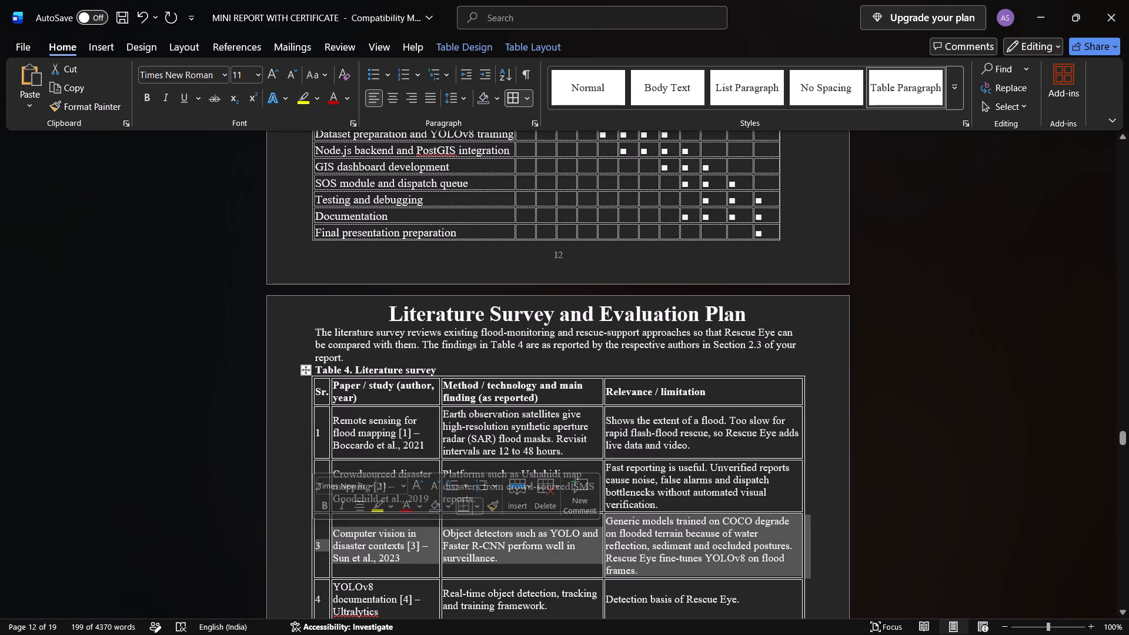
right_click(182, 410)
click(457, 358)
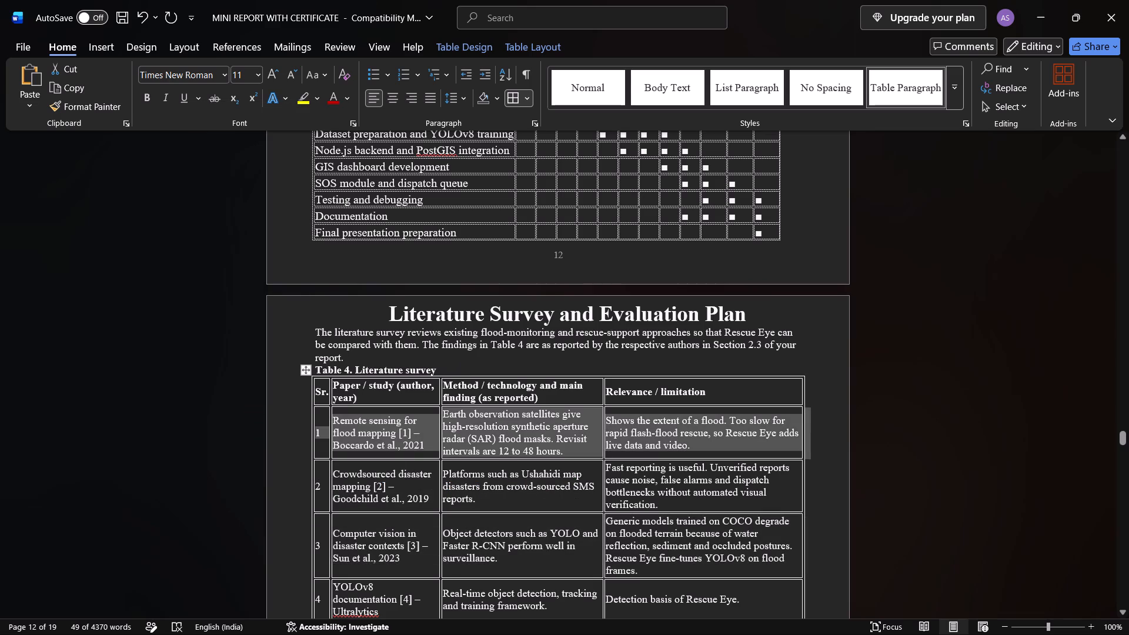
Set the font size to 12 for all content from the literature survey introduction through the end of Table 7.
drag(314, 331, 412, 634)
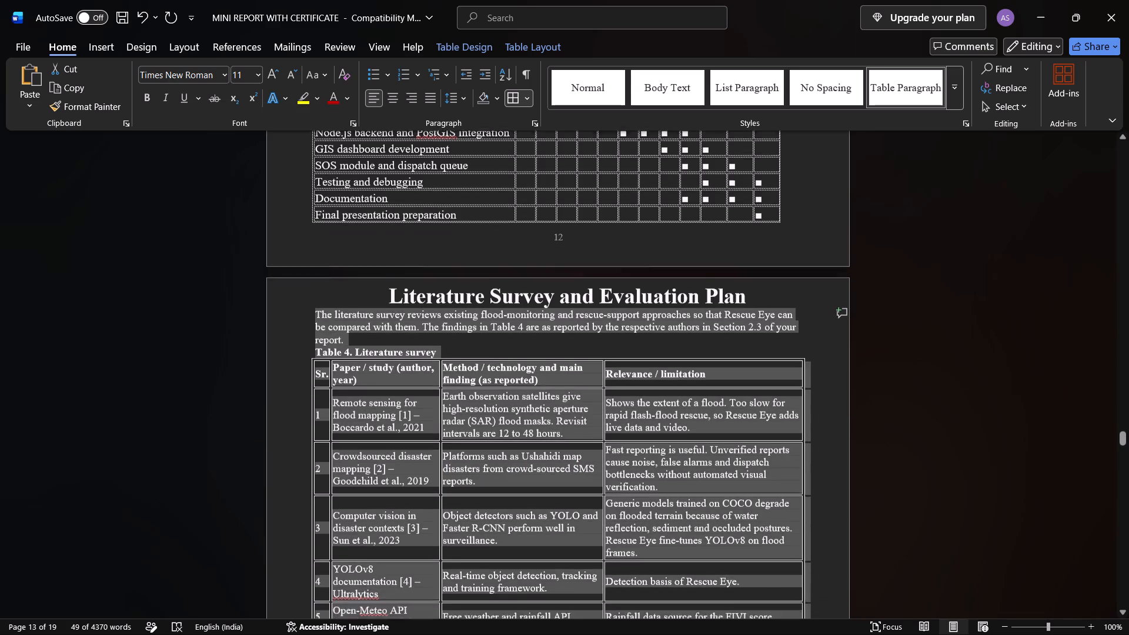
drag(412, 634, 413, 634)
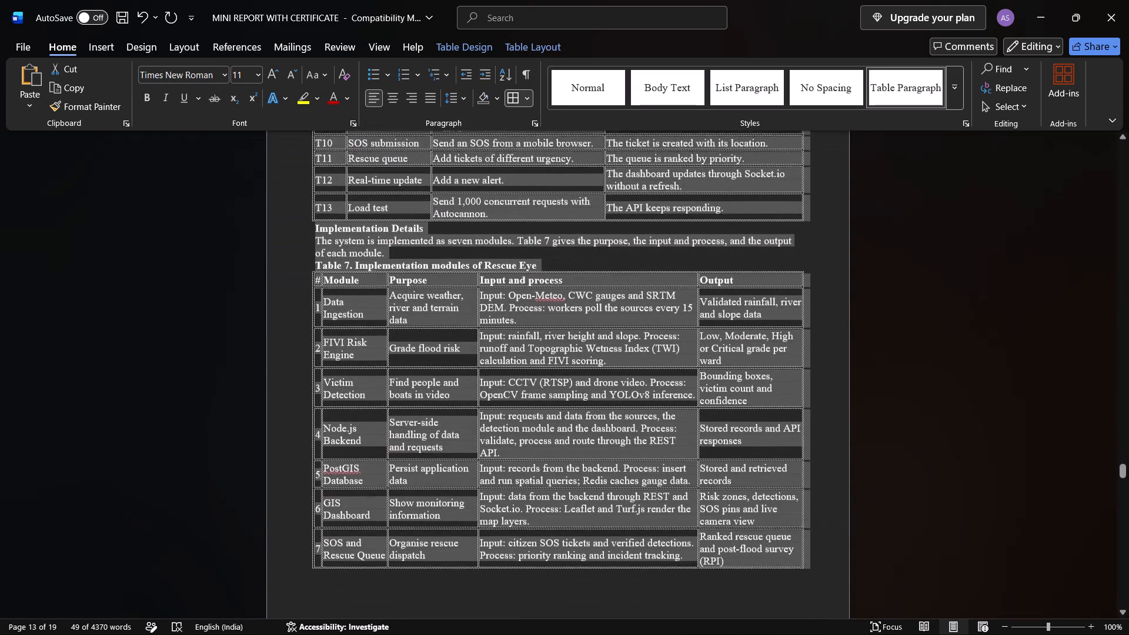
drag(413, 634, 762, 438)
click(873, 390)
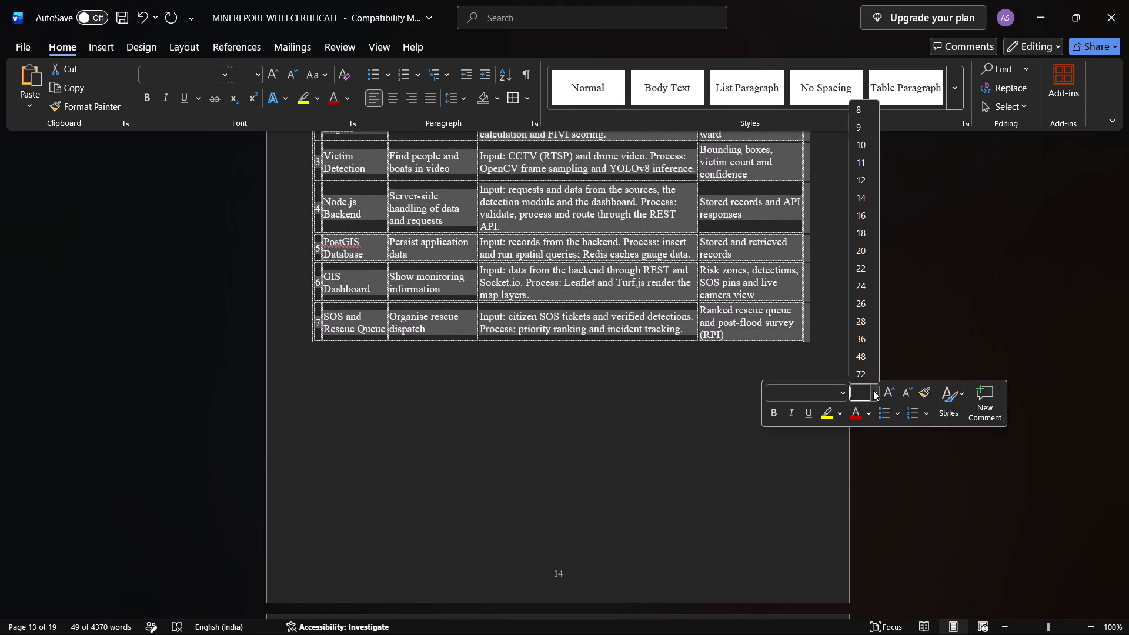
click(860, 183)
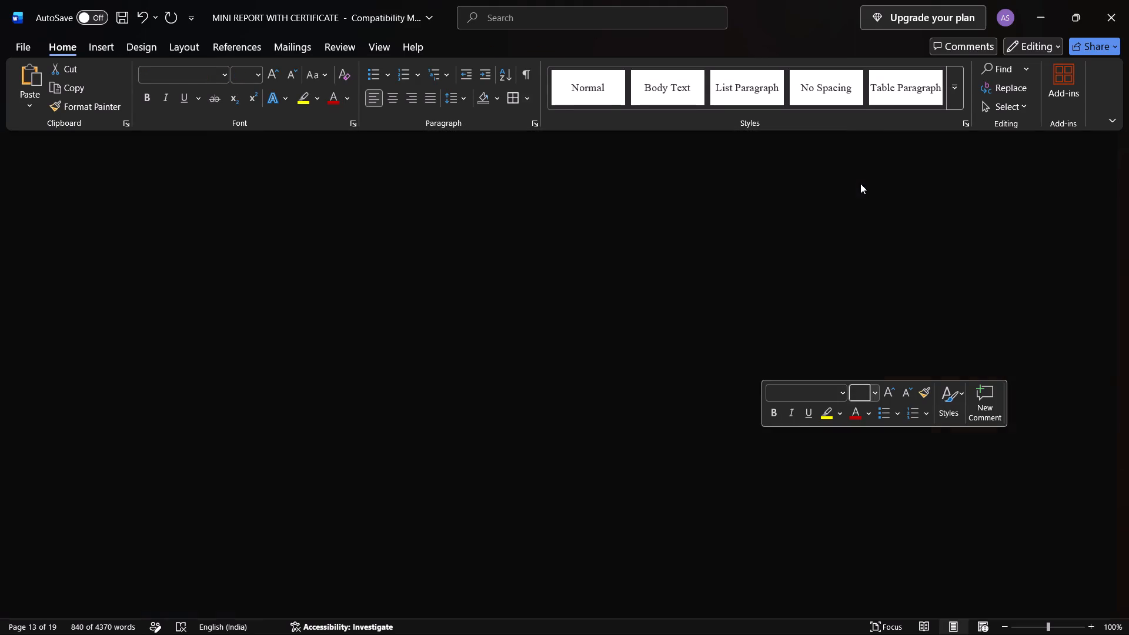
click(630, 579)
Set the font size of the "Table 4. Literature survey" caption to 16.
scroll(630, 579, up, 4)
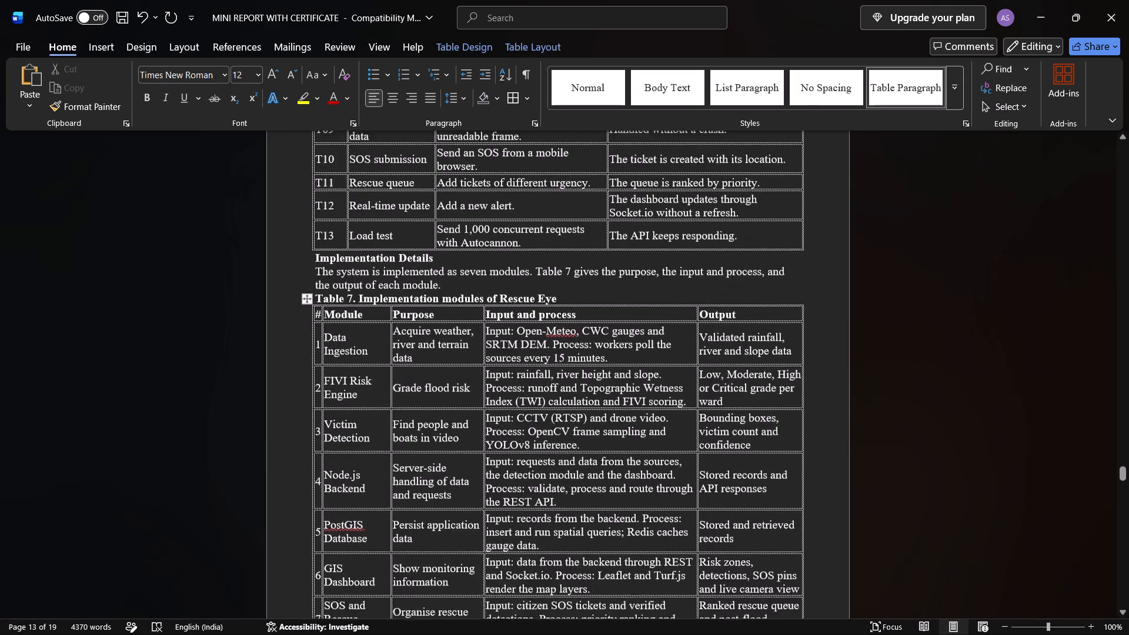
scroll(629, 579, up, 20)
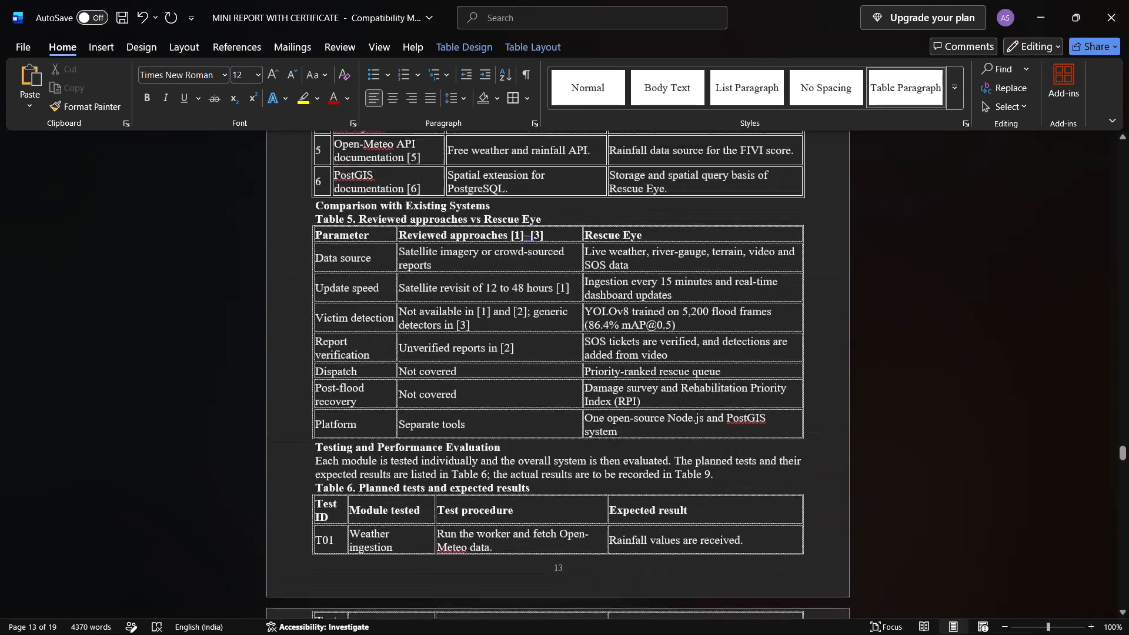
scroll(629, 575, up, 16)
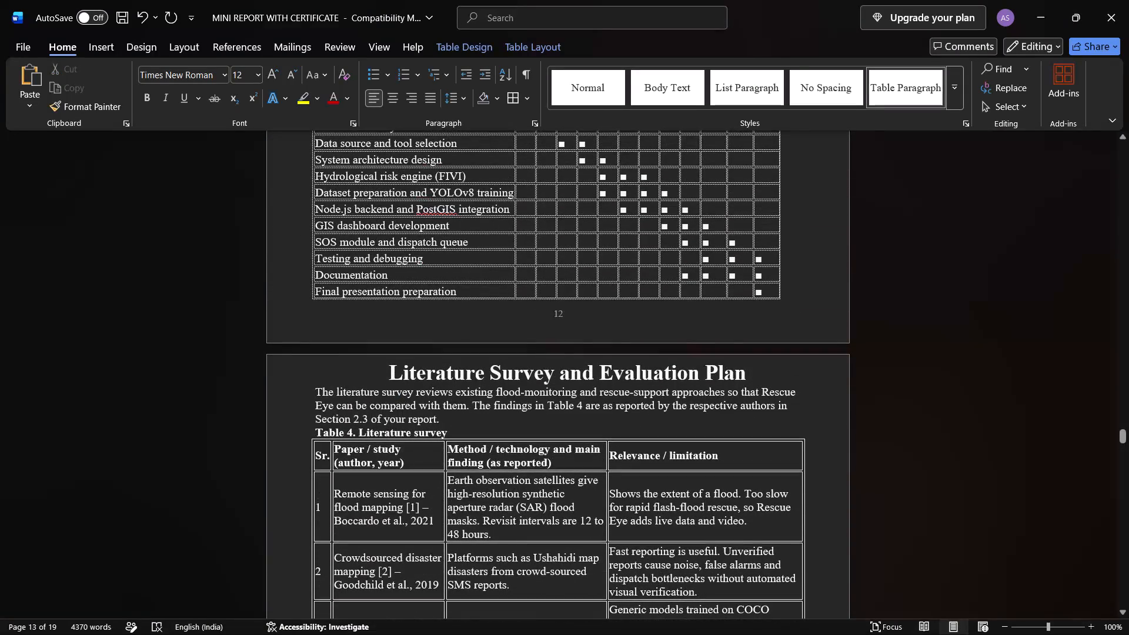
drag(452, 430, 321, 430)
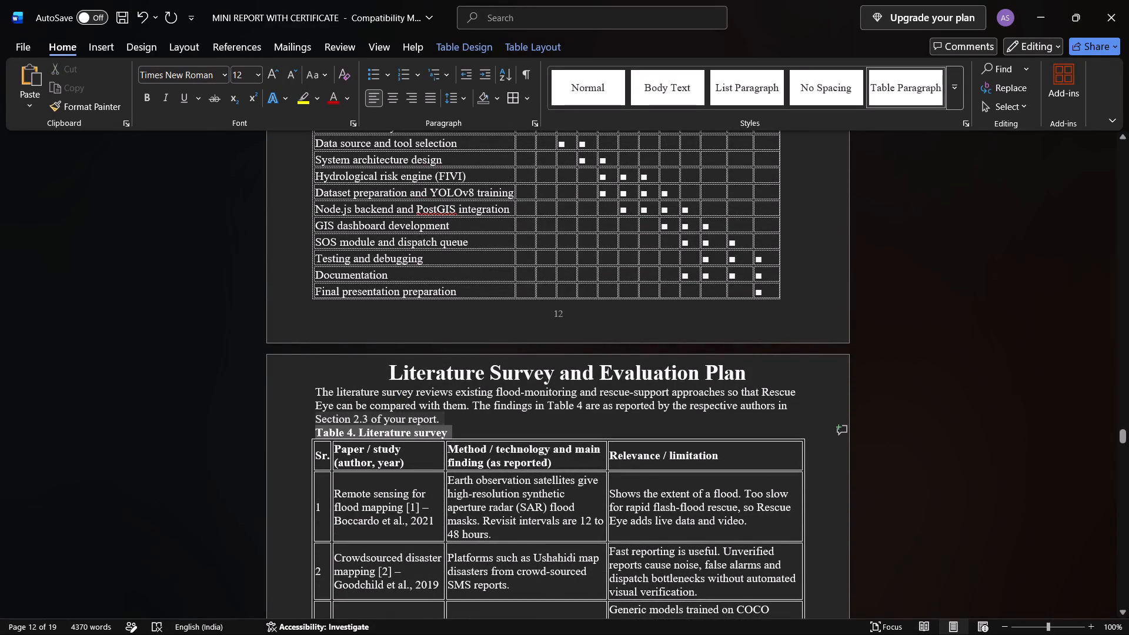
drag(321, 430, 320, 432)
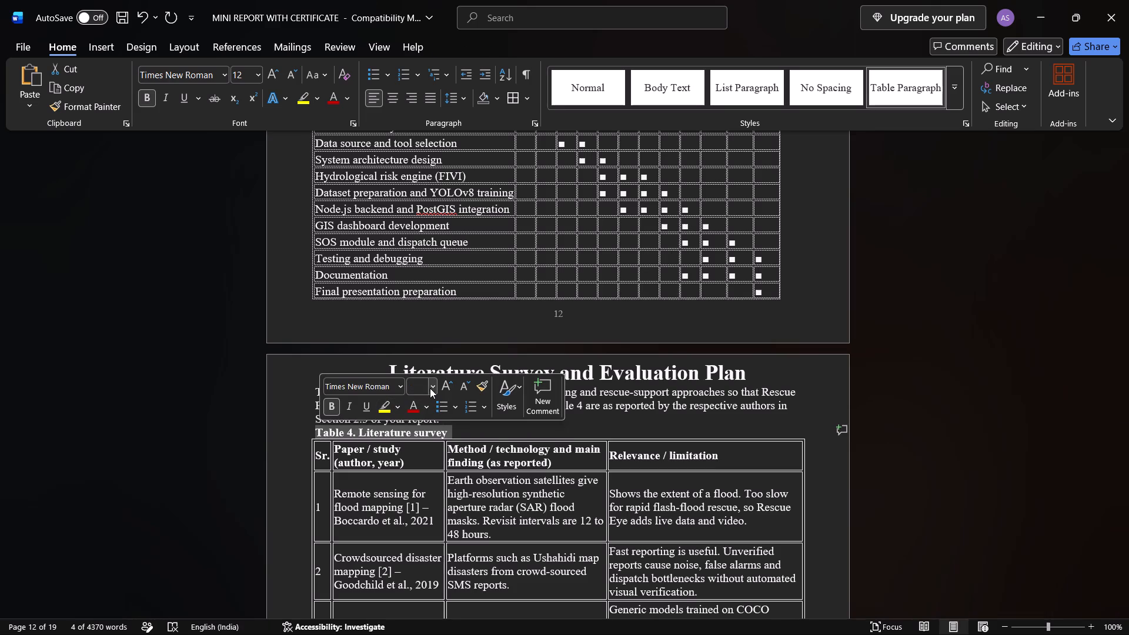
click(430, 388)
click(420, 213)
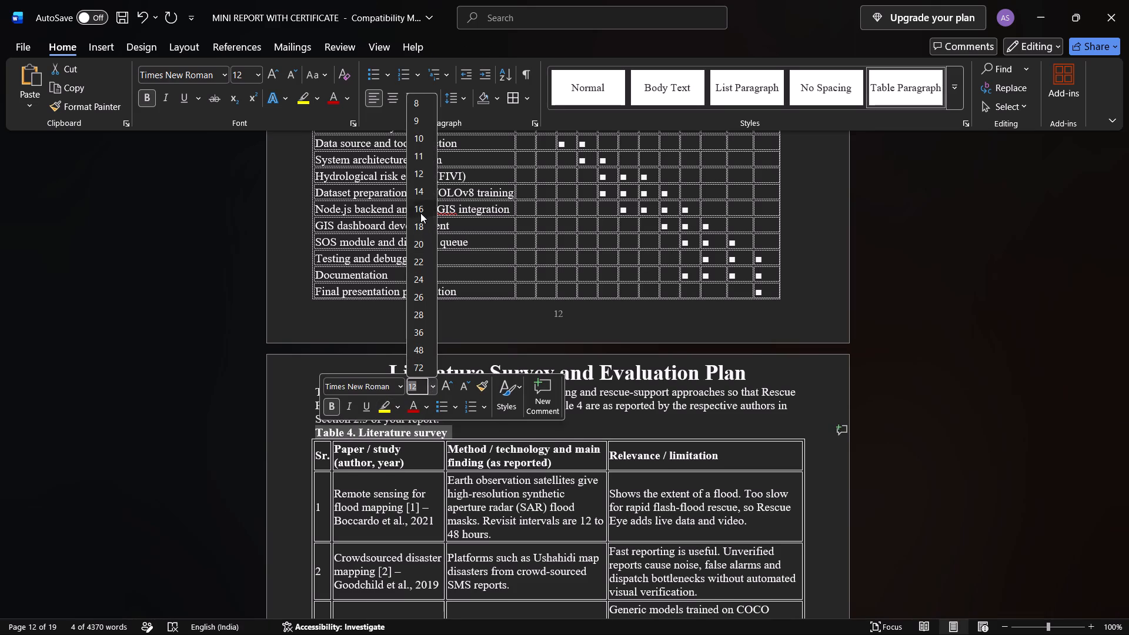
Set the font size of the "Table 5. Reviewed approaches vs Rescue Eye" caption to 16.
scroll(370, 506, down, 2)
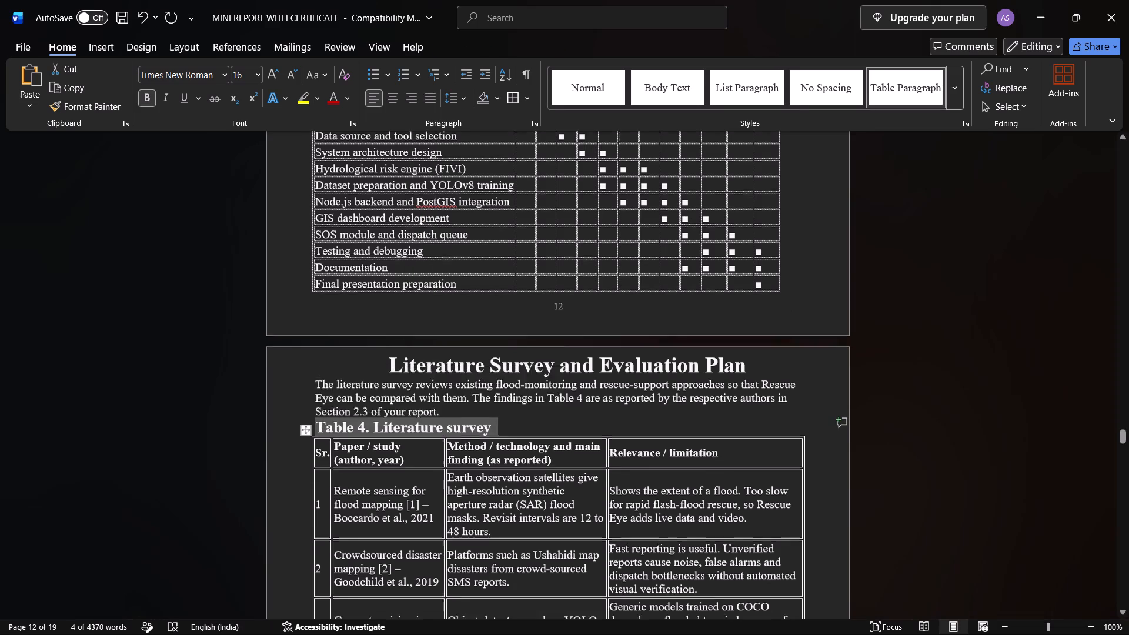
scroll(370, 506, down, 7)
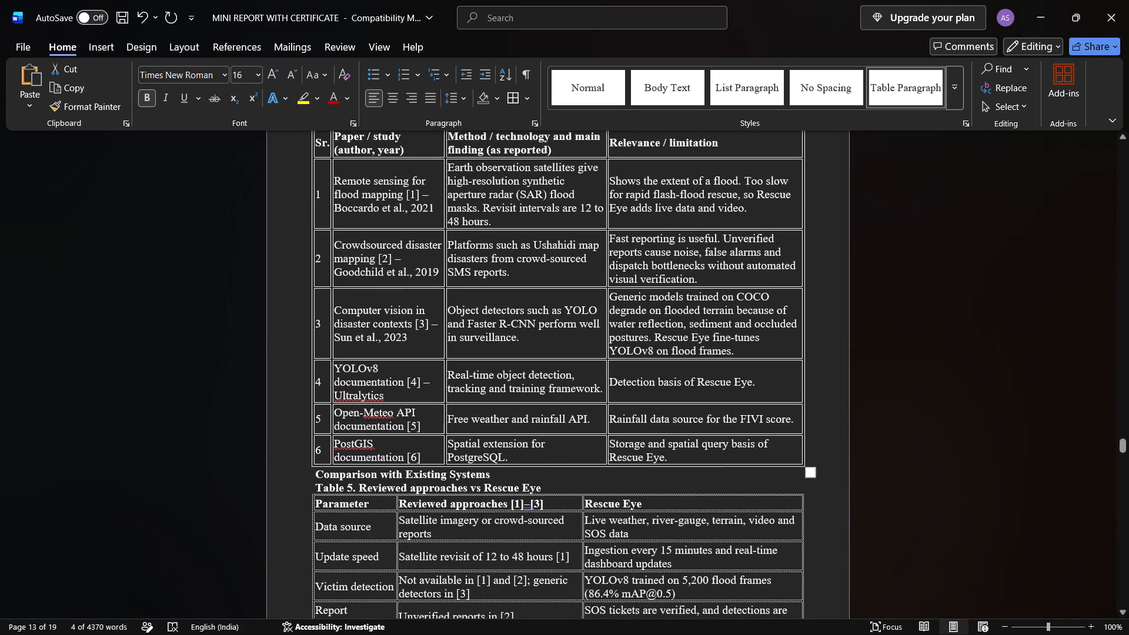
drag(546, 483, 415, 497)
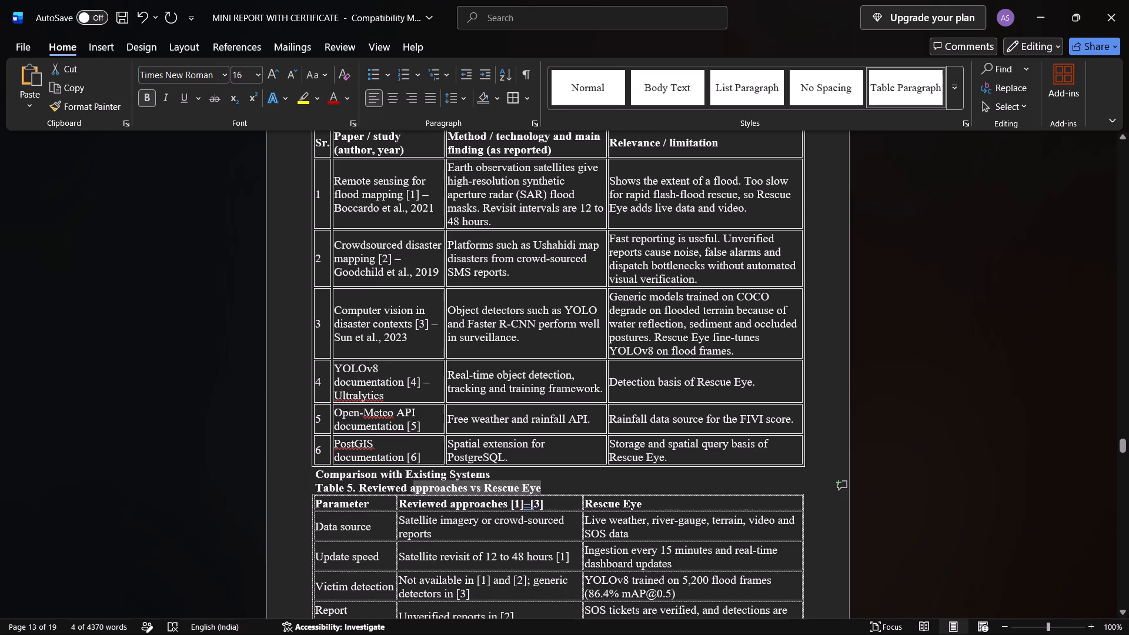
drag(415, 497, 324, 491)
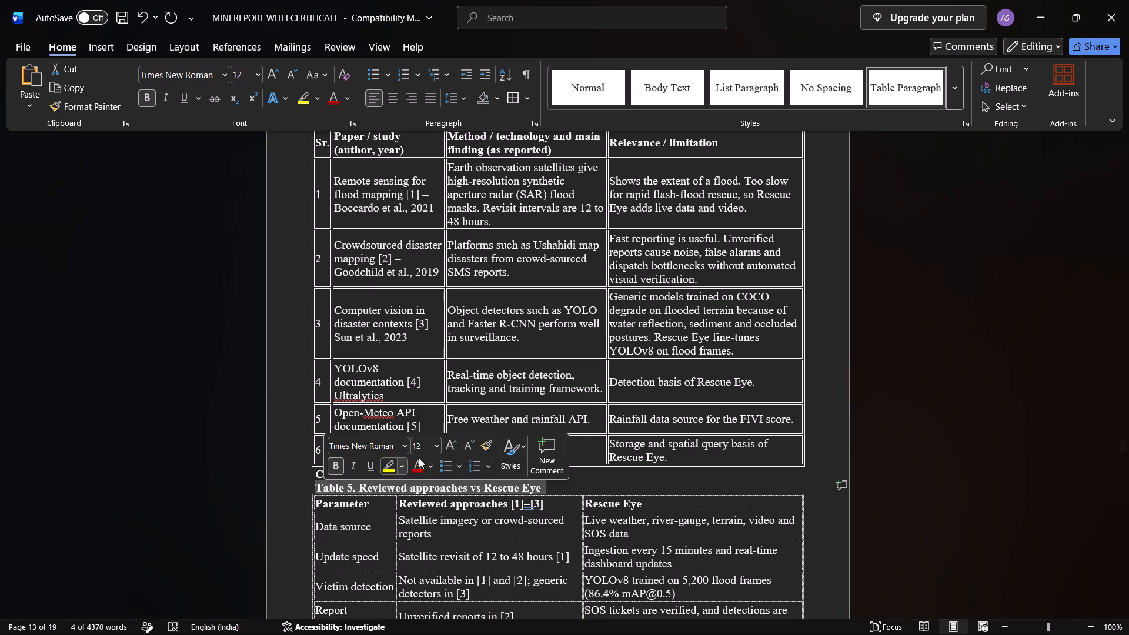
click(435, 448)
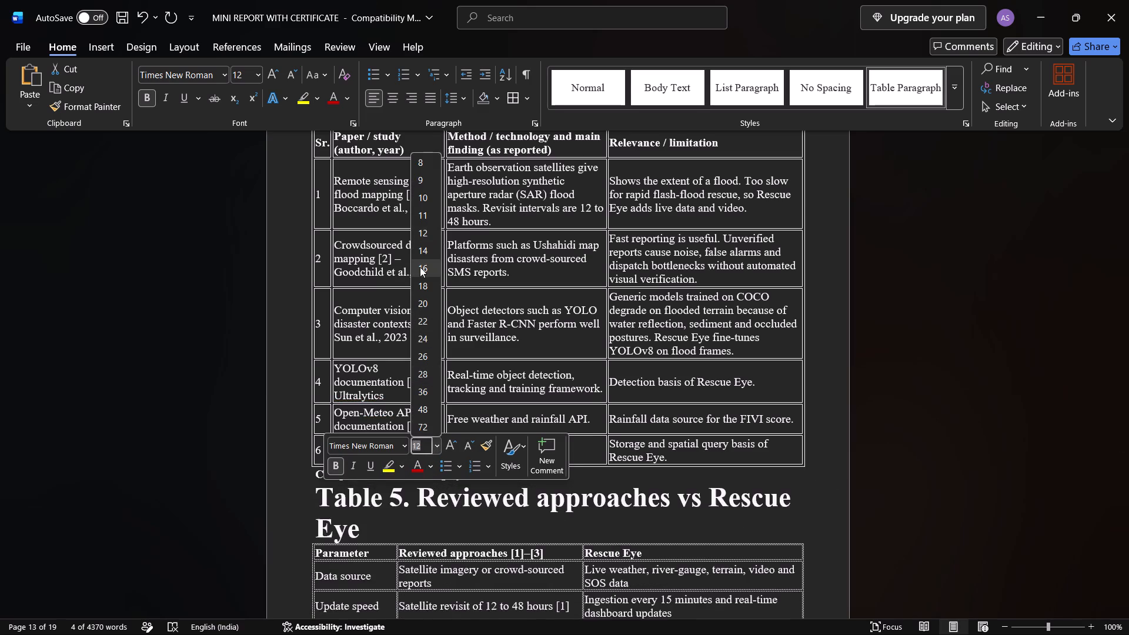
click(420, 267)
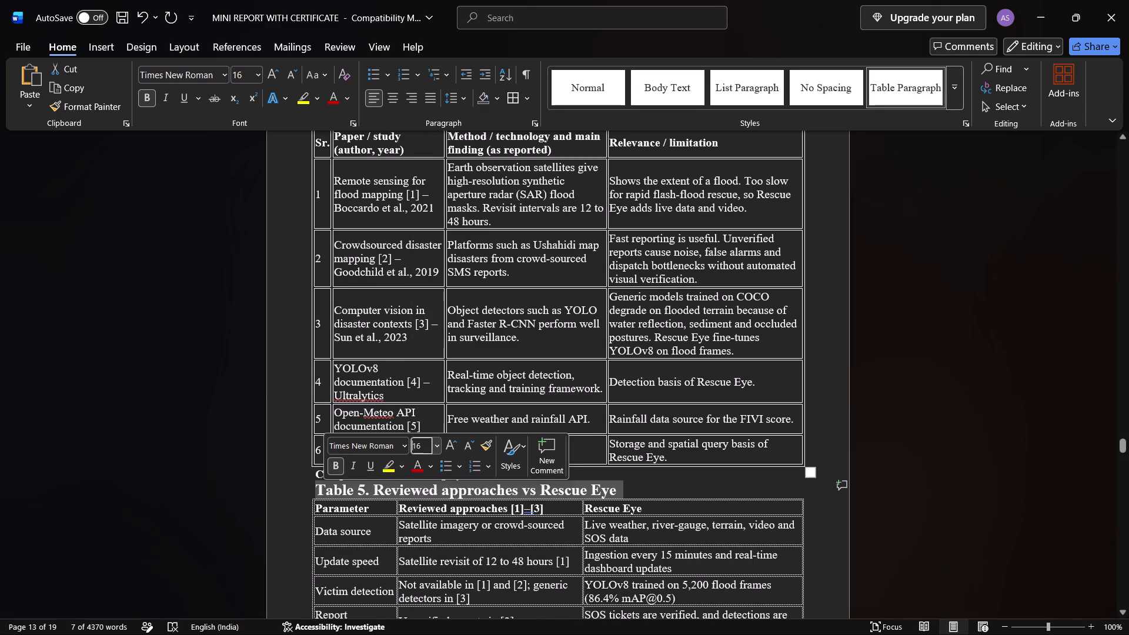
Set the font size of the "Table 6. Planned tests and expected results" caption to 16.
scroll(478, 432, down, 11)
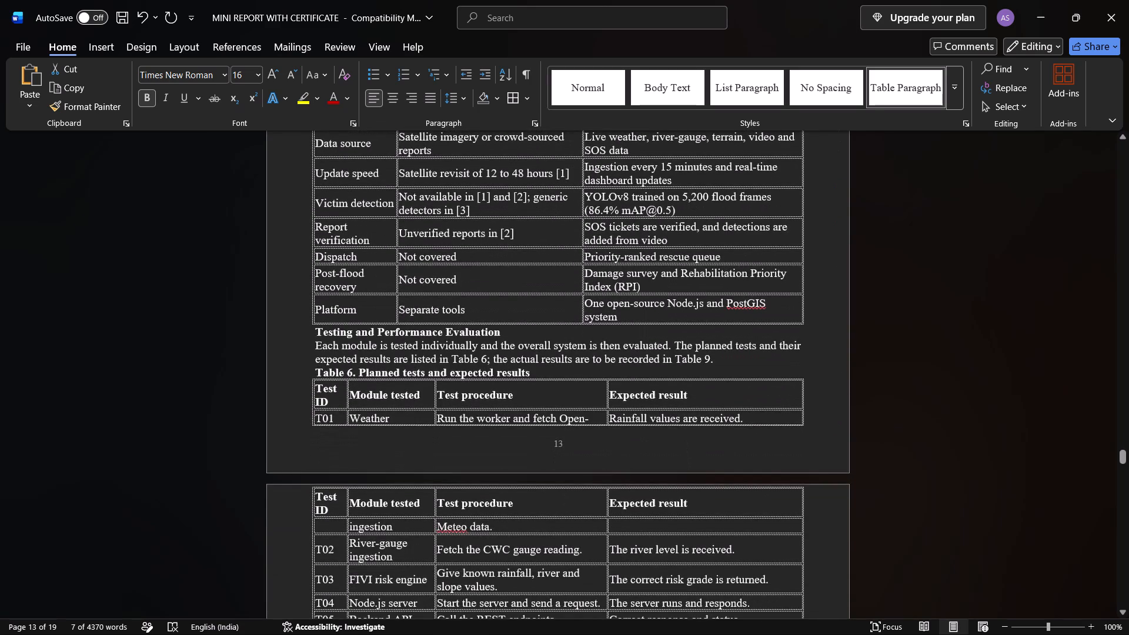
drag(540, 373, 441, 375)
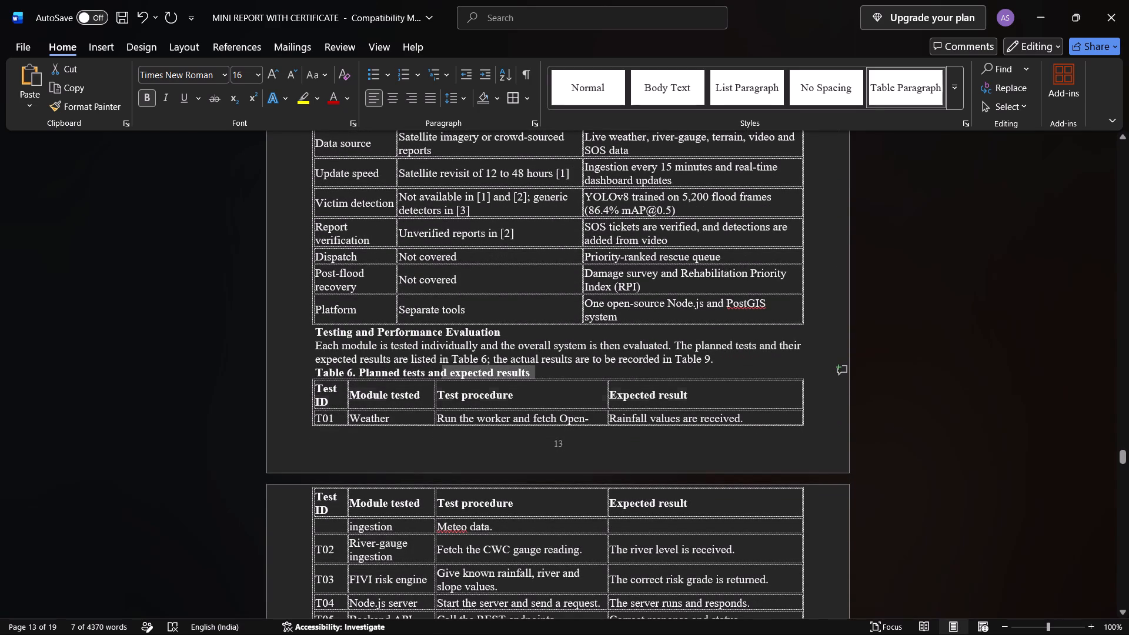
drag(441, 375, 335, 372)
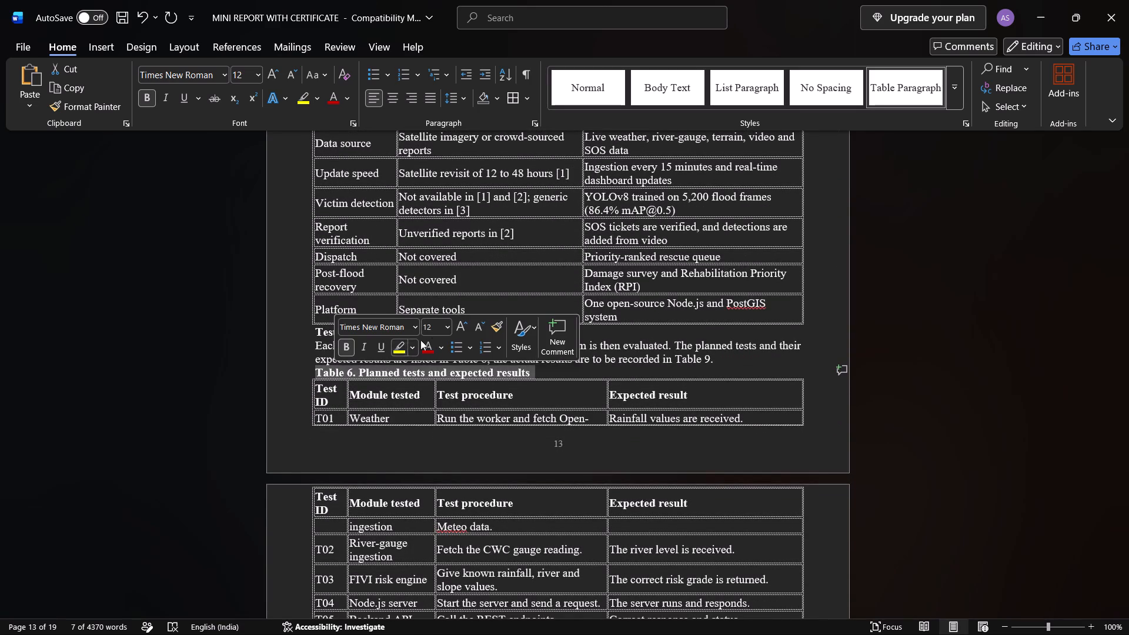
click(449, 327)
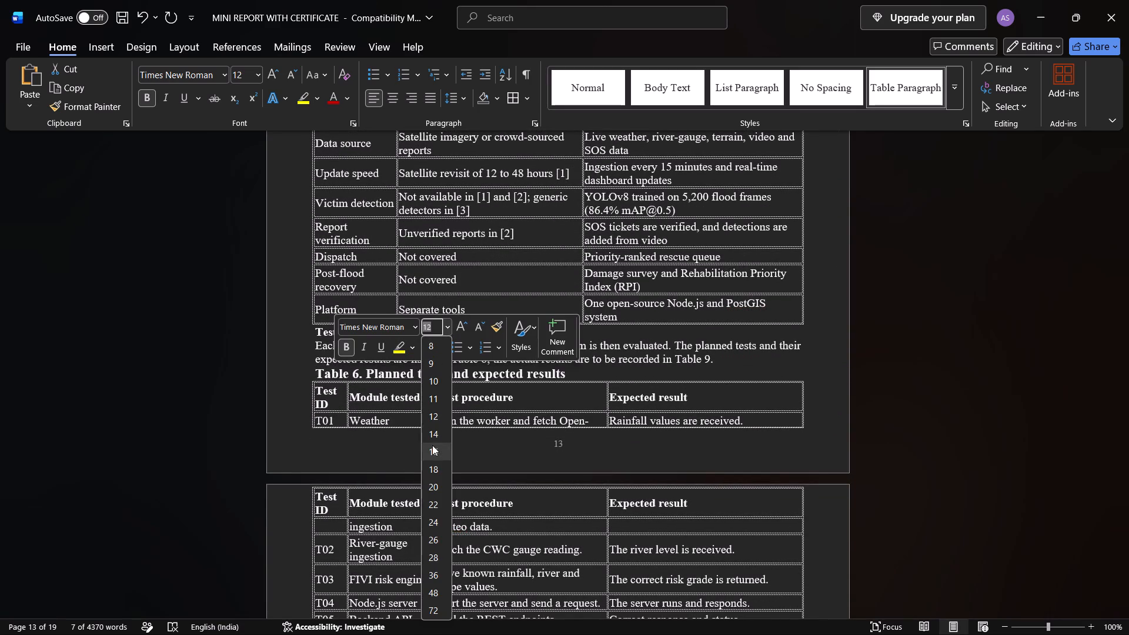
click(432, 445)
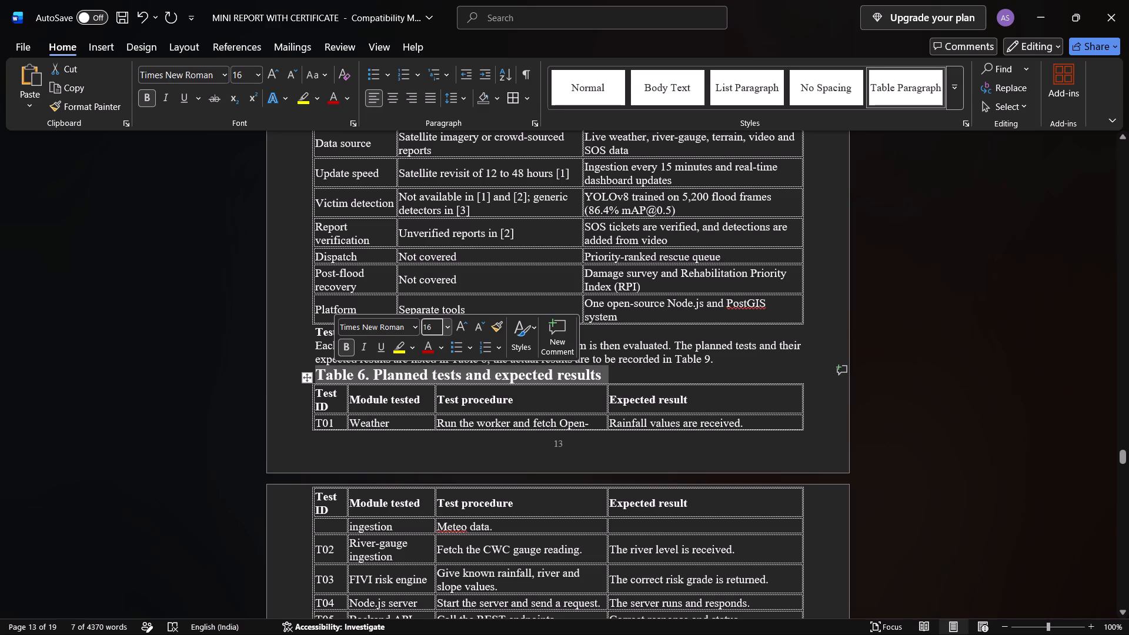
Insert two blank lines below the Table 6 caption and four above it to push the caption onto the next page with its table.
click(617, 371)
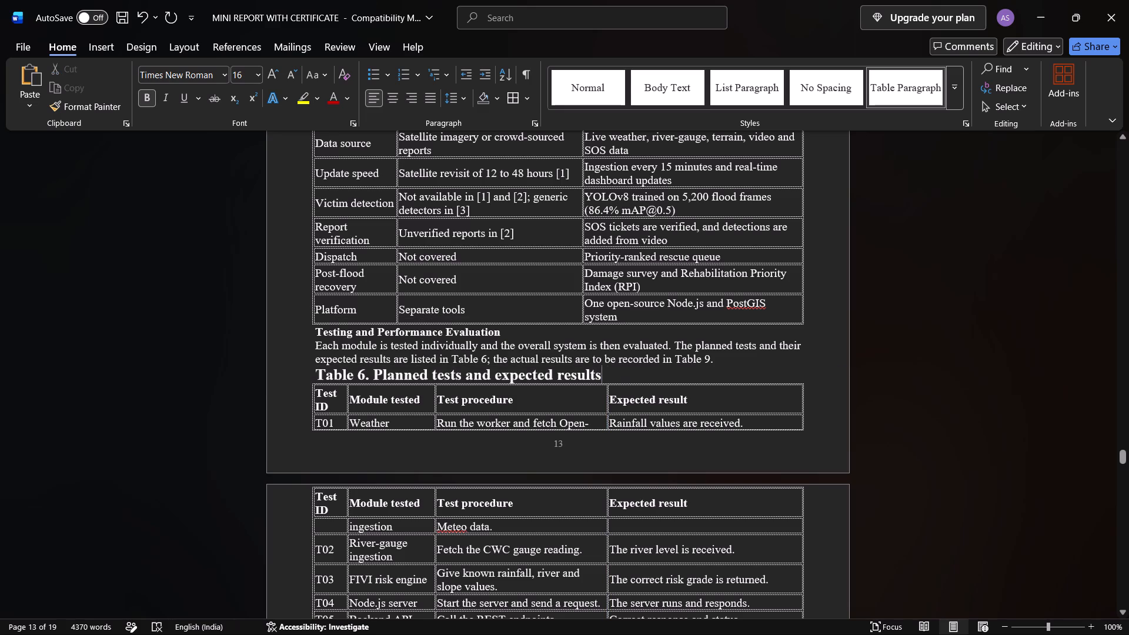
key(Return)
key(Return)
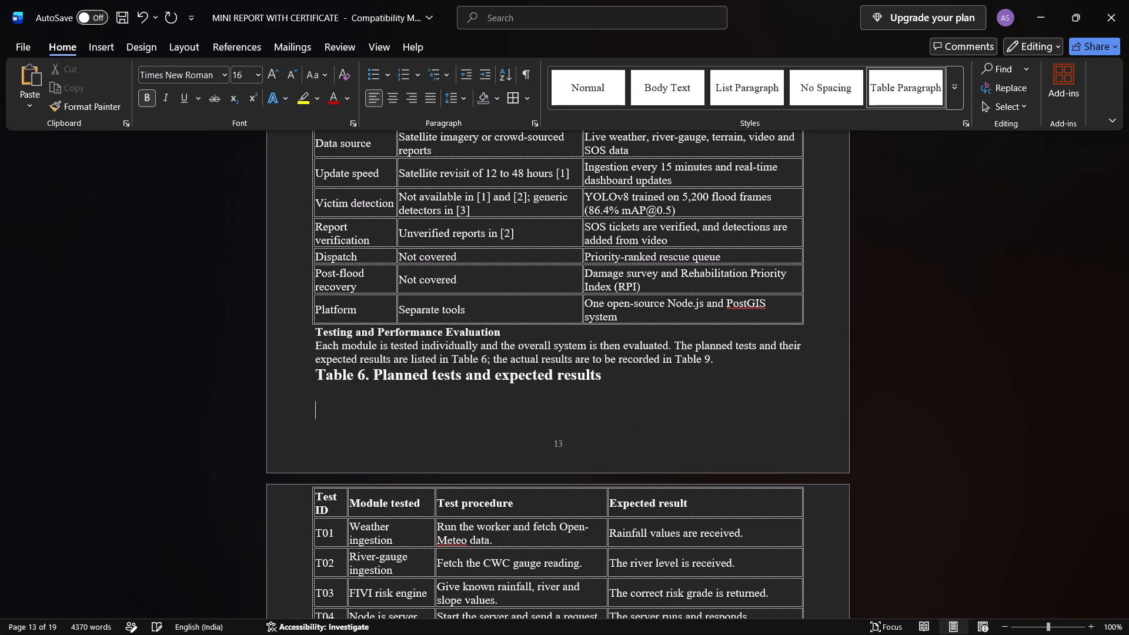
click(315, 375)
key(Return)
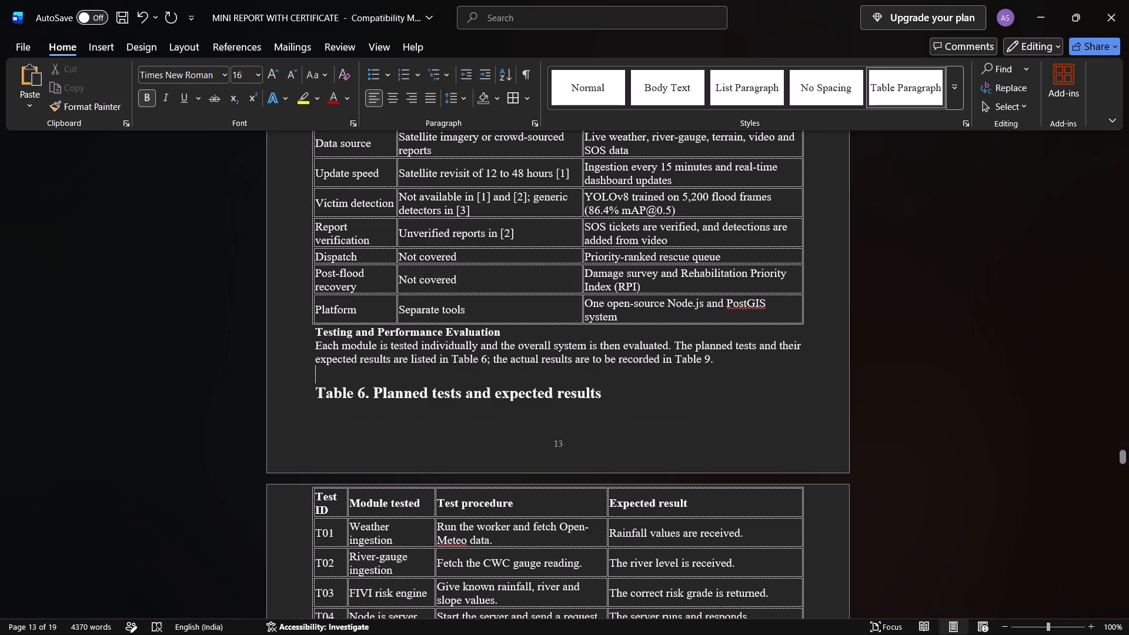
key(Return)
key(Return)
key(Return)
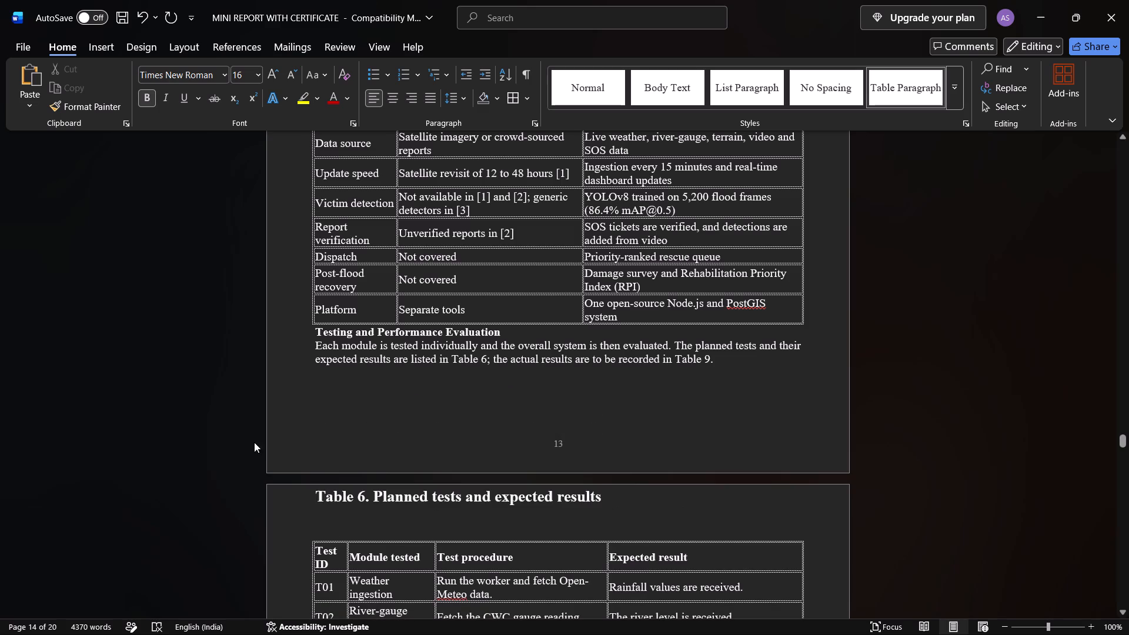
Adjust the spacing around the Table 6 caption to one blank line above it on its page and one between caption and table.
click(329, 528)
key(Return)
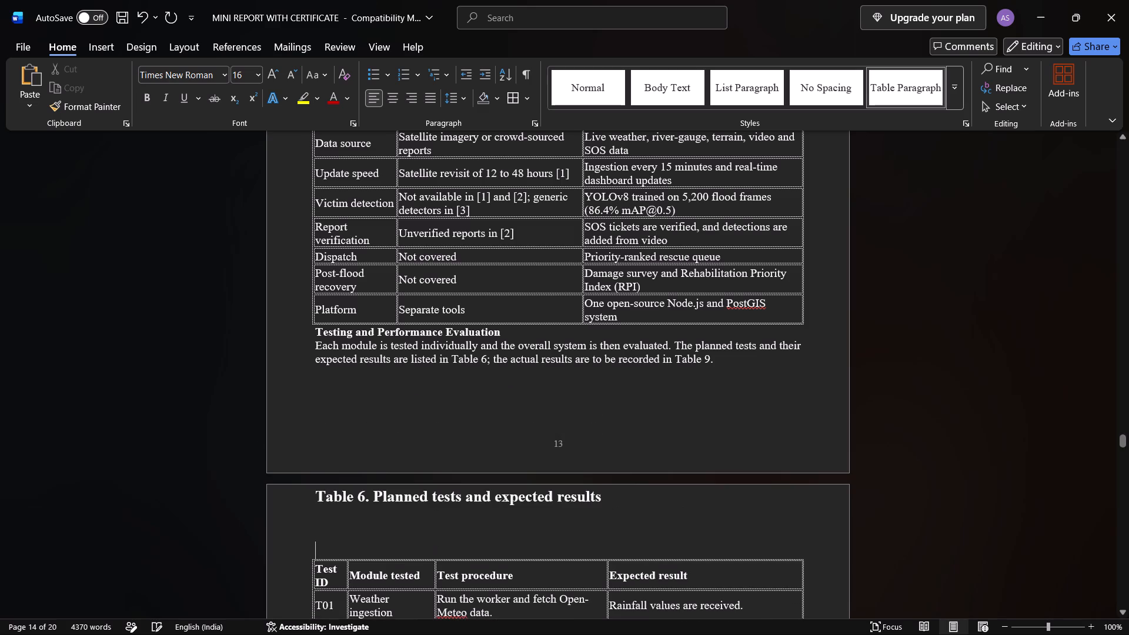
key(BackSpace)
key(BackSpace)
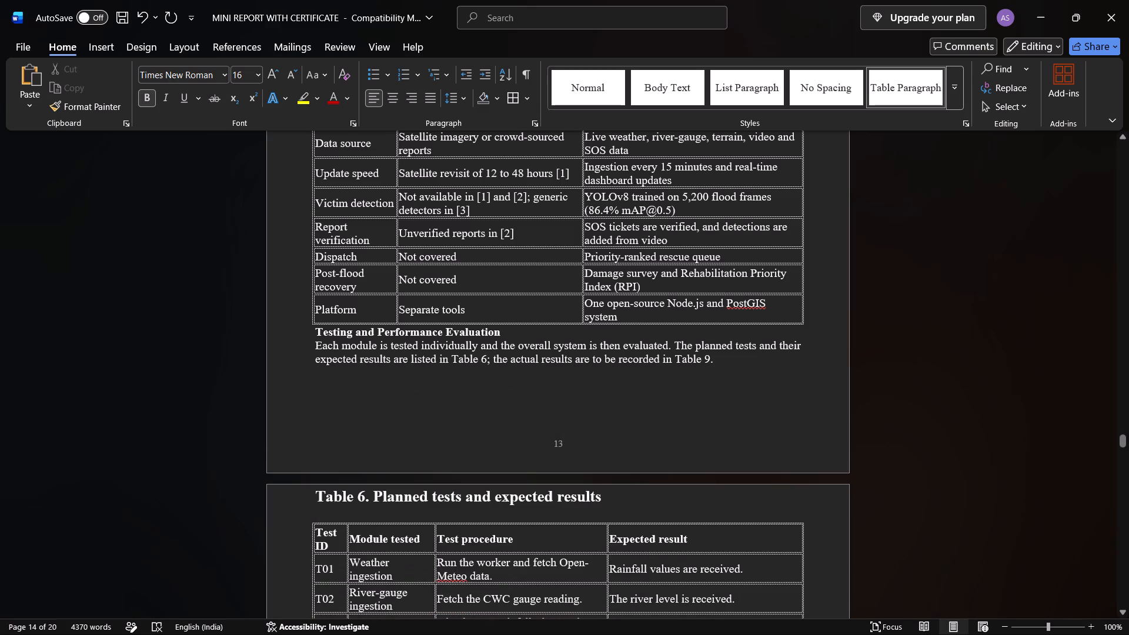
click(315, 496)
key(Return)
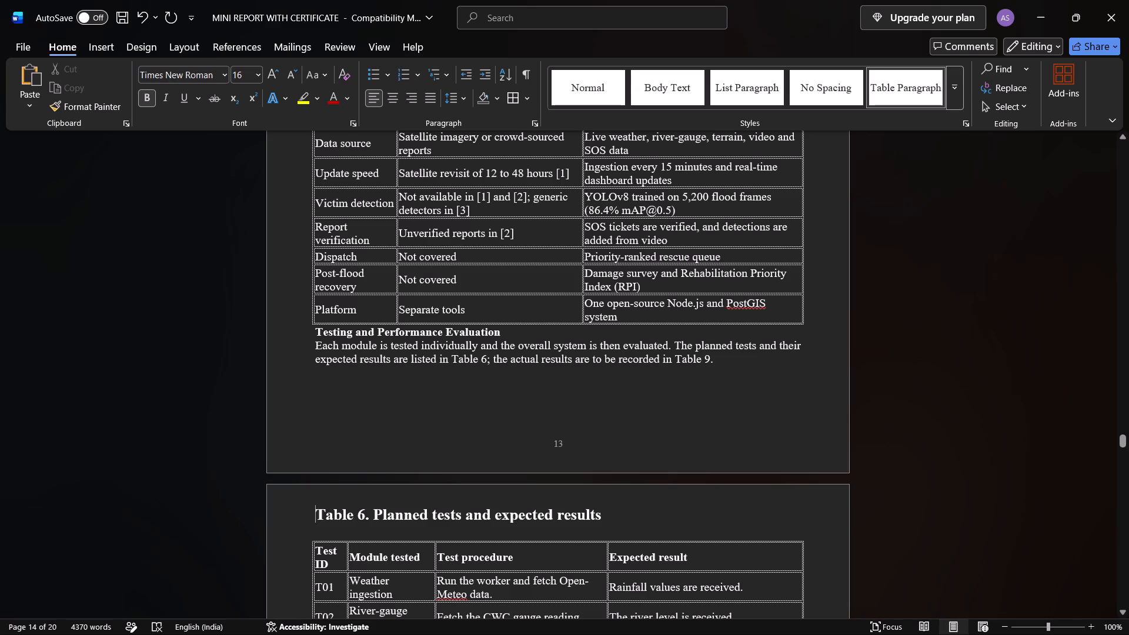
click(324, 529)
key(BackSpace)
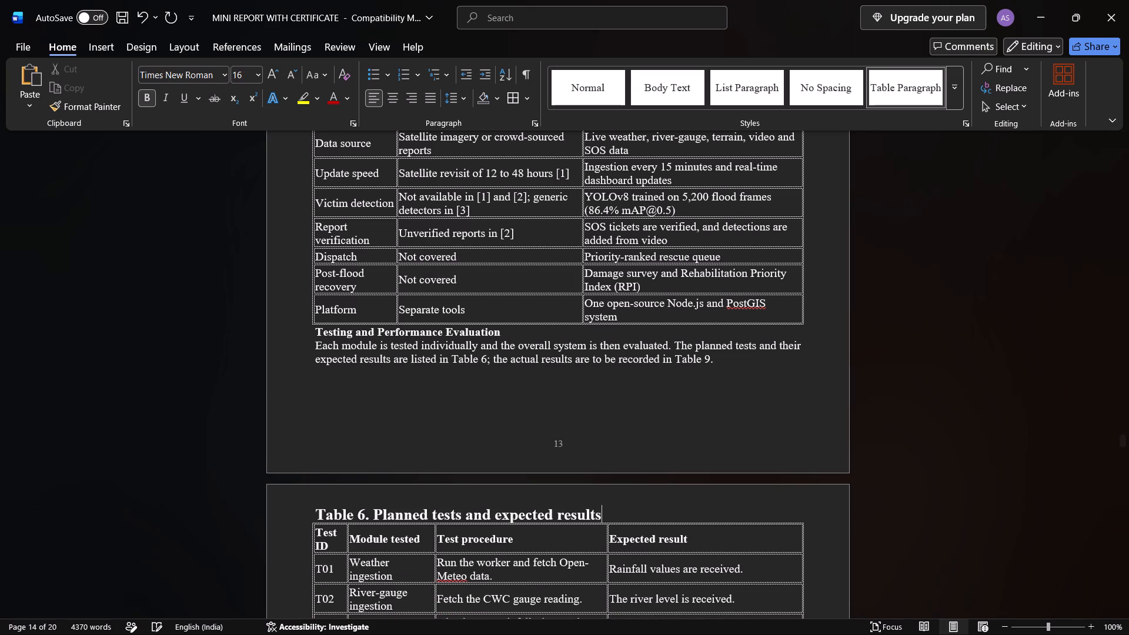
scroll(330, 511, down, 4)
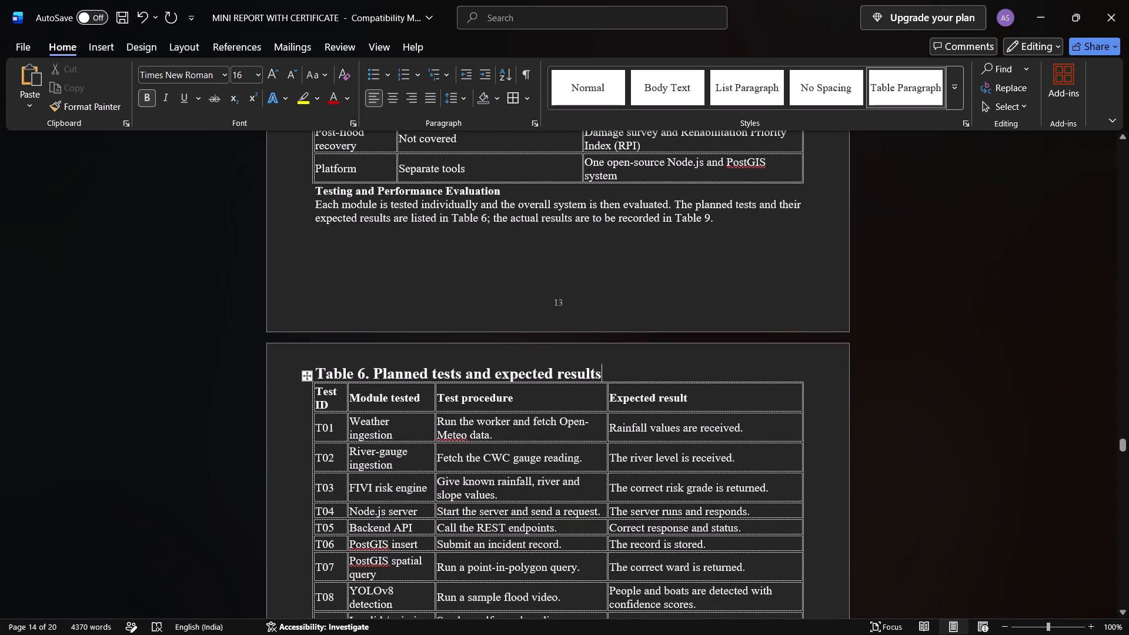
scroll(330, 507, down, 3)
scroll(329, 506, up, 2)
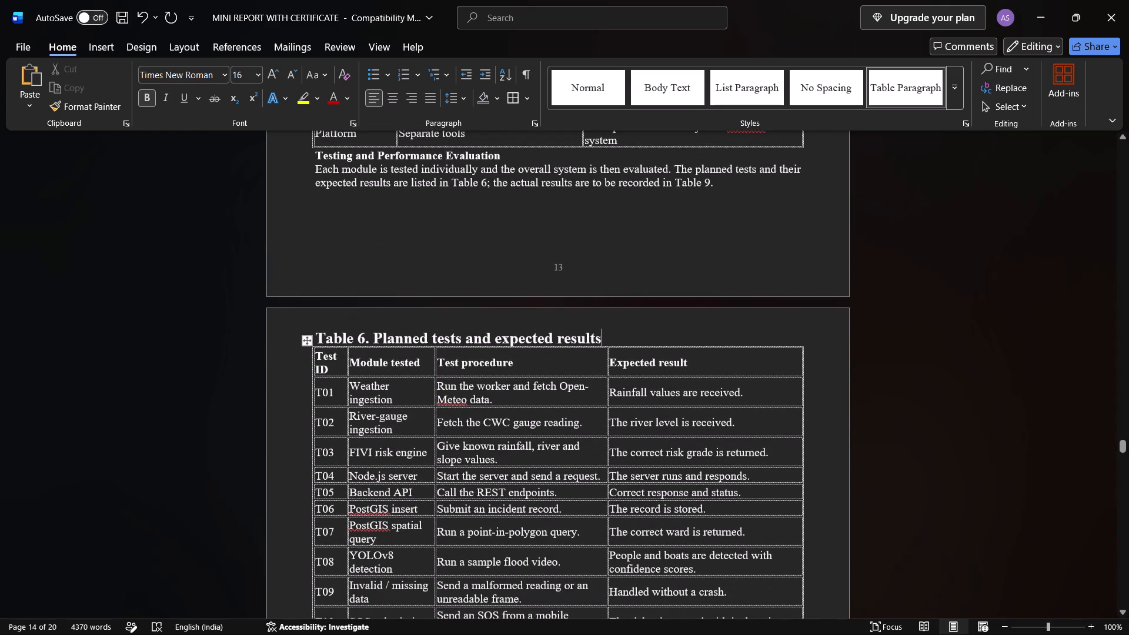
key(Return)
Set the font size of the "Table 7. Implementation modules of Rescue Eye" caption to 16.
scroll(588, 344, down, 3)
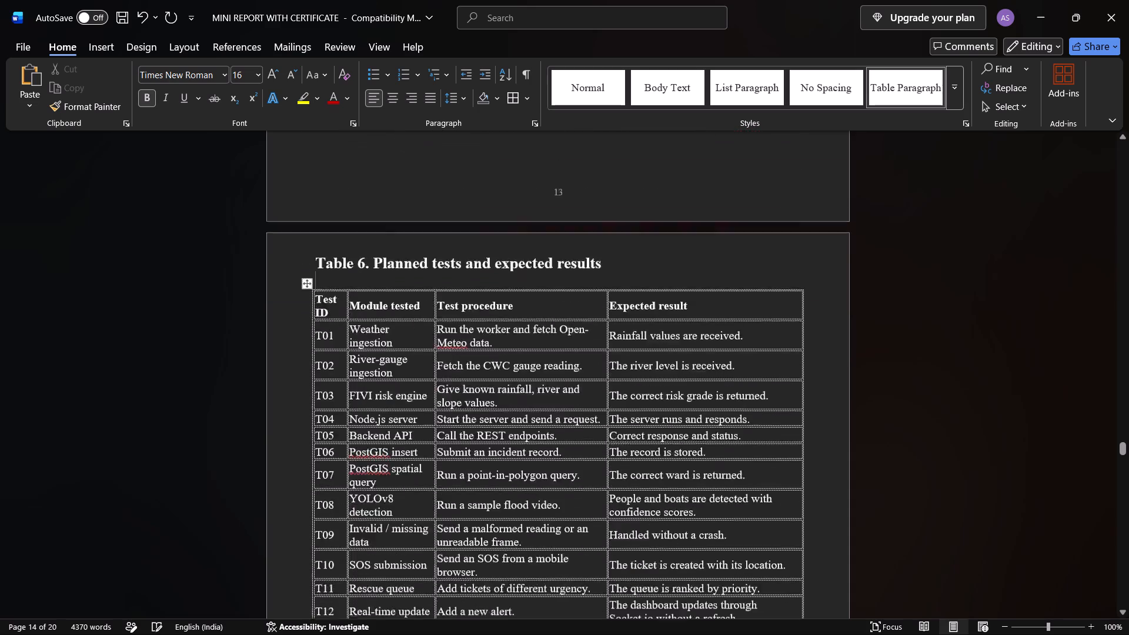
scroll(587, 345, down, 6)
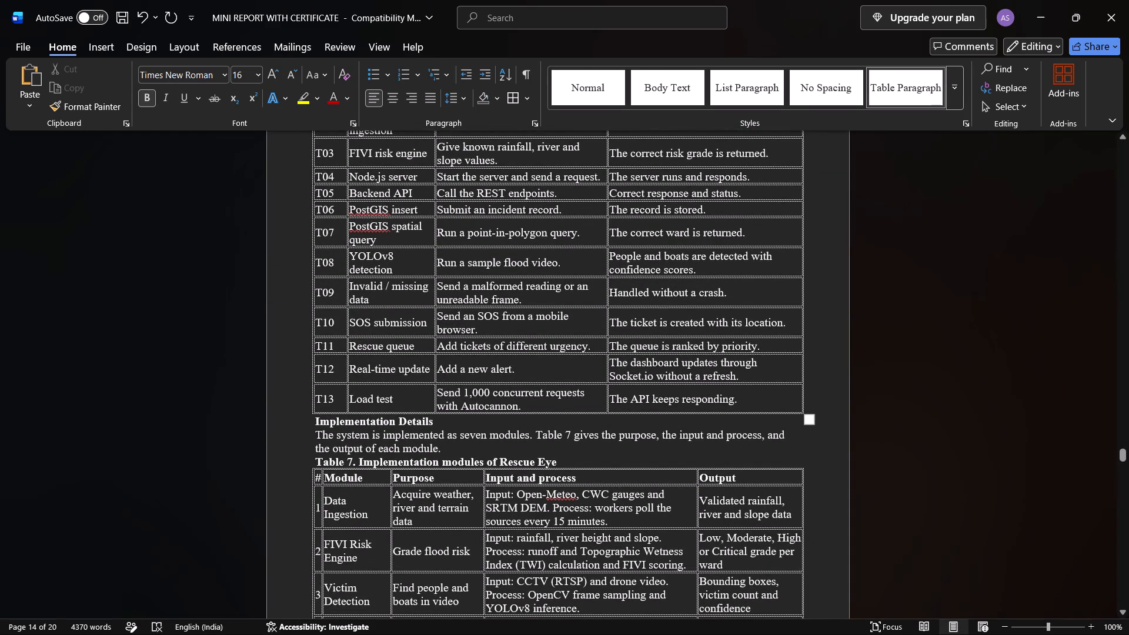
drag(569, 457, 341, 454)
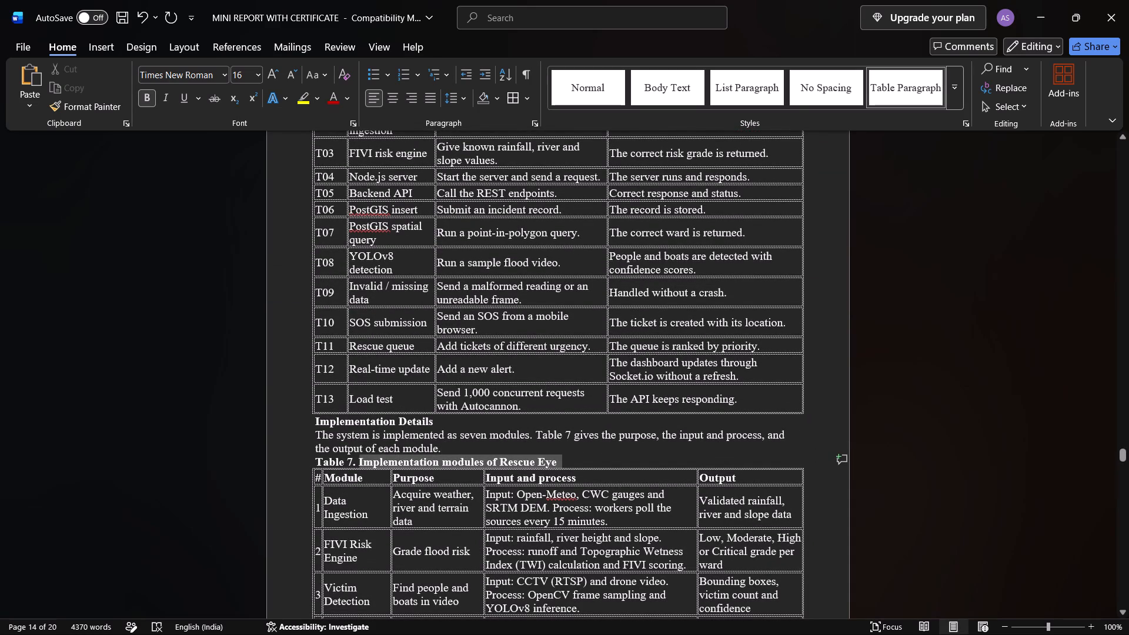
drag(341, 454, 324, 460)
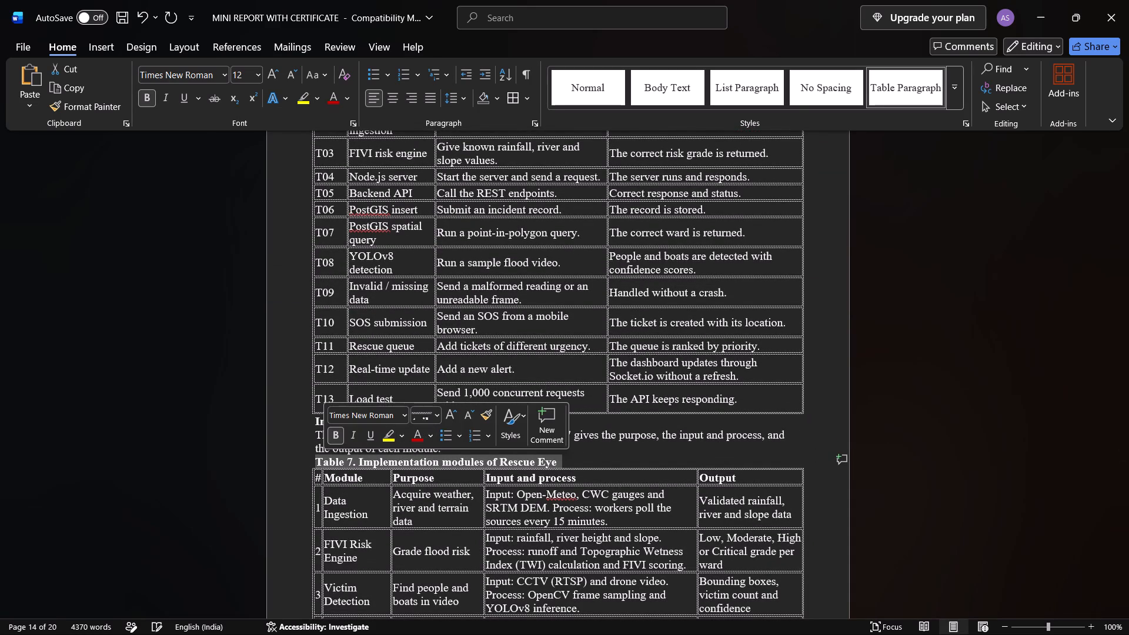
click(435, 414)
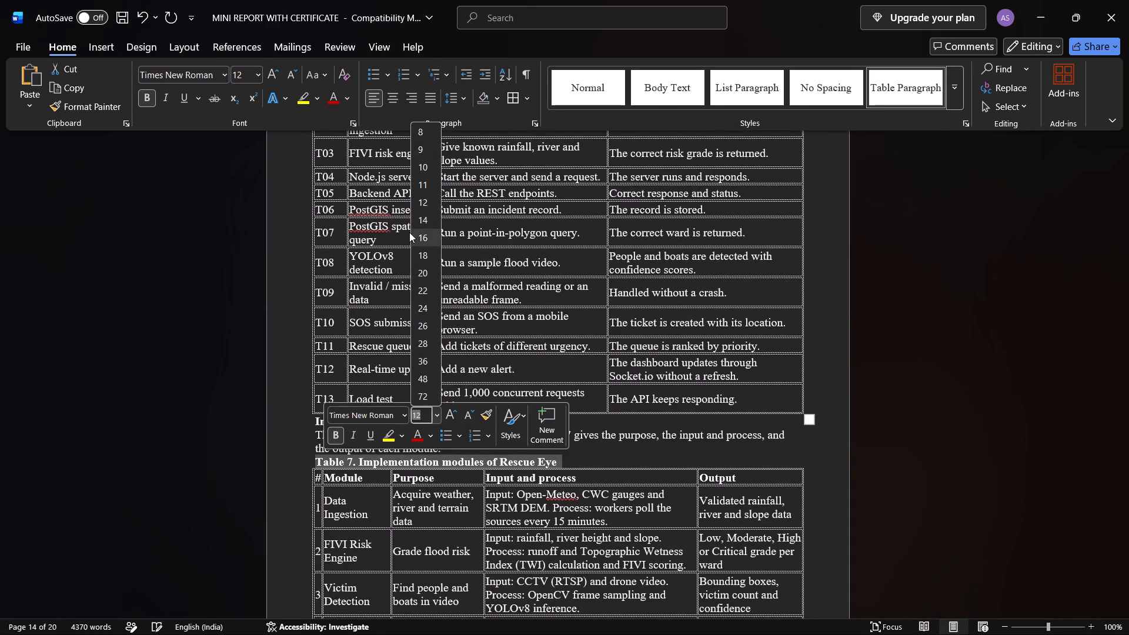
click(422, 235)
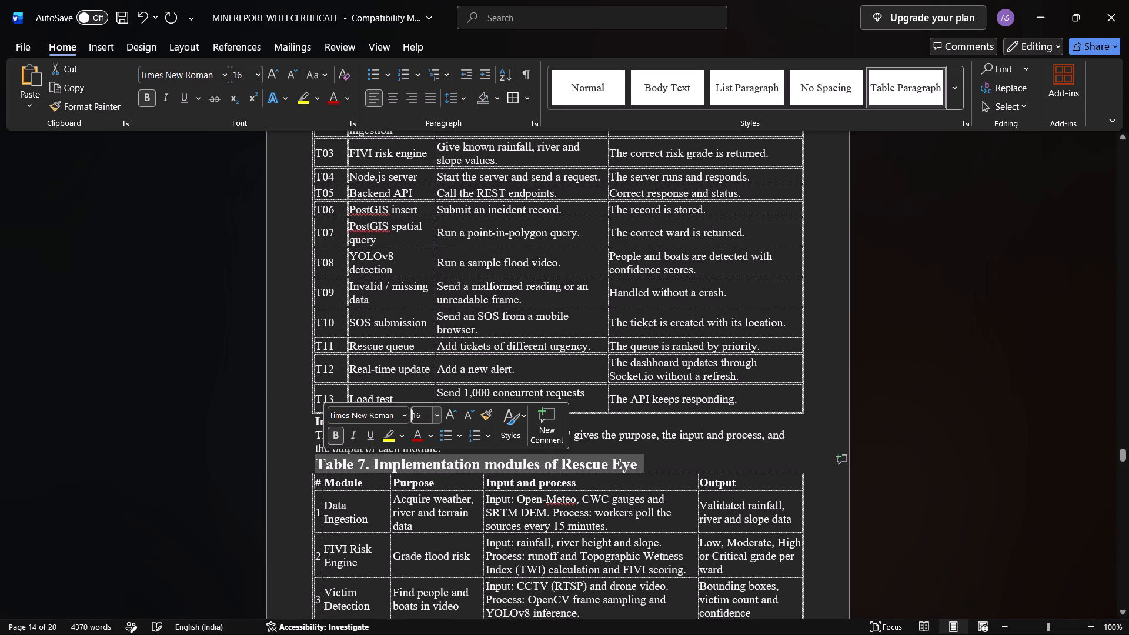
Insert a blank line between the Table 7 caption and its table.
click(661, 463)
key(Return)
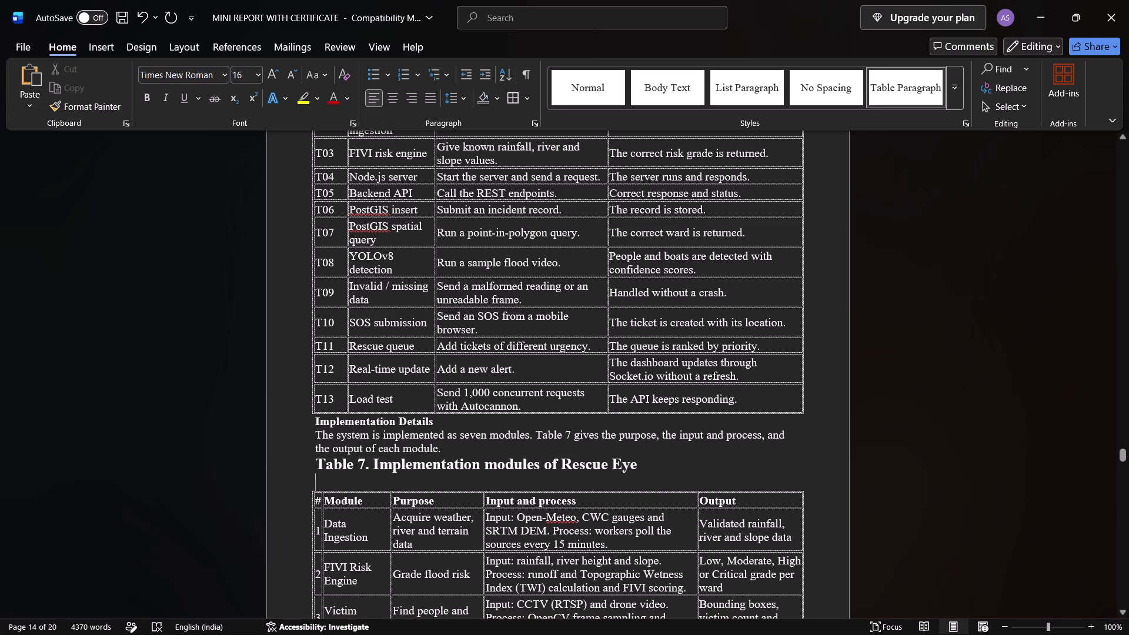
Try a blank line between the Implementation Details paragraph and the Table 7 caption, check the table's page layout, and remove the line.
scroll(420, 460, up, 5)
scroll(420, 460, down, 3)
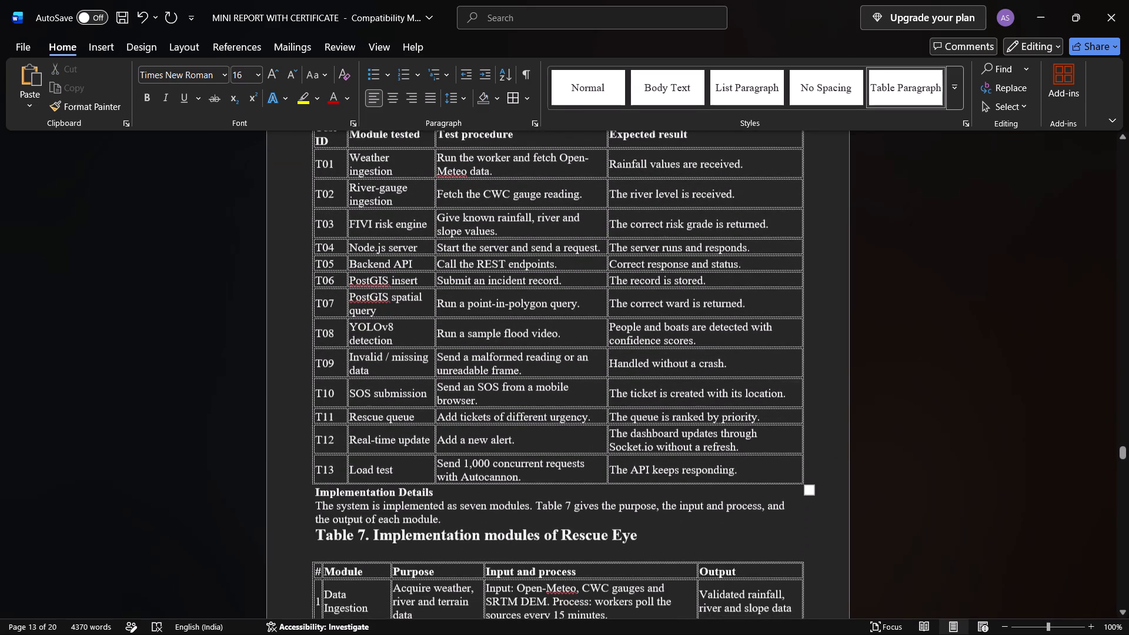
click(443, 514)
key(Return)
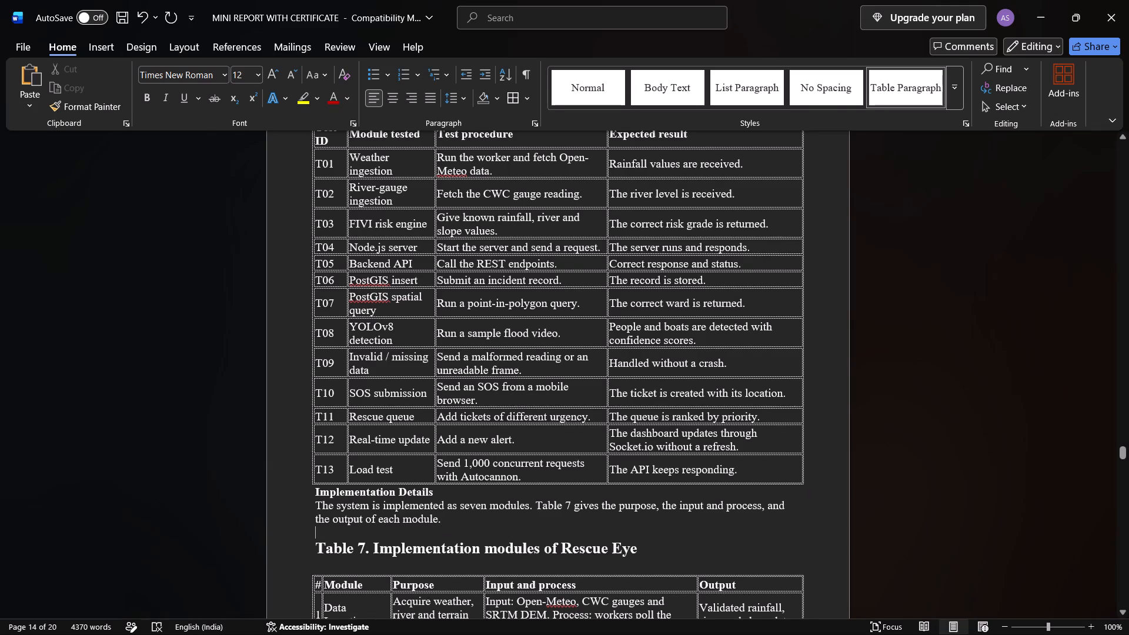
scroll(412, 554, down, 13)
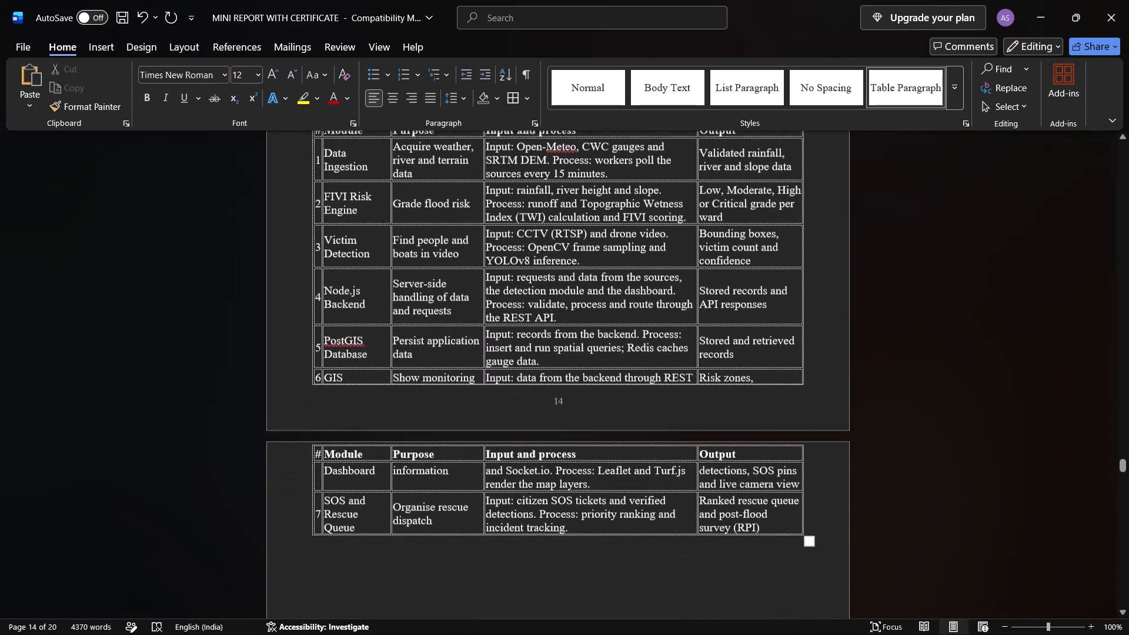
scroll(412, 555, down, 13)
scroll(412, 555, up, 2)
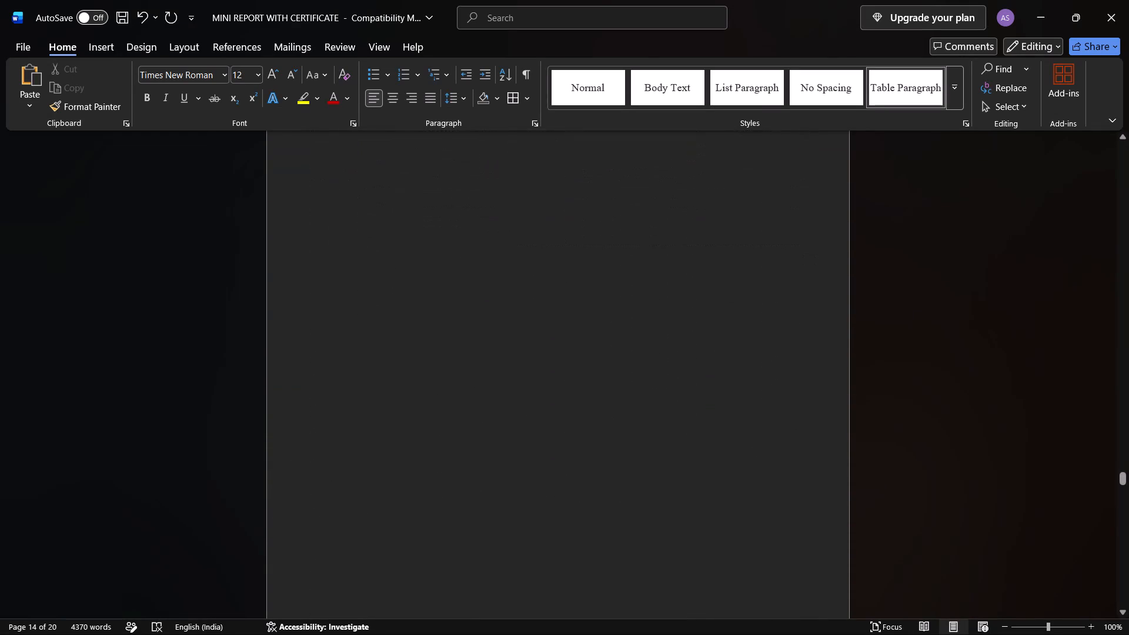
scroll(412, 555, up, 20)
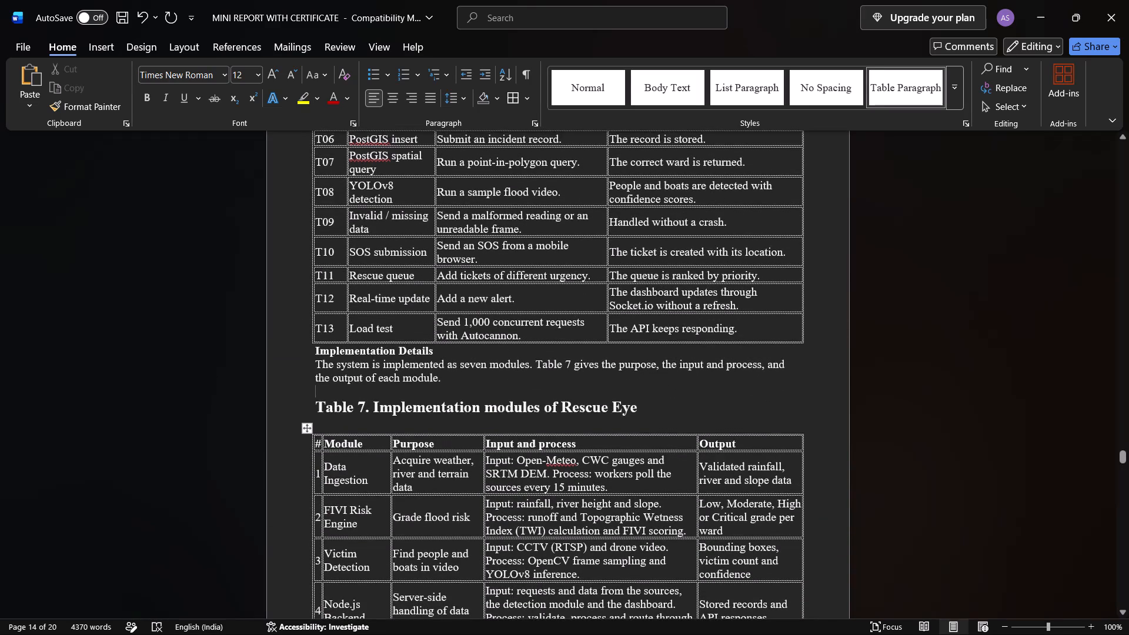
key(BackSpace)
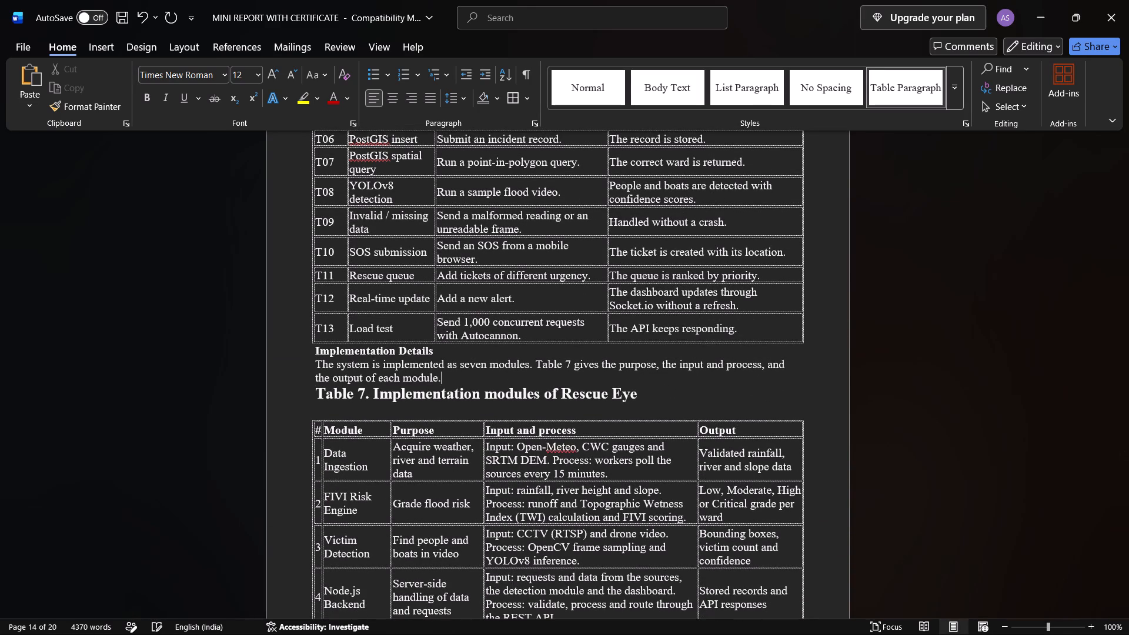
Remove the blank line between the Table 7 caption and its table.
click(362, 412)
key(BackSpace)
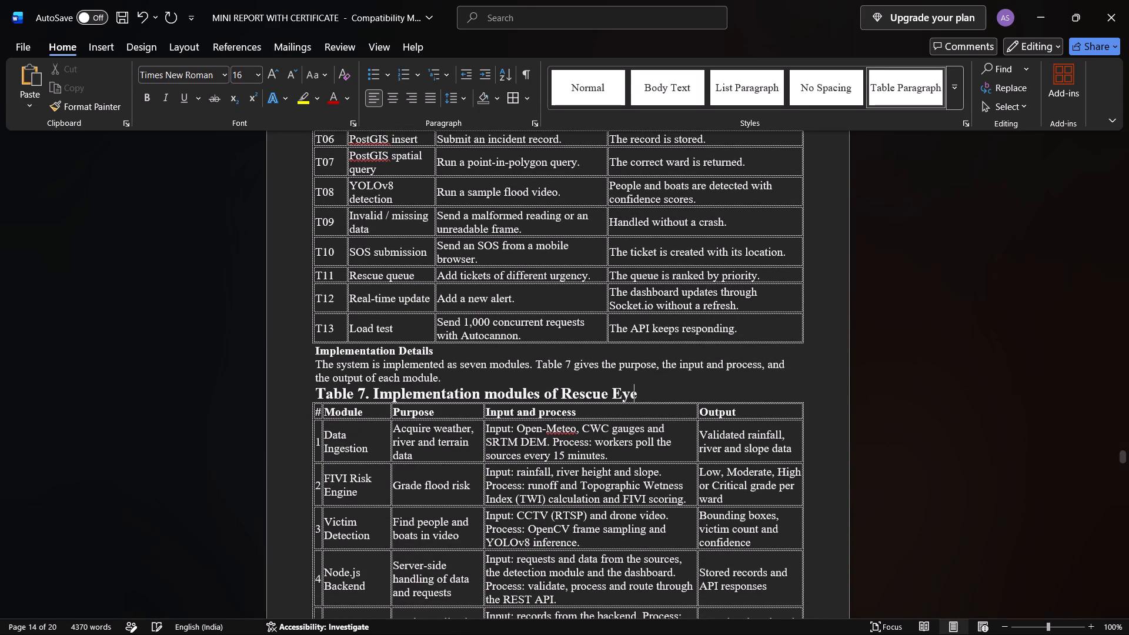
Review the page layout from Table 7 back to the Literature Survey and Evaluation Plan heading, checking table breaks and empty space.
scroll(362, 412, down, 9)
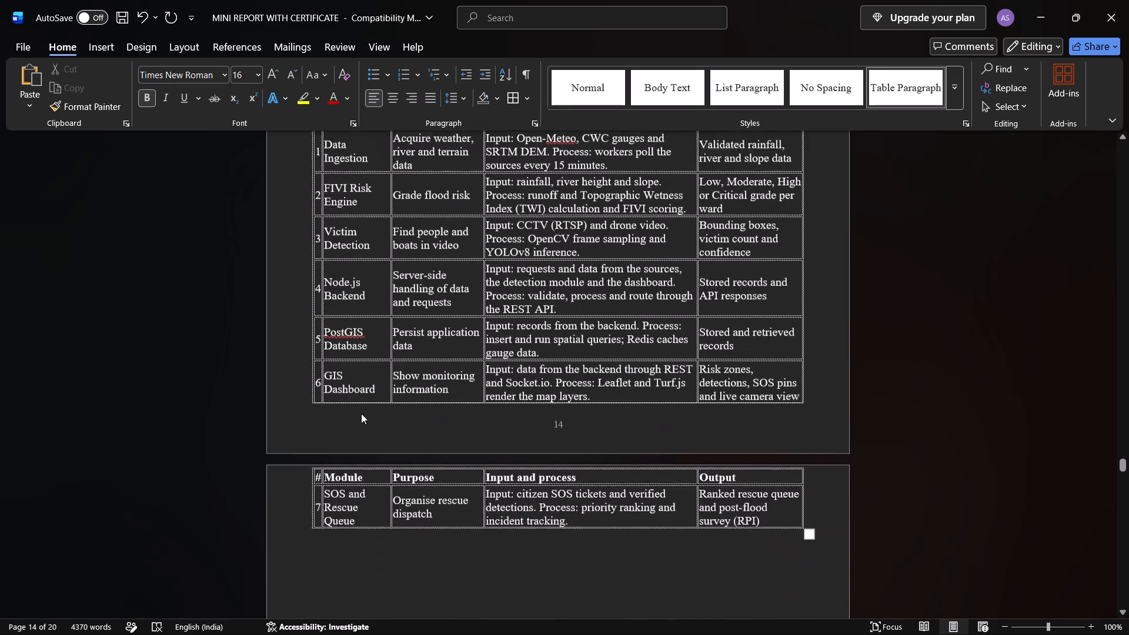
scroll(361, 413, down, 18)
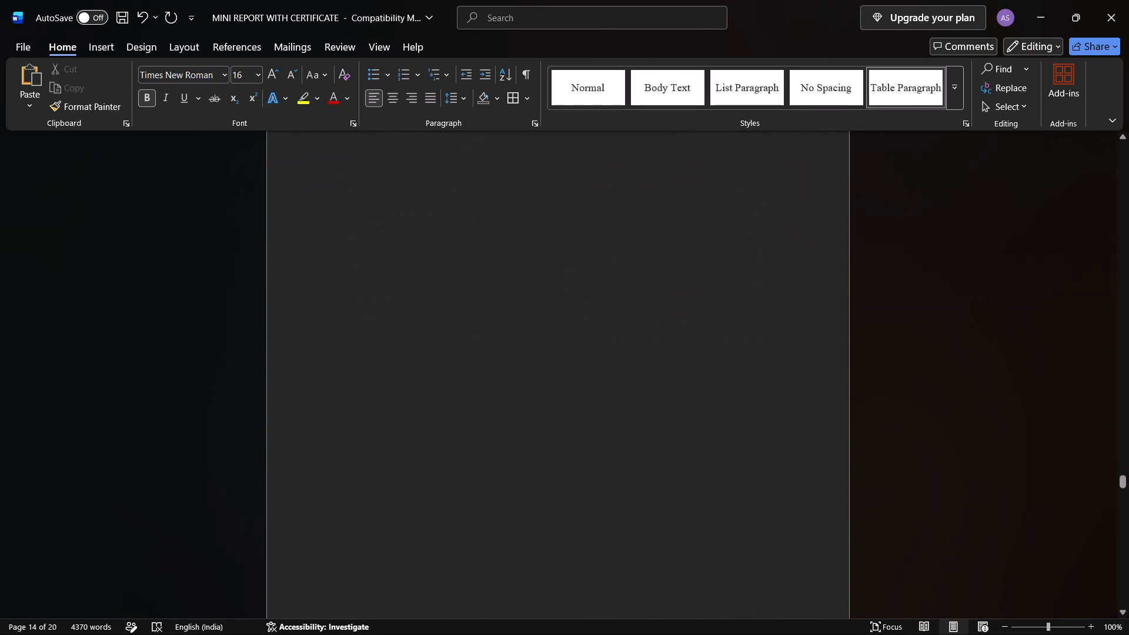
scroll(360, 414, down, 5)
scroll(360, 414, up, 20)
scroll(360, 414, up, 3)
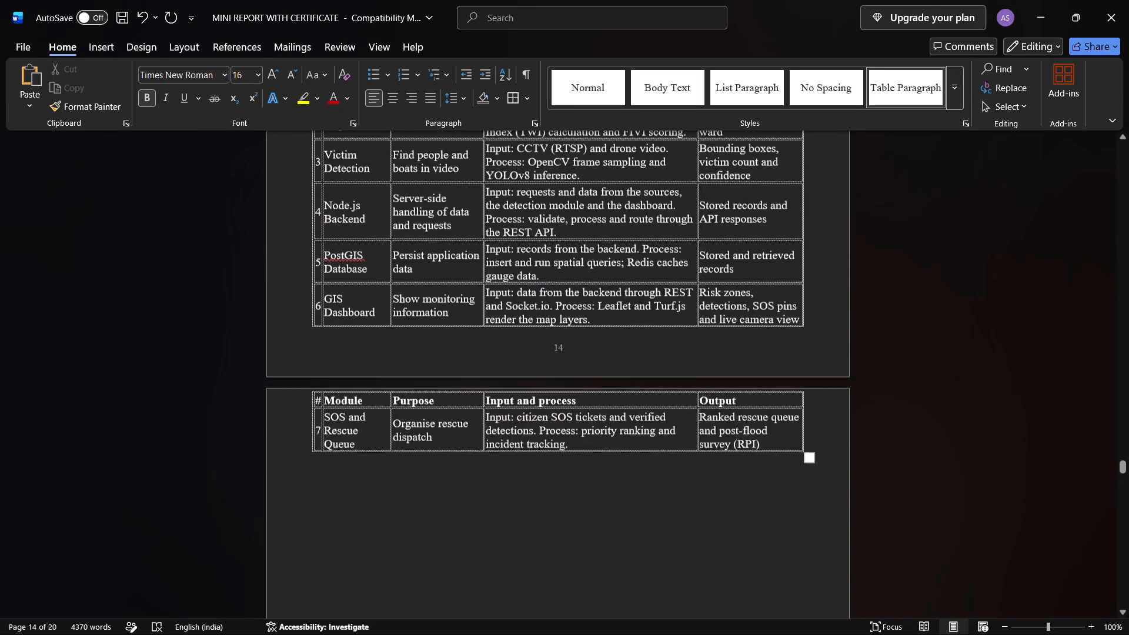
scroll(360, 414, up, 15)
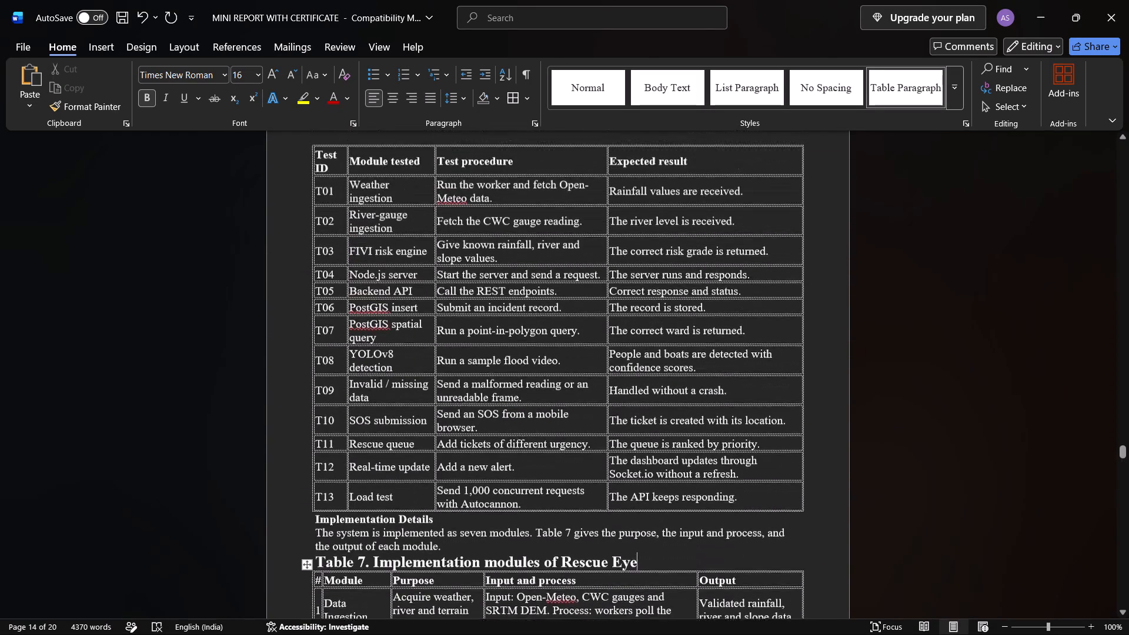
scroll(352, 411, up, 6)
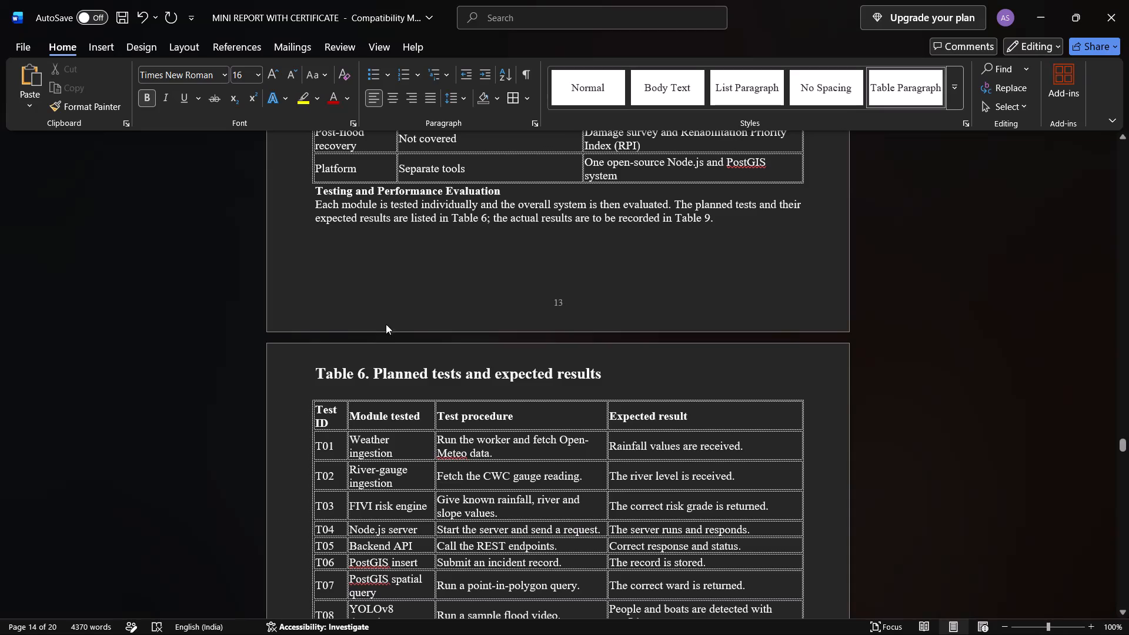
scroll(349, 309, up, 8)
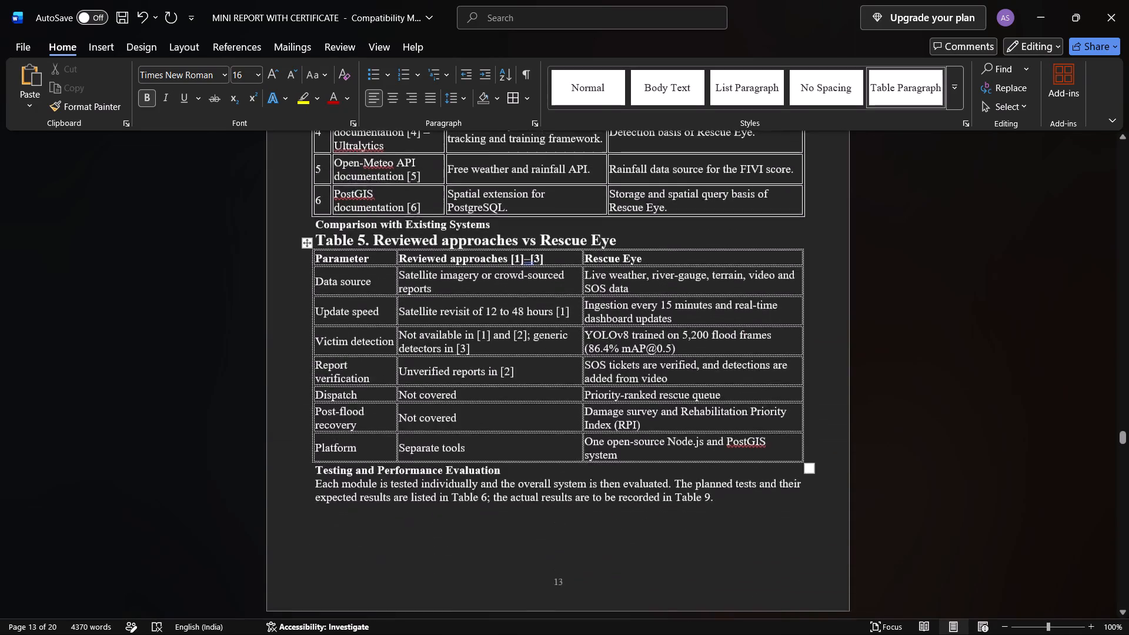
scroll(349, 308, up, 11)
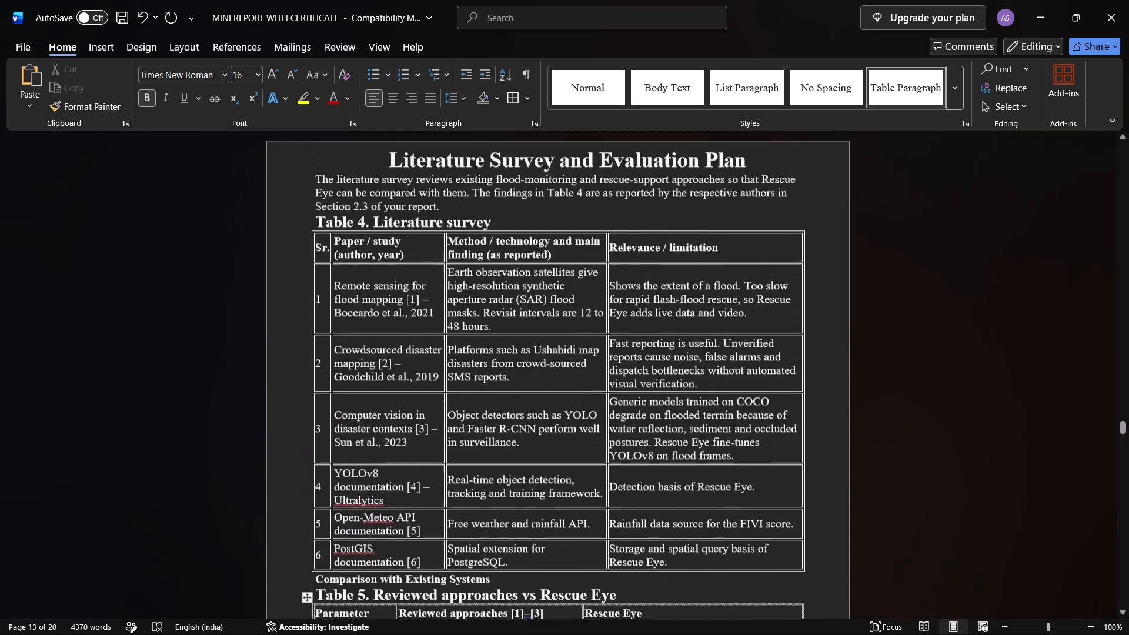
scroll(349, 308, up, 3)
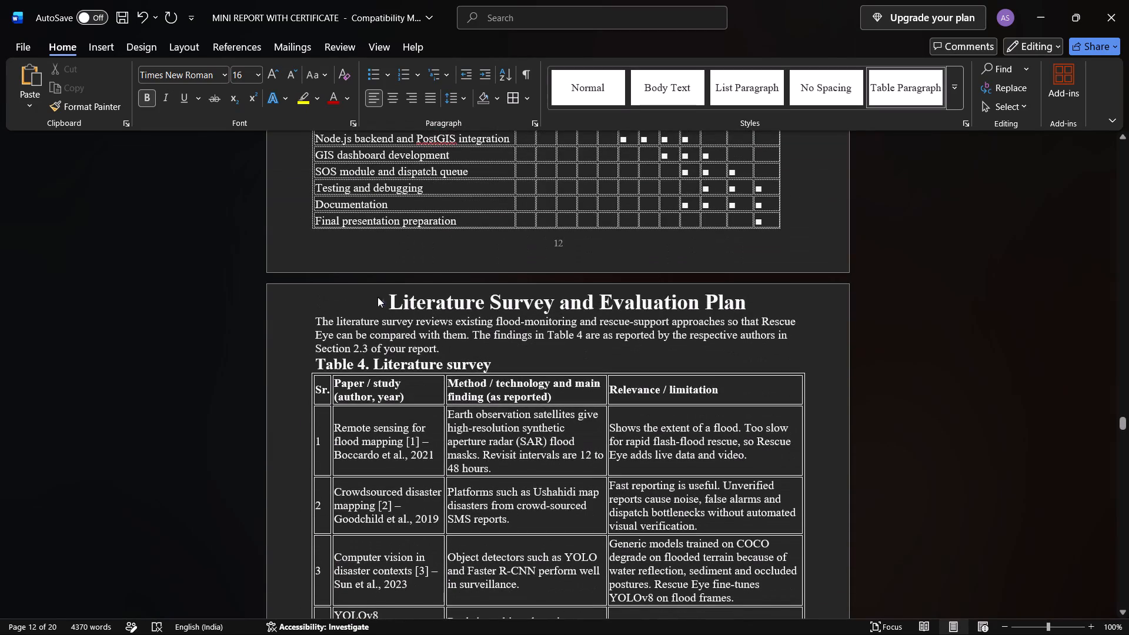
Remove the blank lines between the Testing and Performance Evaluation paragraph and the Table 6 caption.
scroll(338, 463, down, 13)
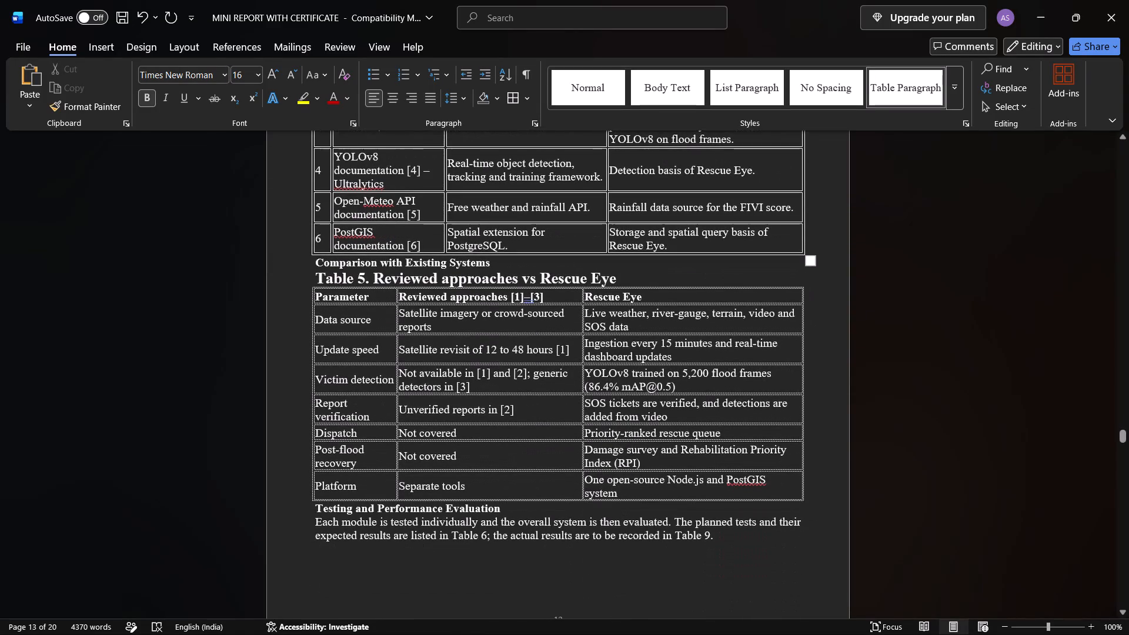
scroll(348, 532, down, 5)
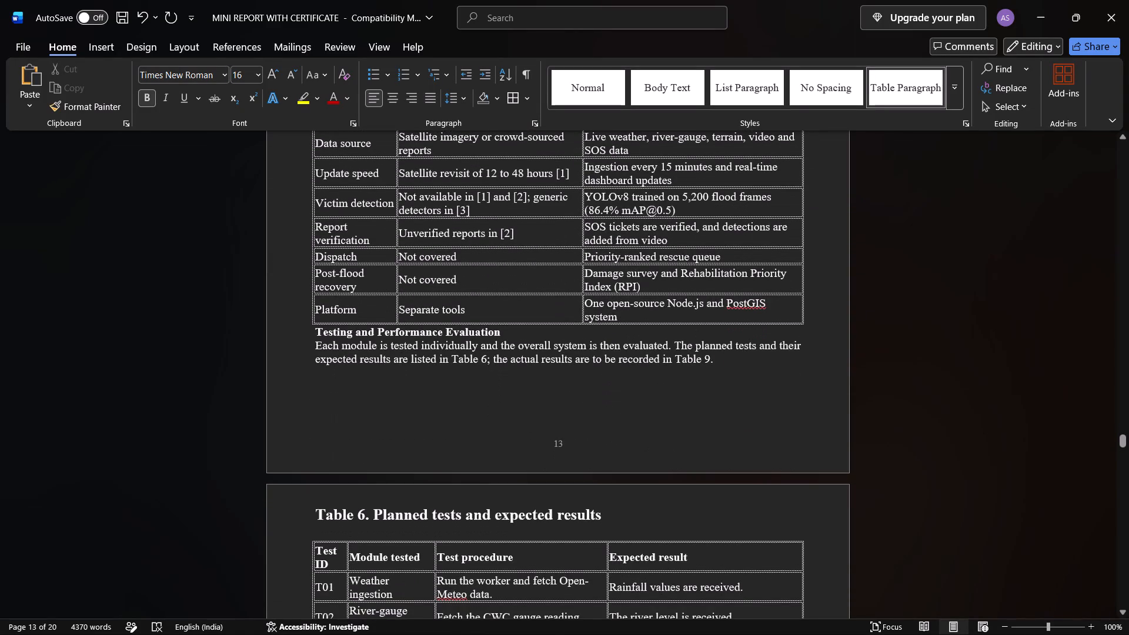
click(309, 519)
key(Return)
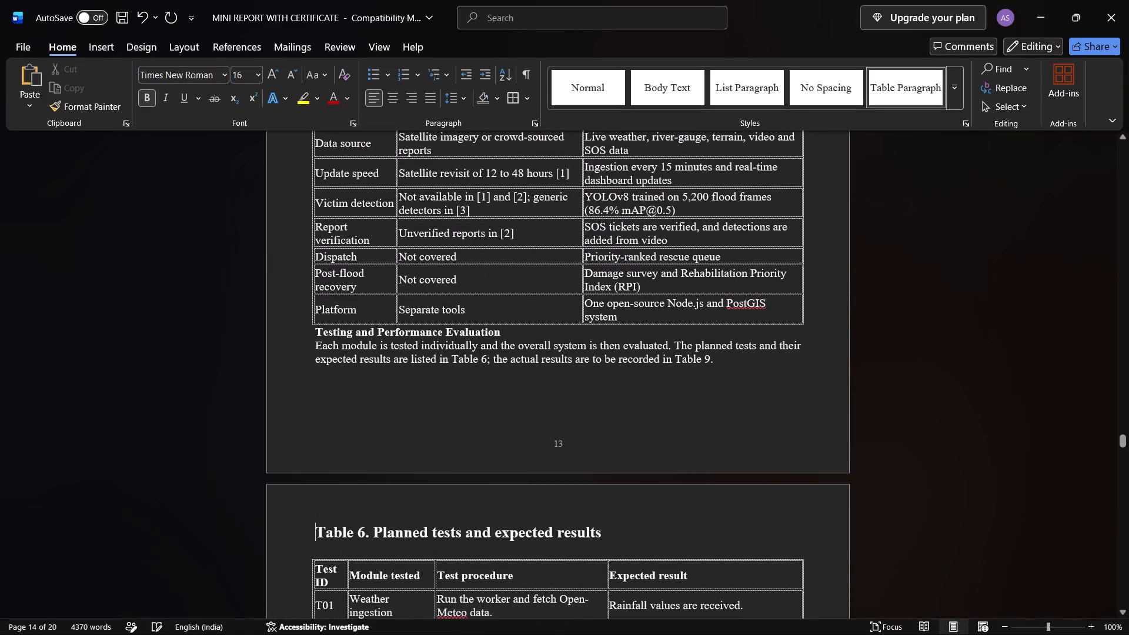
key(BackSpace)
key(BackSpace)
key(BackSpace)
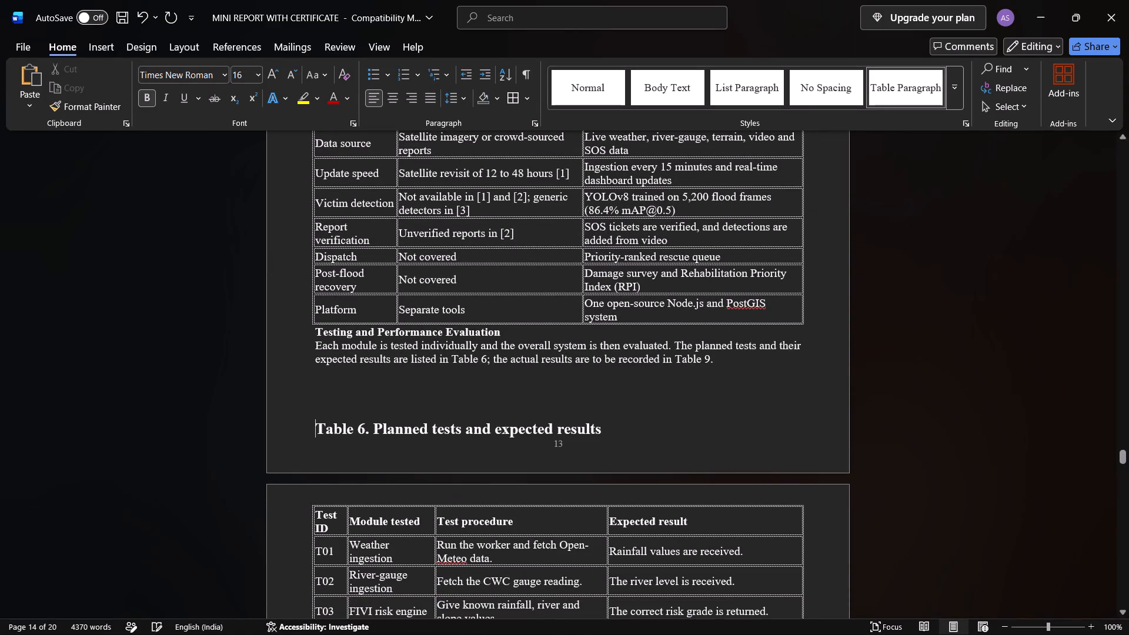
key(BackSpace)
key(BackSpace)
key(BackSpace)
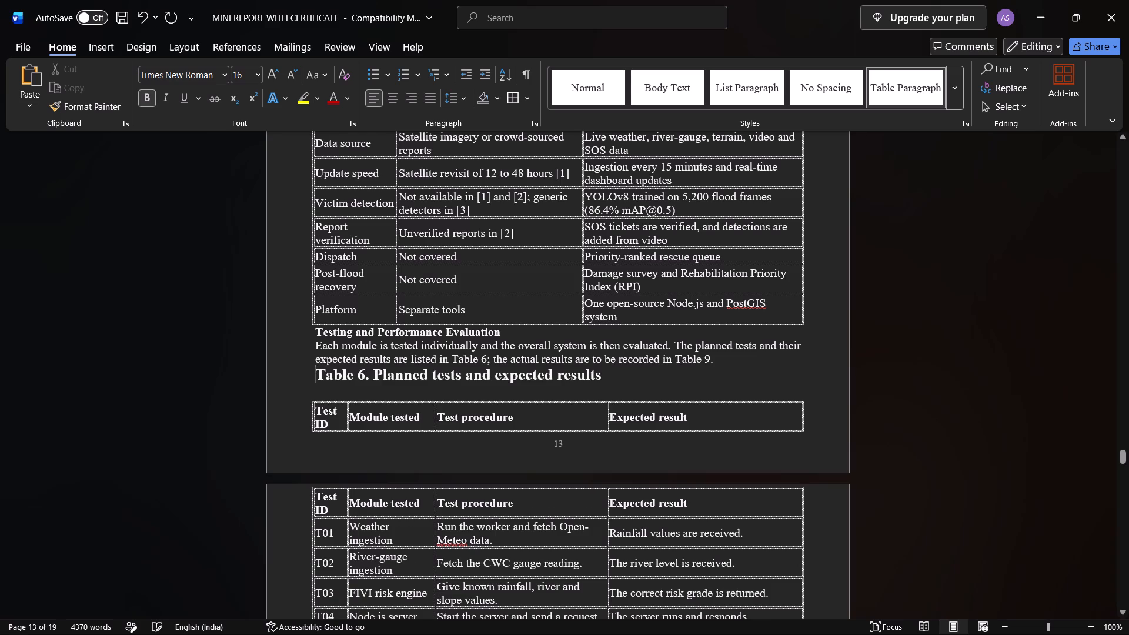
Check how Tables 6 and 7 are laid out across their pages, up to the start of the Results section.
scroll(335, 490, down, 8)
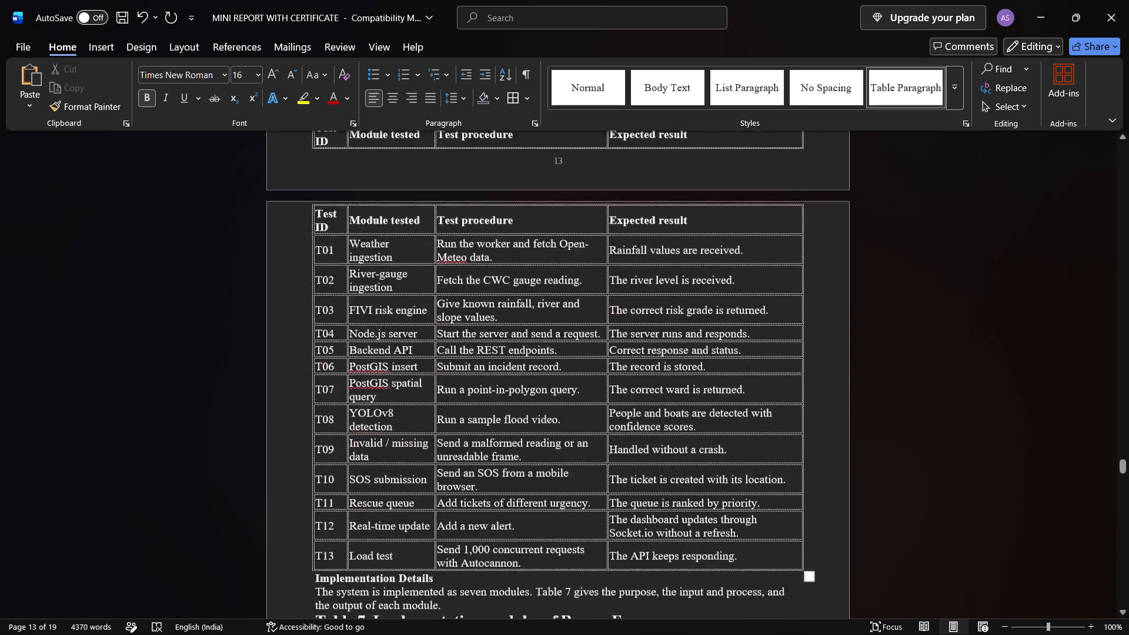
scroll(335, 490, down, 19)
scroll(335, 490, down, 5)
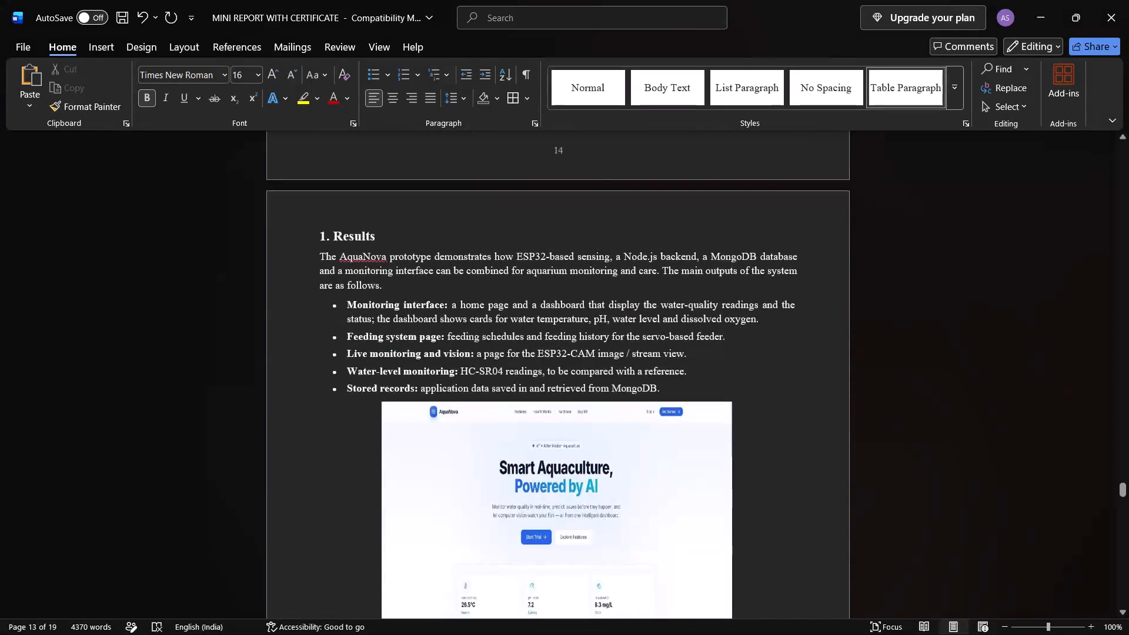
scroll(335, 490, up, 14)
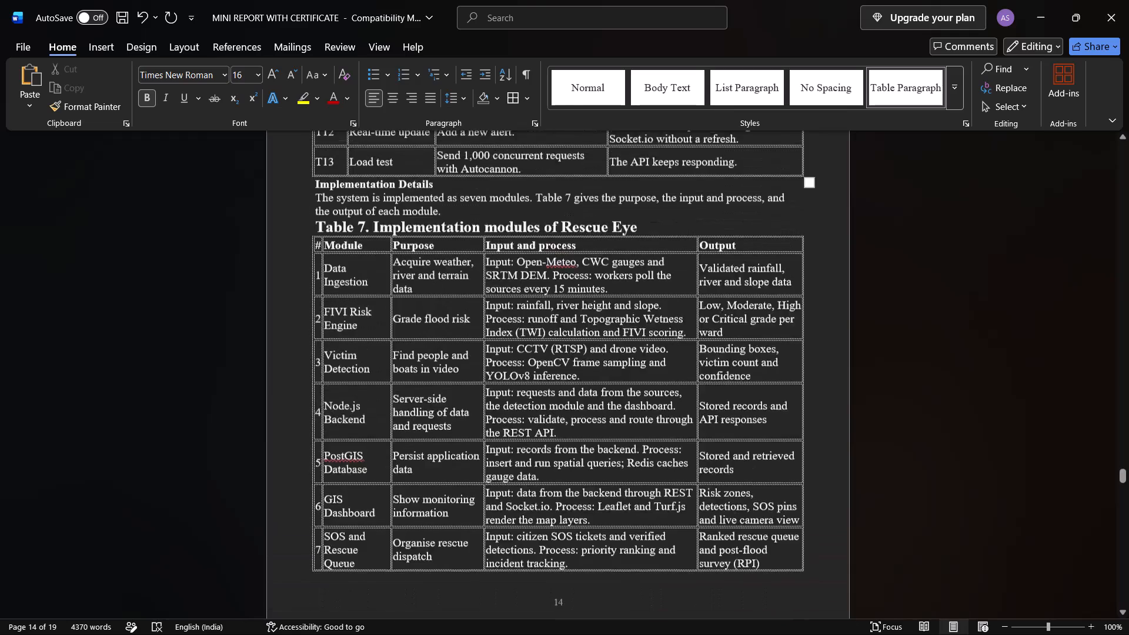
scroll(336, 488, up, 8)
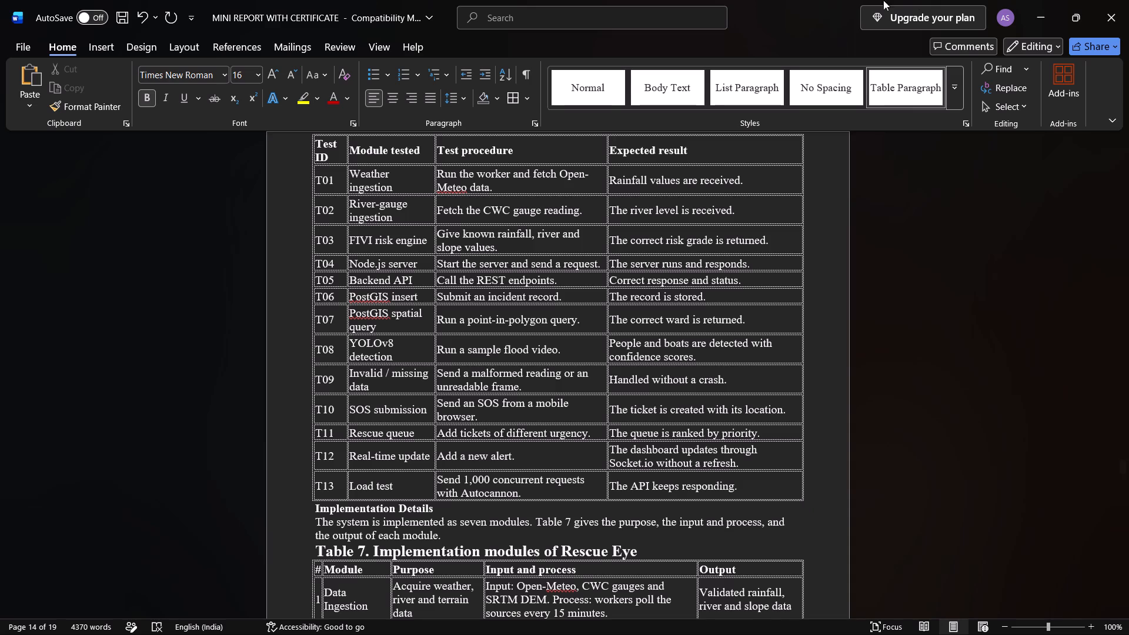
click(1040, 4)
click(716, 618)
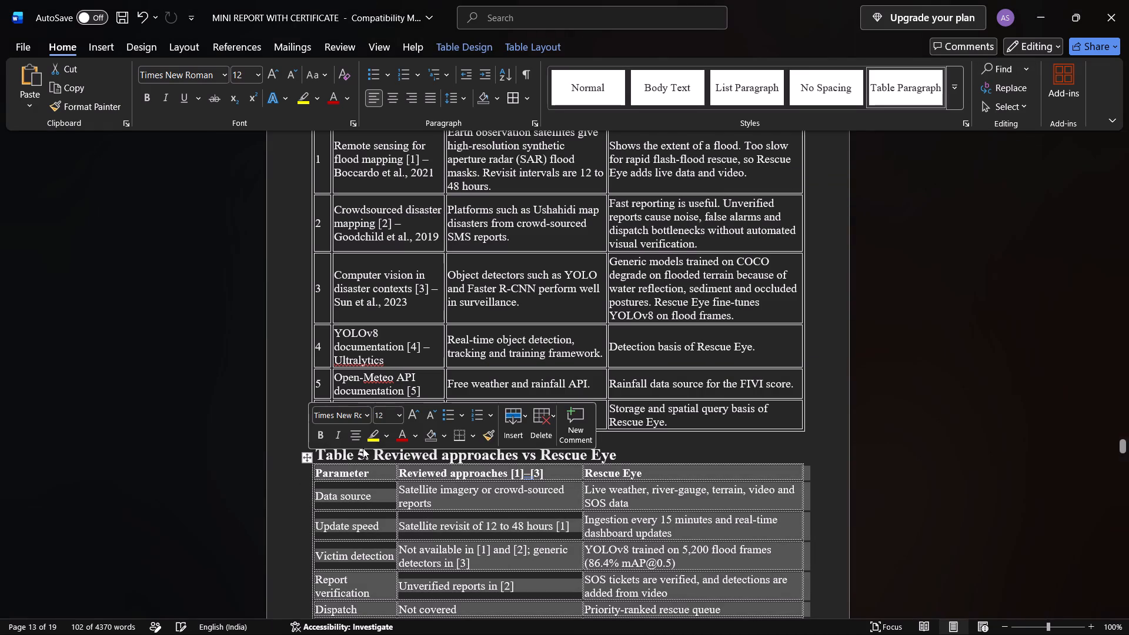
click(473, 434)
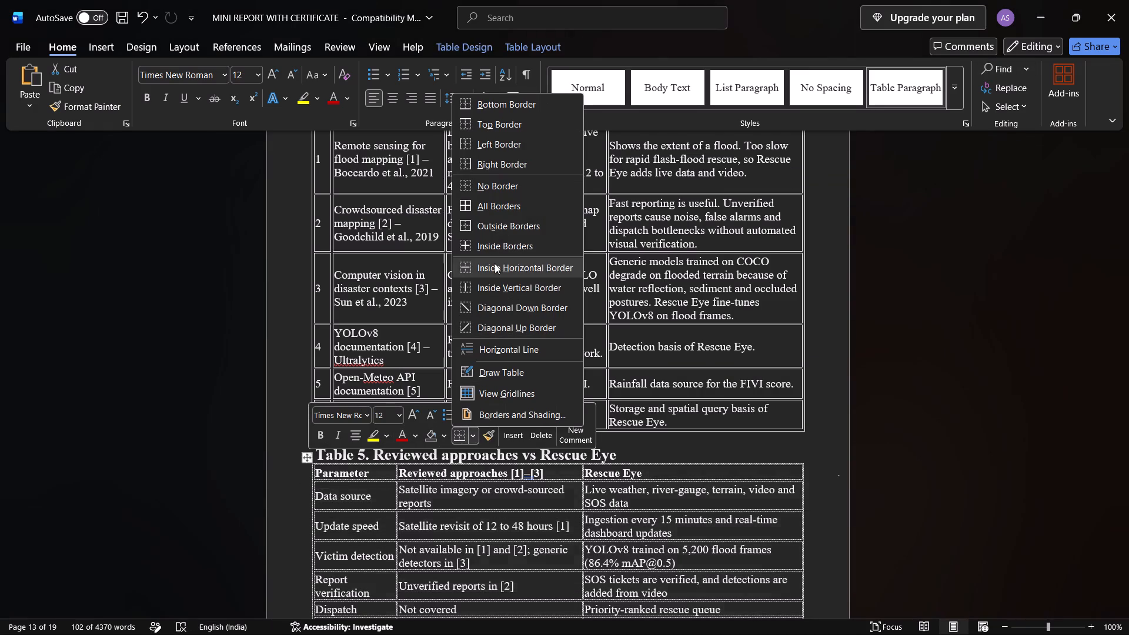
click(509, 223)
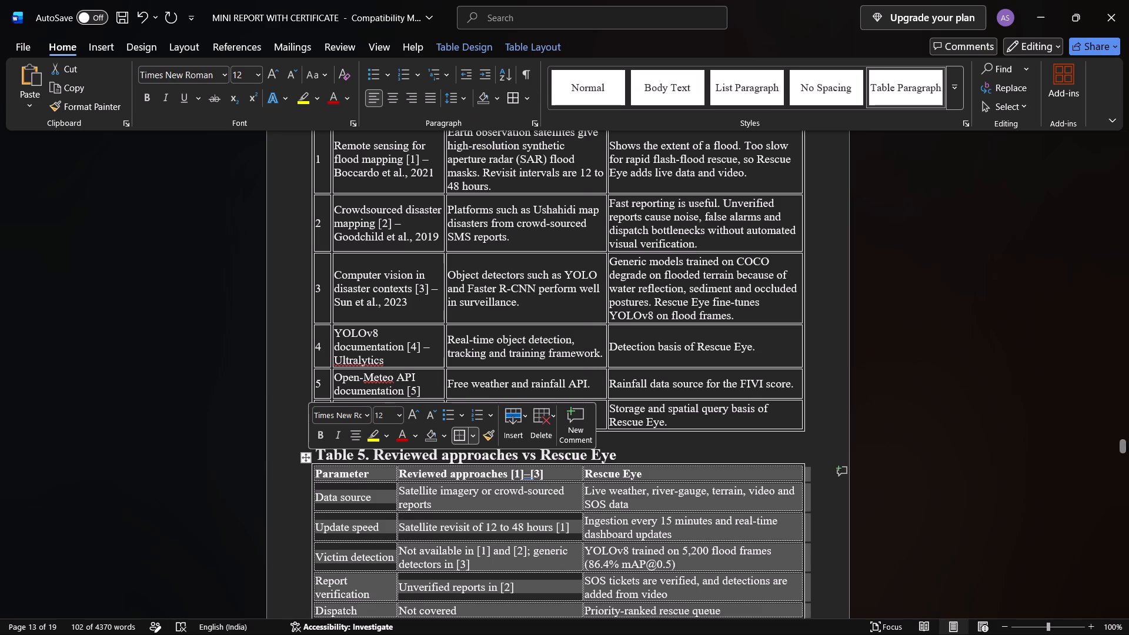
click(470, 435)
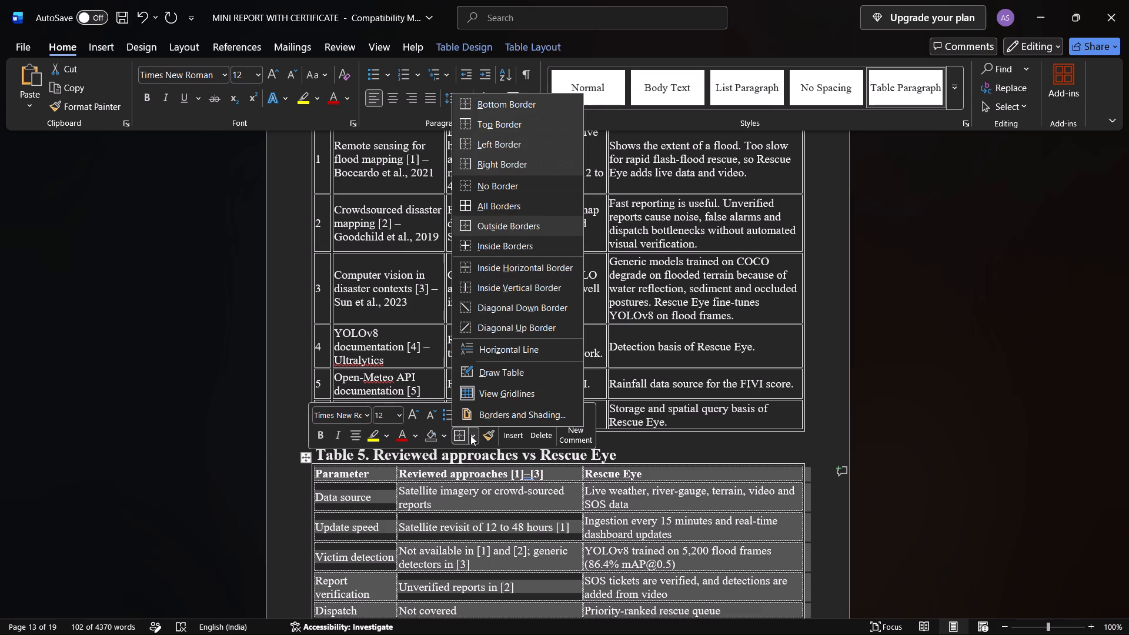
click(483, 201)
scroll(396, 478, down, 9)
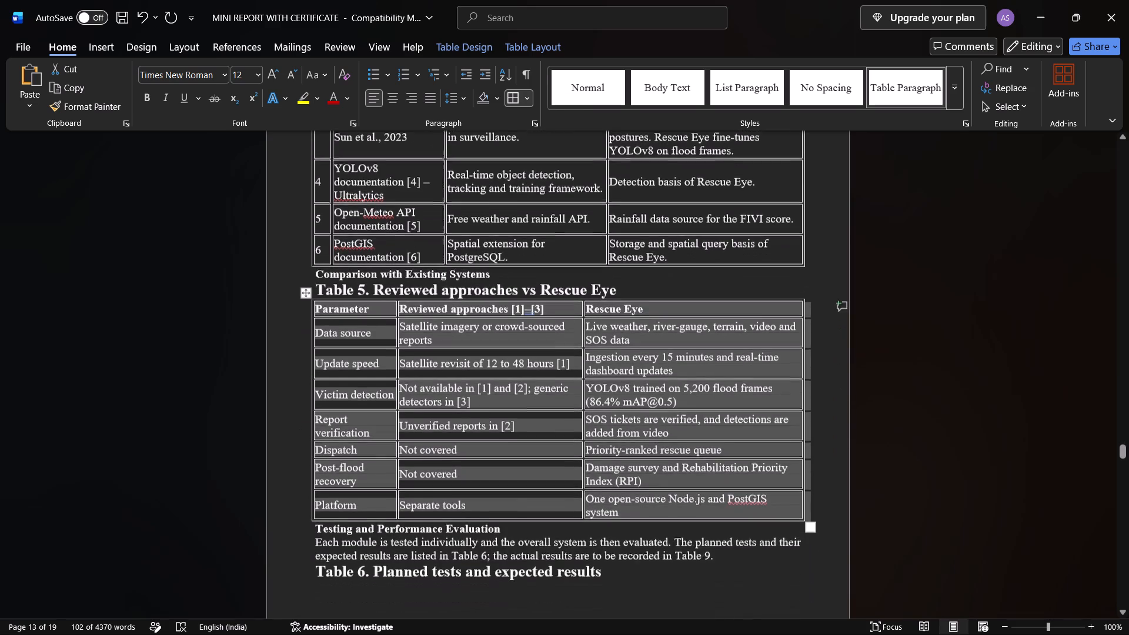
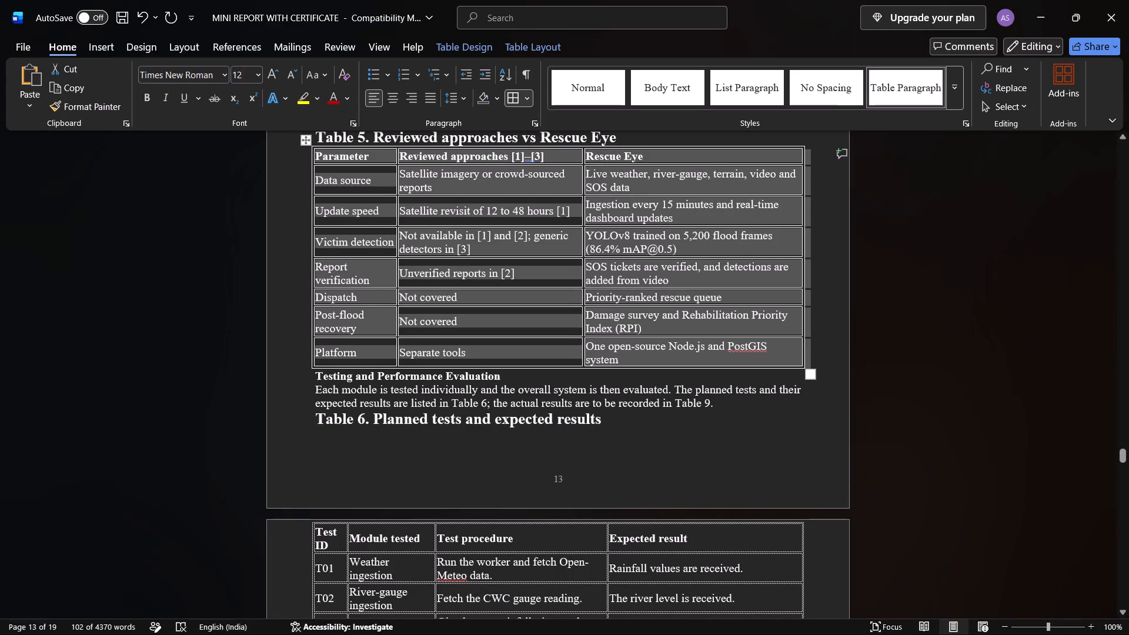
Apply All Borders to the whole of Table 6, Planned tests and expected results.
click(334, 553)
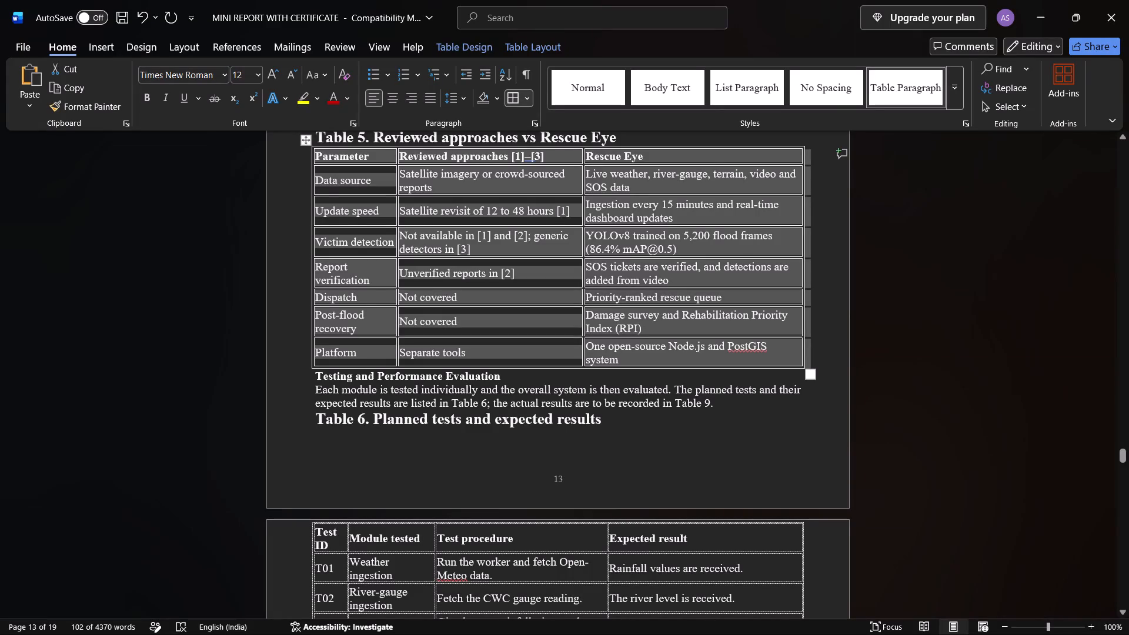
click(312, 526)
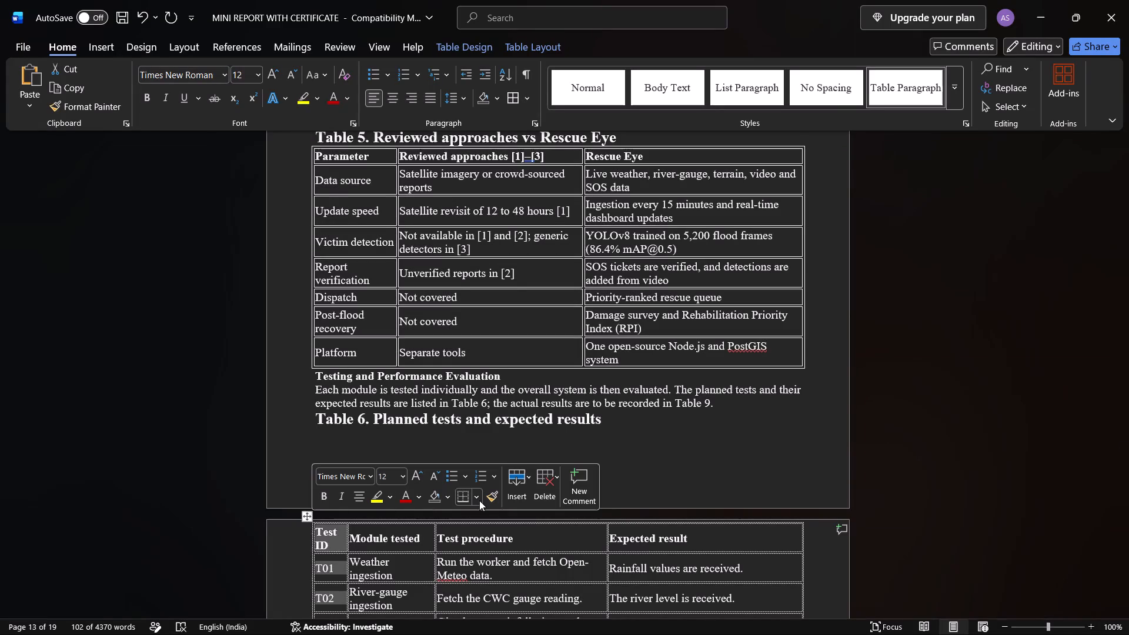
click(479, 497)
click(502, 273)
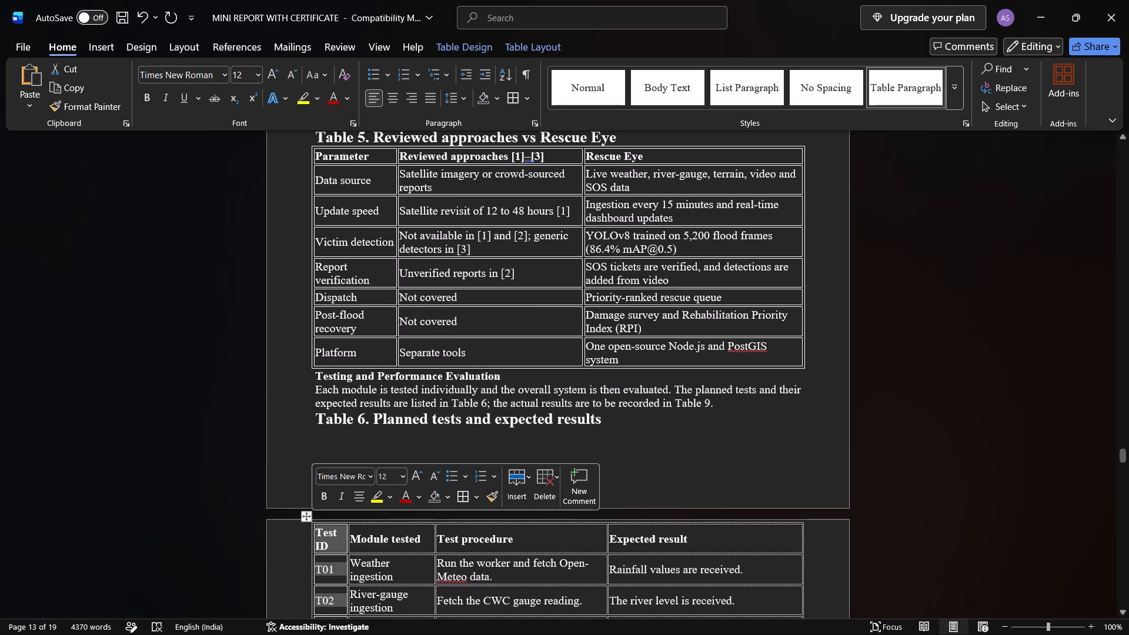
click(434, 526)
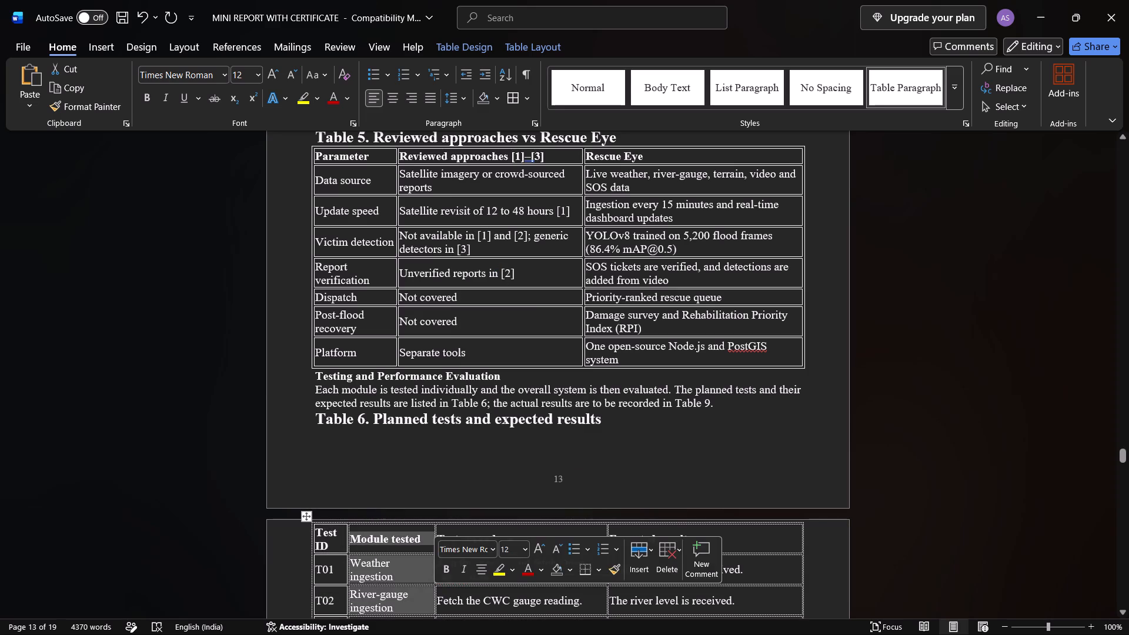
click(380, 523)
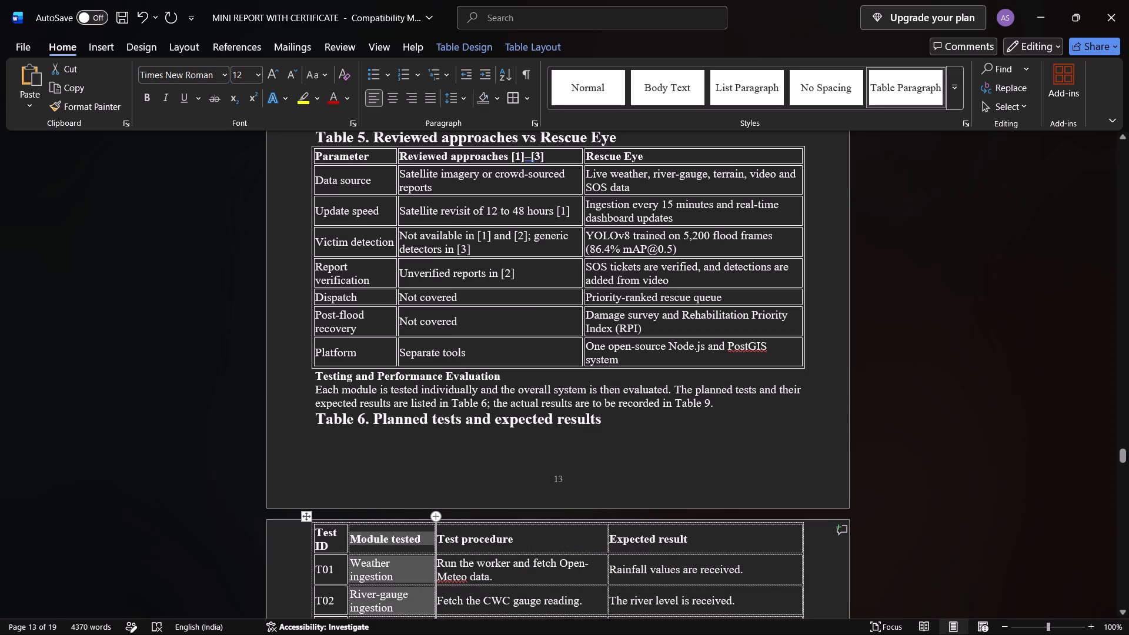
scroll(783, 571, down, 11)
scroll(613, 563, down, 3)
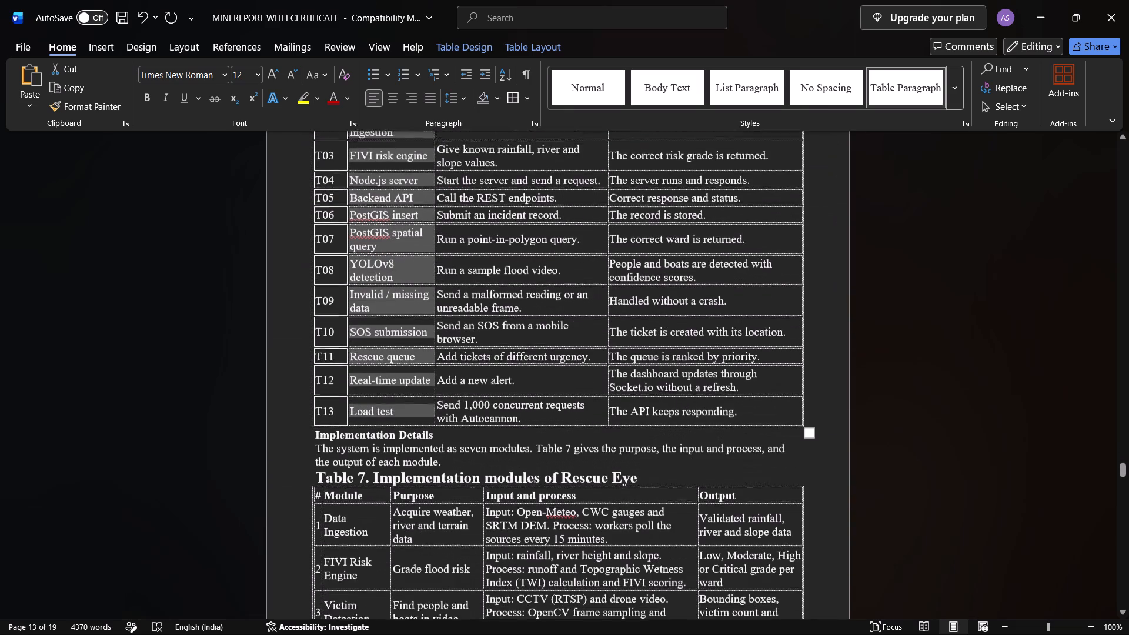
click(810, 416)
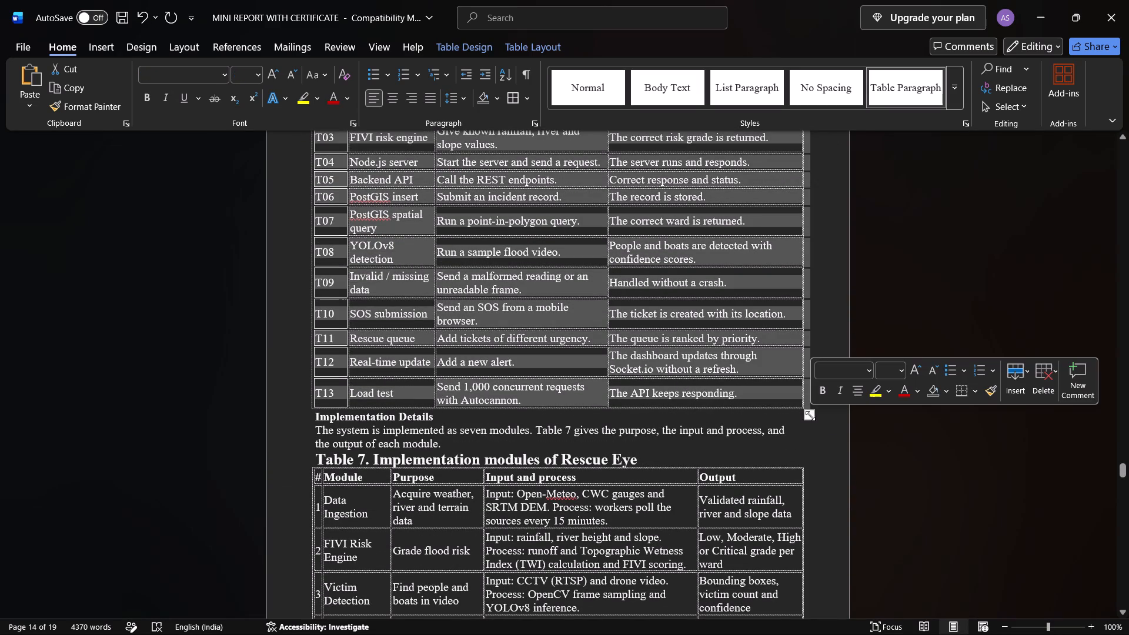
click(974, 387)
click(1010, 164)
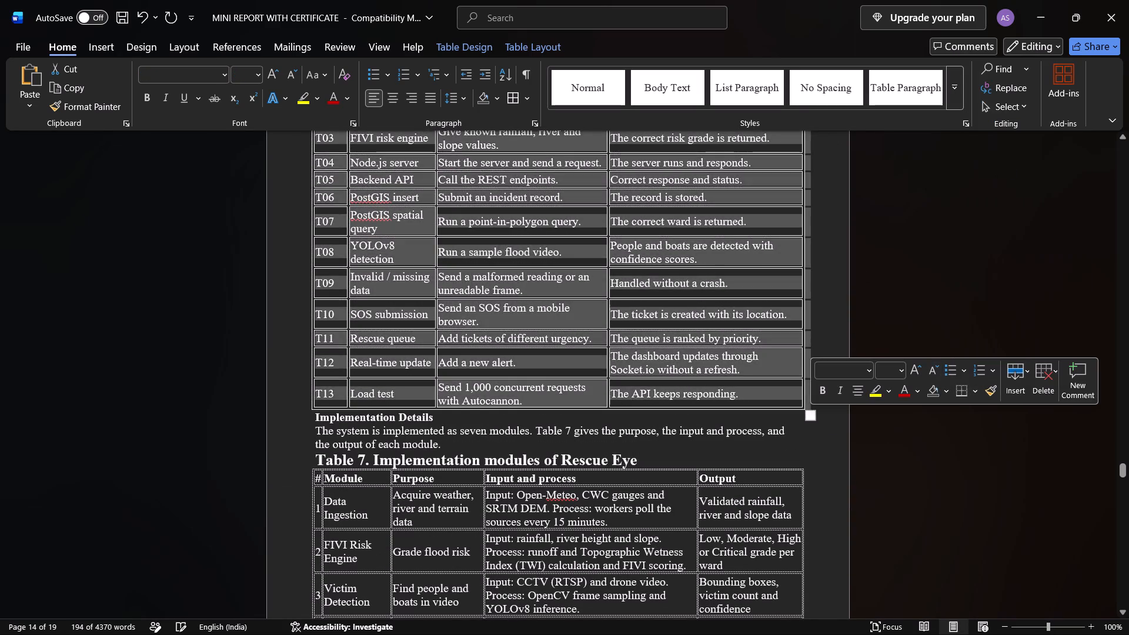
Apply All Borders to the whole of Table 7, Implementation modules of Rescue Eye.
scroll(719, 400, down, 5)
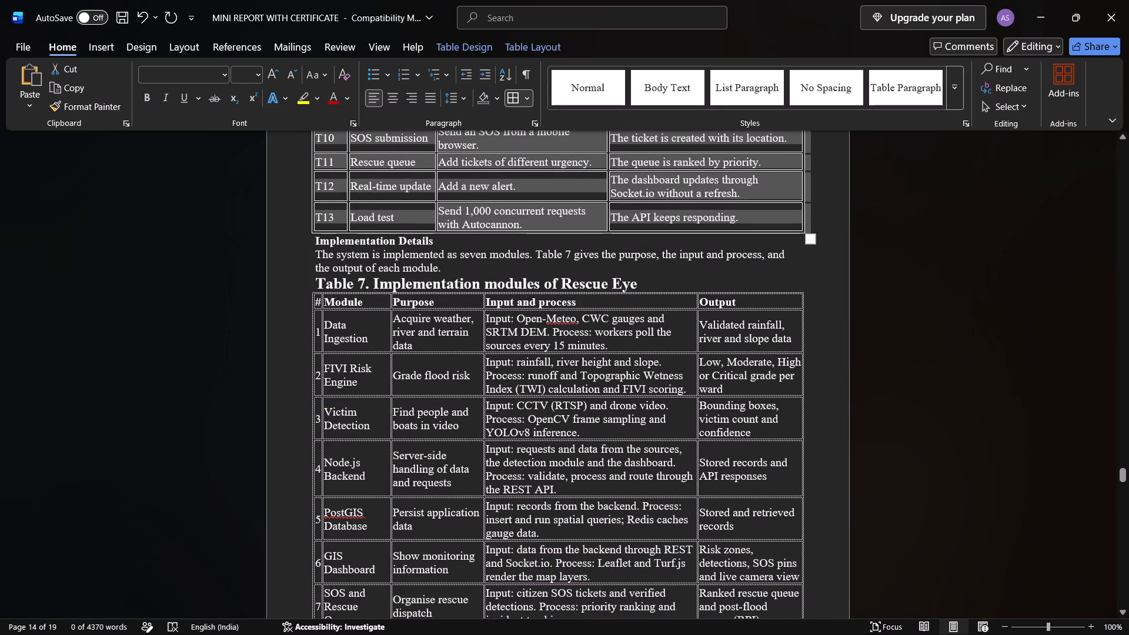
click(314, 296)
click(306, 288)
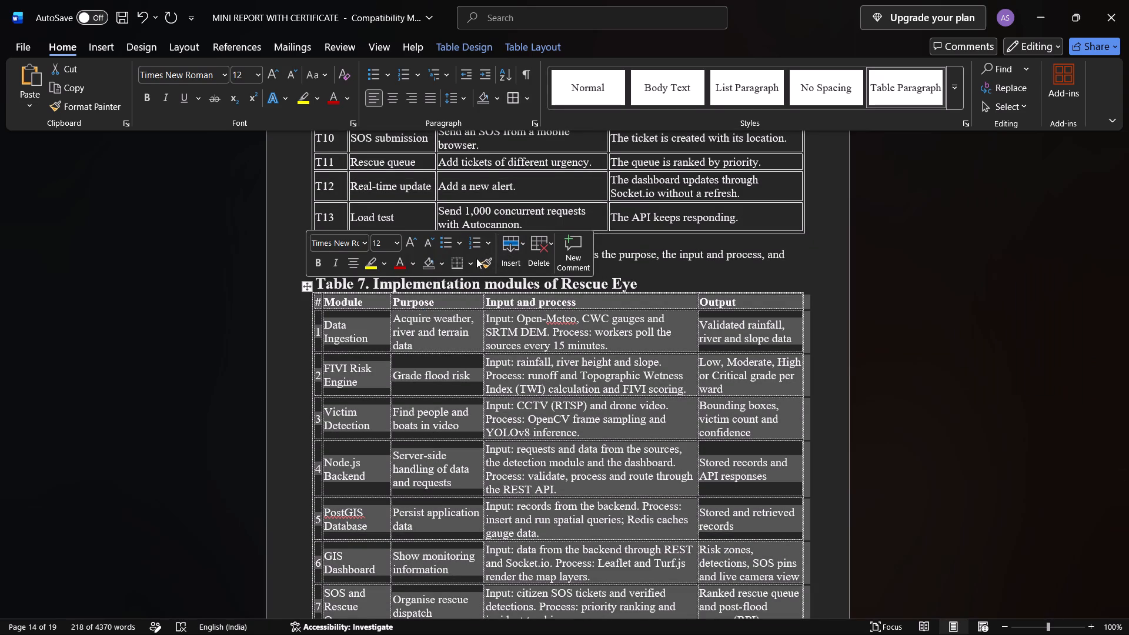
click(464, 260)
click(472, 260)
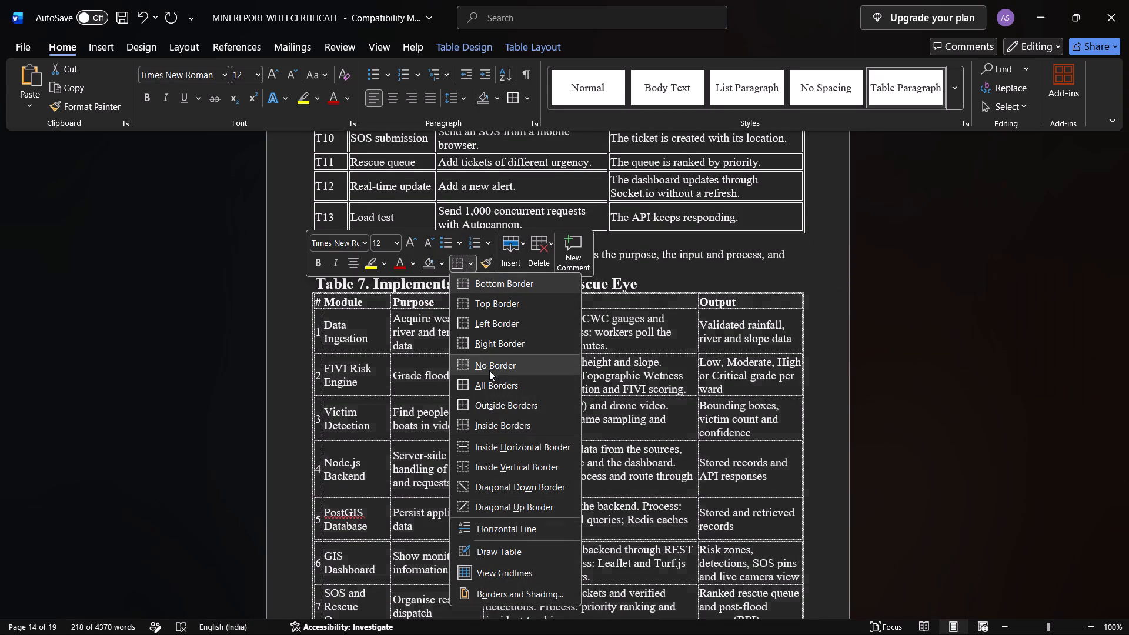
click(496, 391)
Examine the remaining AquaNova pages from Results through Discussion, Conclusion and Future Work to References.
scroll(496, 391, down, 11)
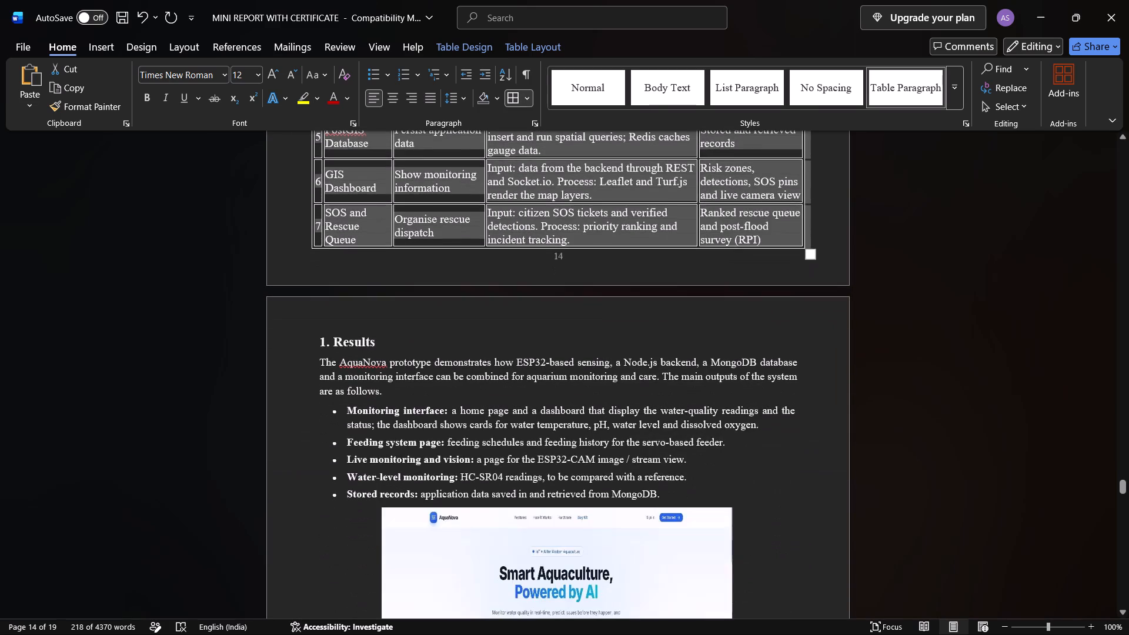
scroll(443, 362, down, 8)
scroll(456, 410, down, 6)
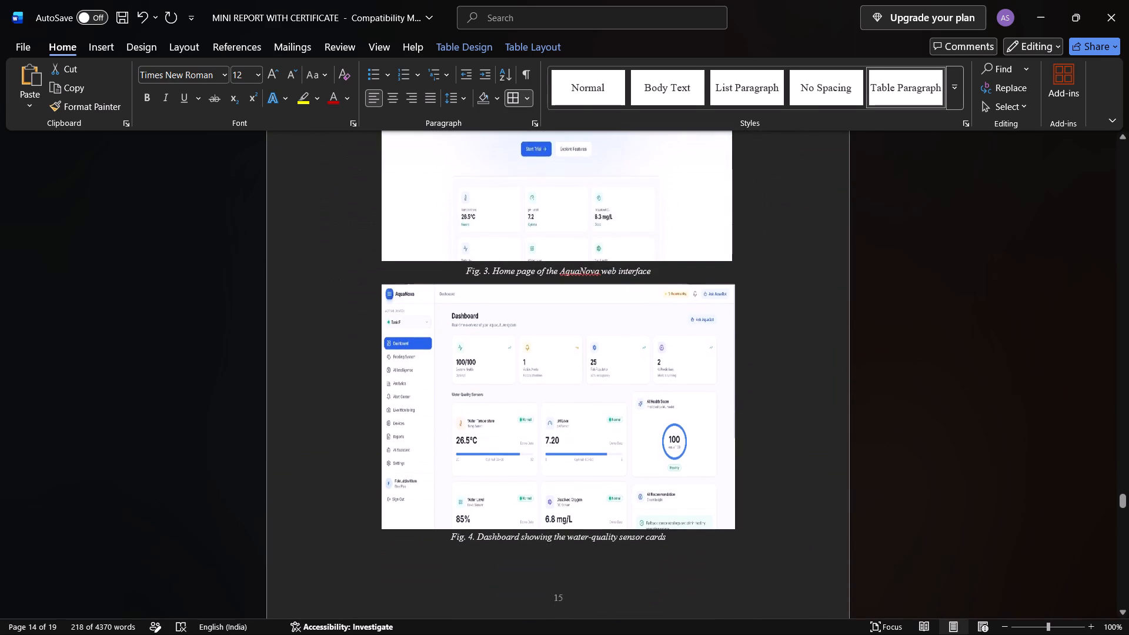
scroll(456, 410, down, 12)
scroll(456, 410, down, 10)
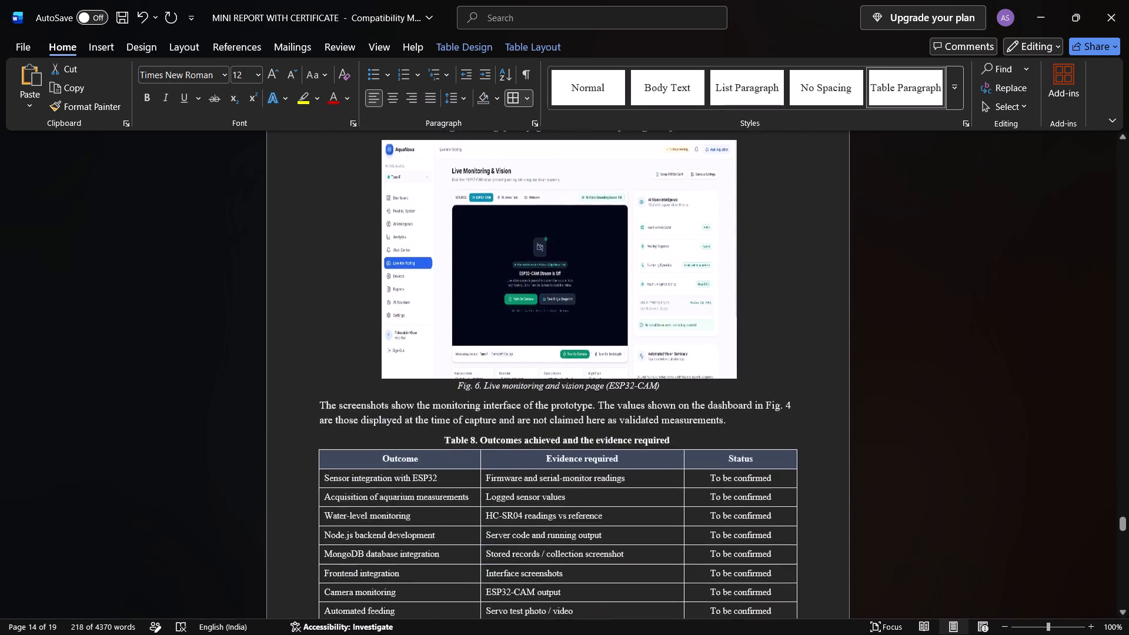
scroll(456, 410, down, 9)
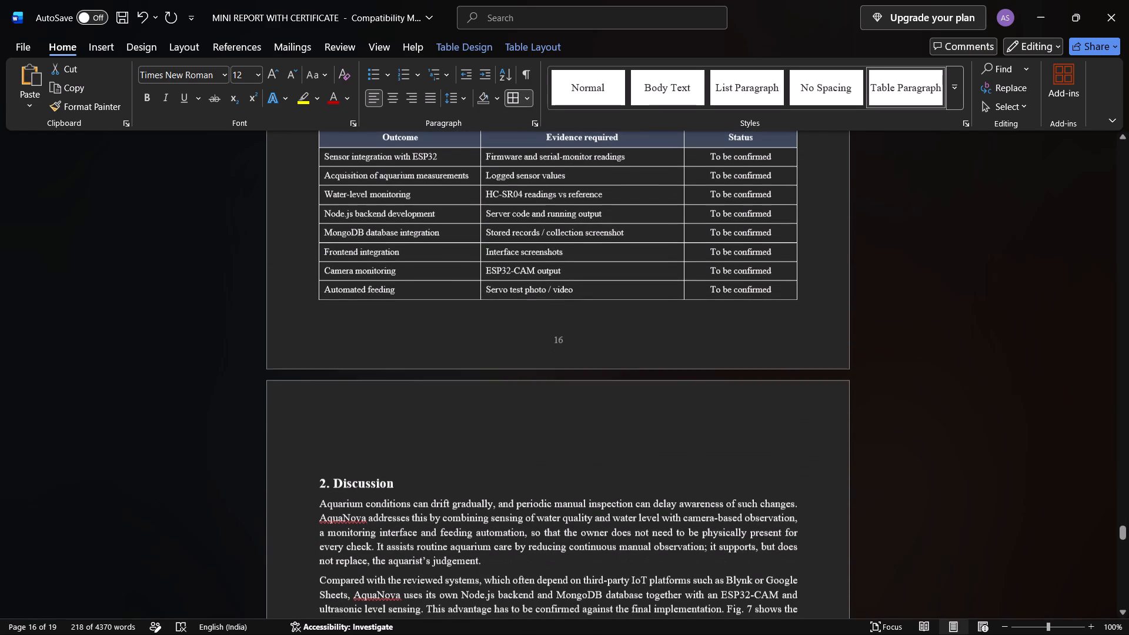
scroll(456, 412, down, 19)
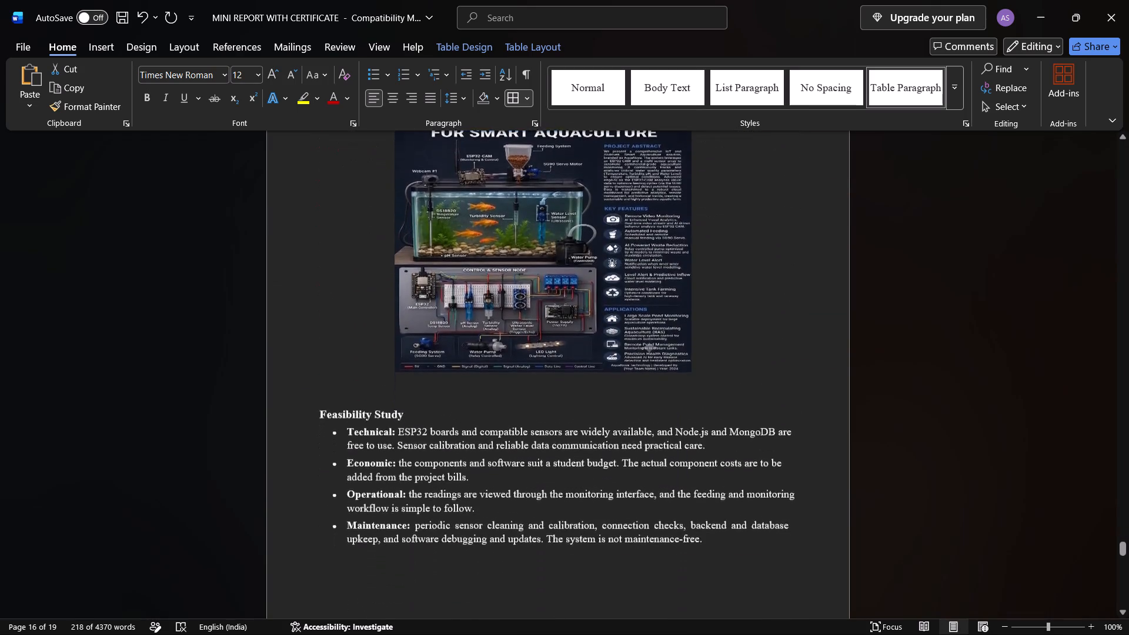
scroll(456, 412, down, 11)
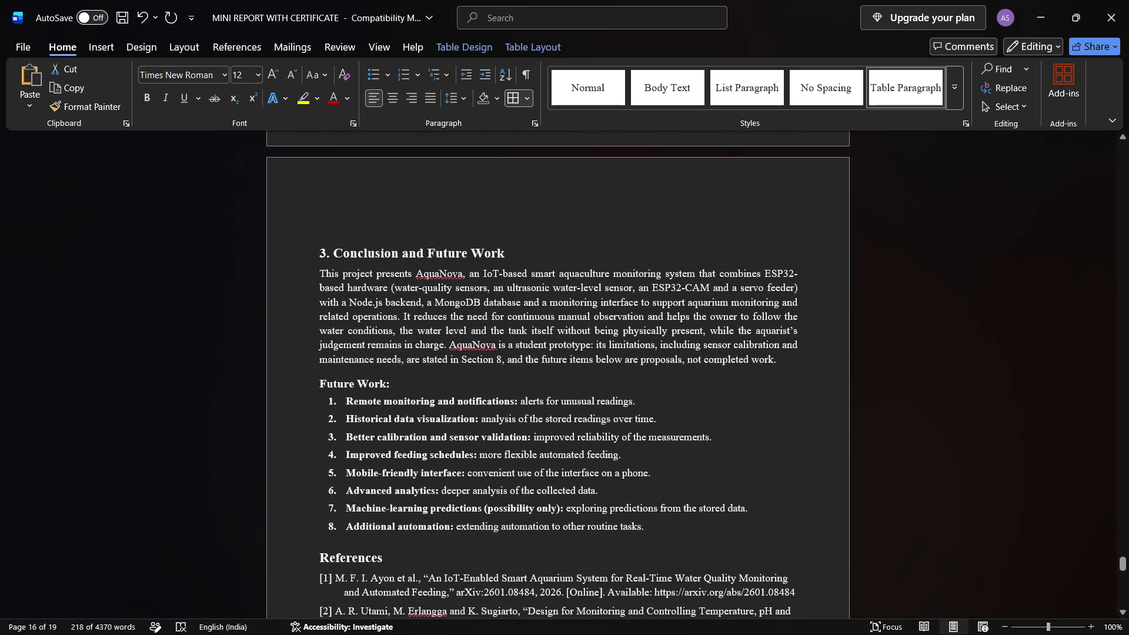
scroll(456, 412, down, 17)
Copy the whole AquaNova Results section, from its heading through the figures to the end of Table 8.
scroll(456, 412, up, 7)
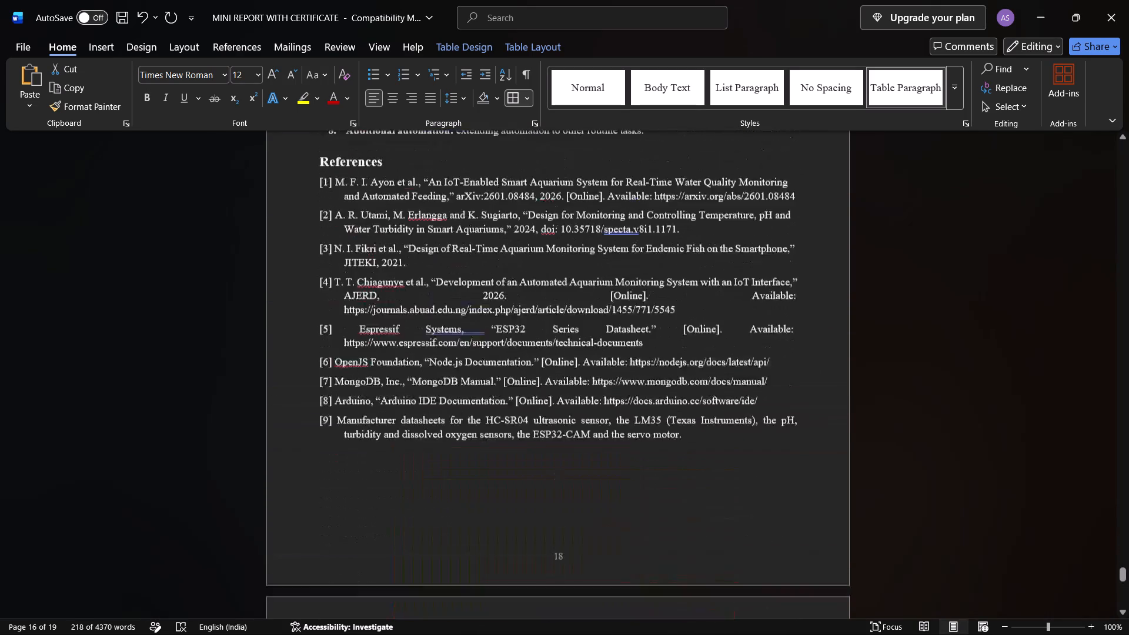
scroll(456, 412, up, 20)
scroll(456, 412, up, 7)
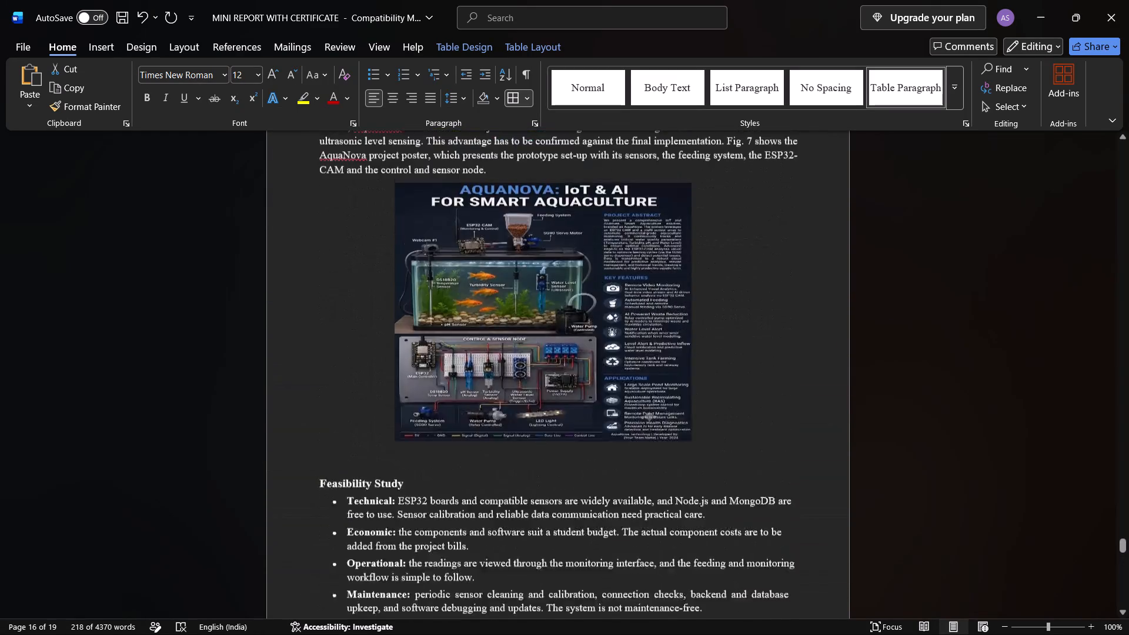
scroll(456, 412, up, 18)
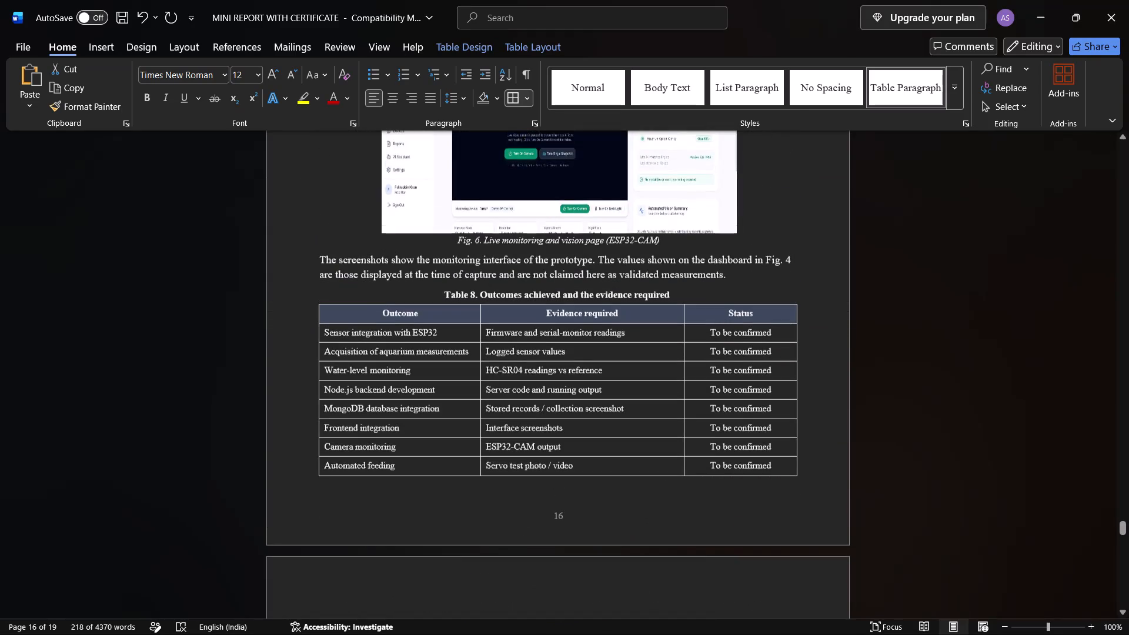
drag(806, 481, 644, 394)
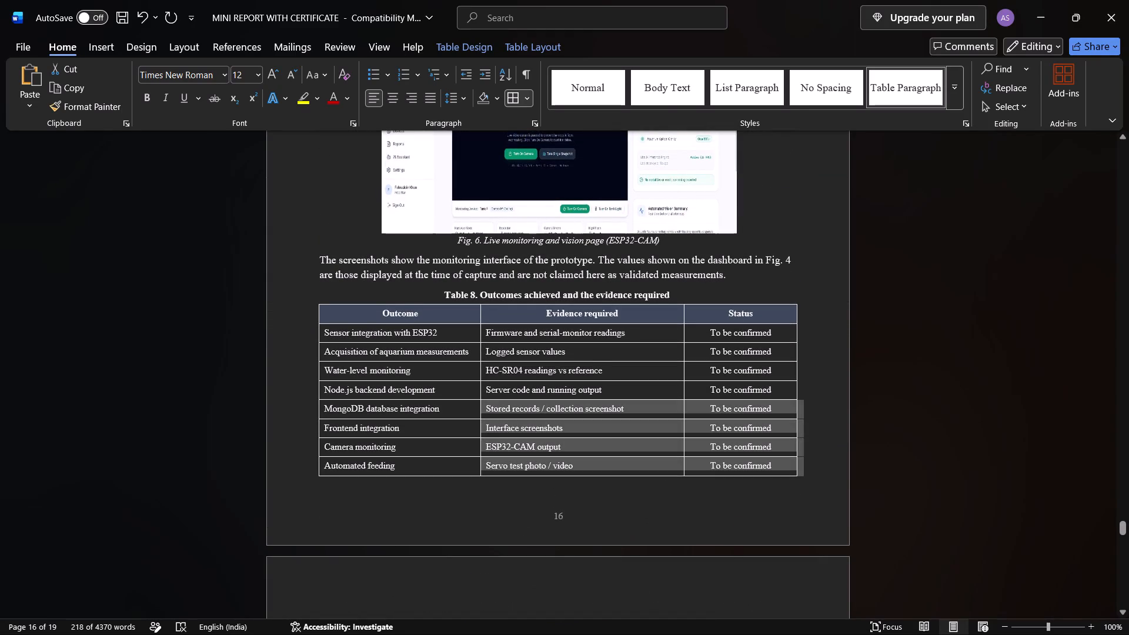
drag(644, 394, 430, 109)
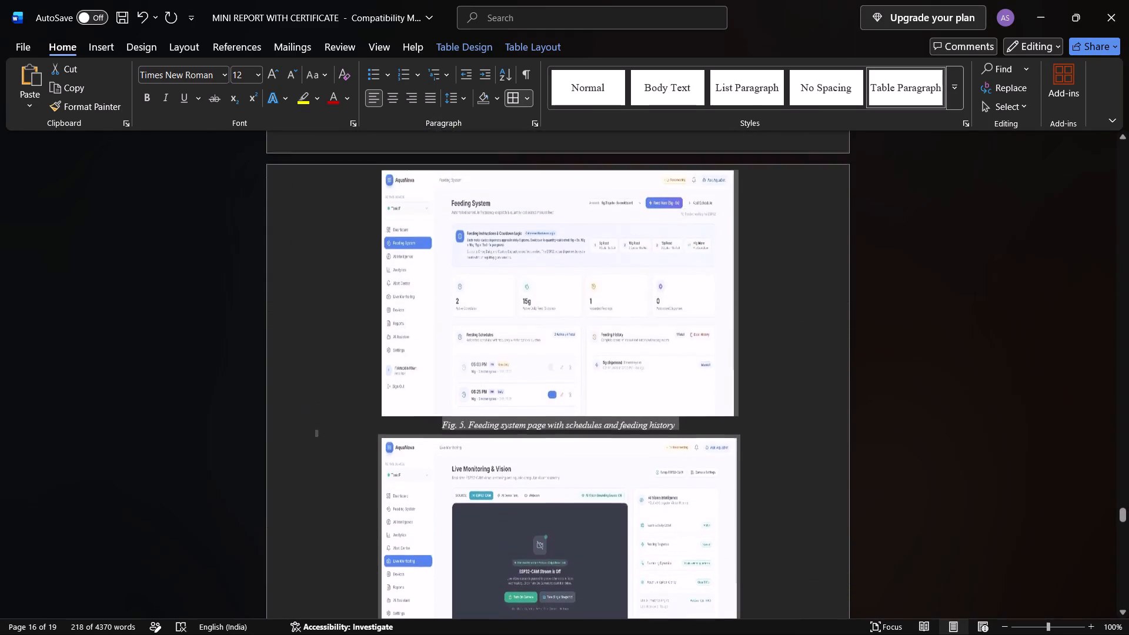
drag(430, 109, 391, 129)
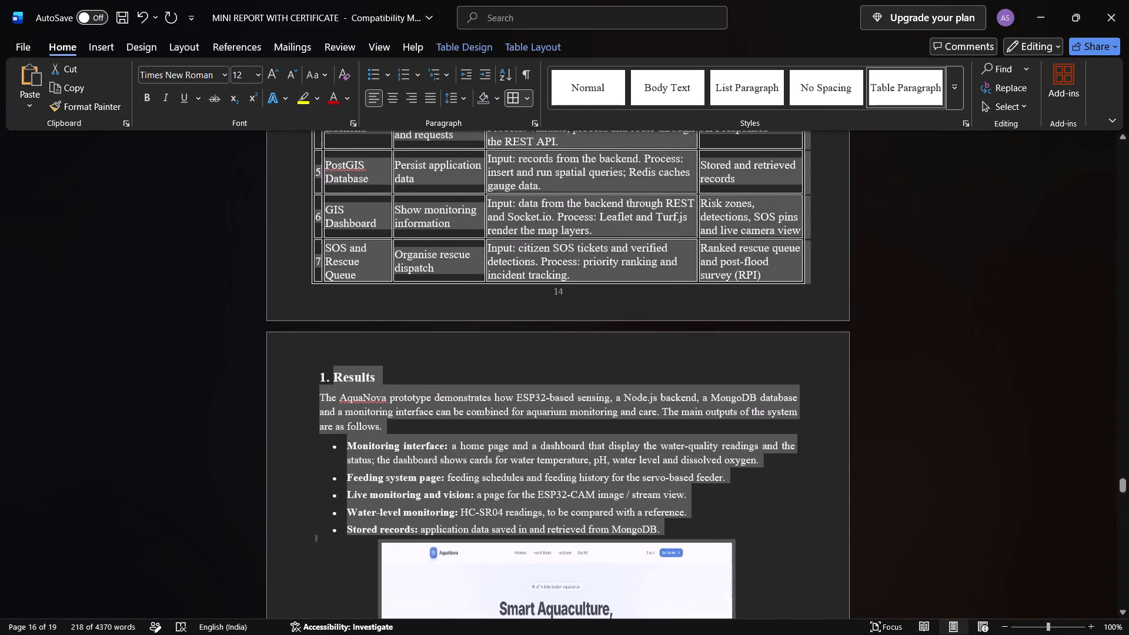
drag(391, 129, 314, 407)
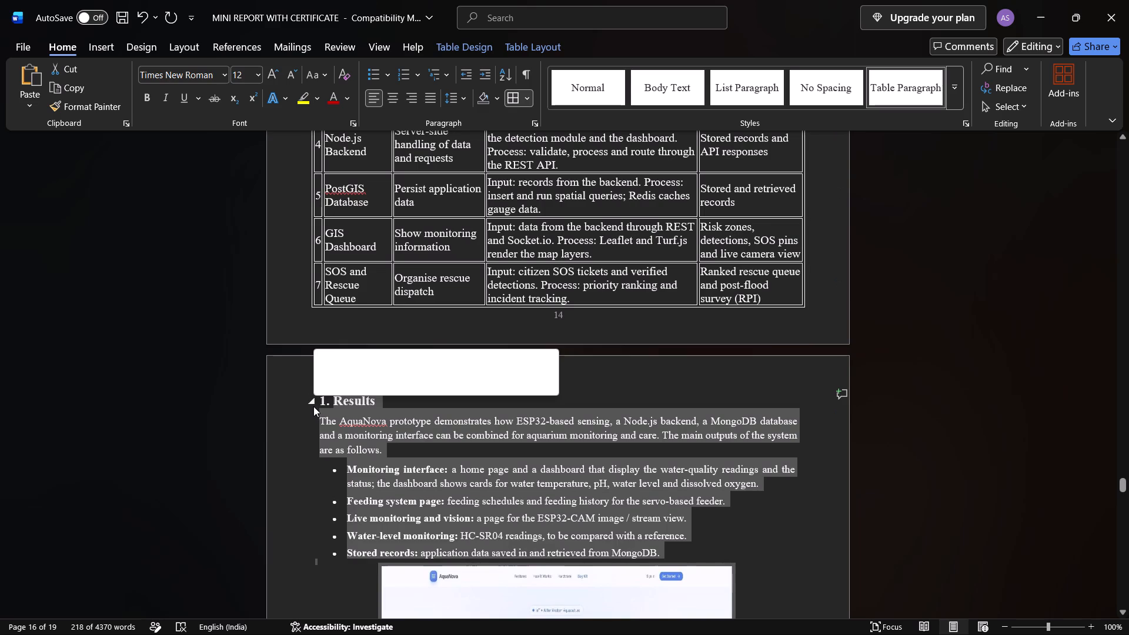
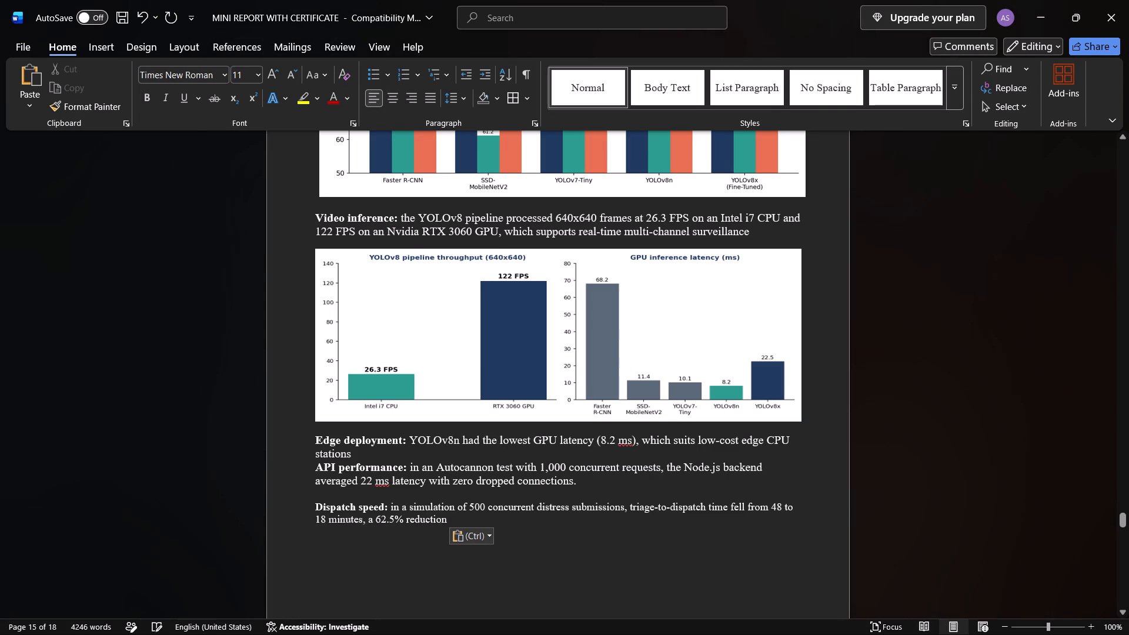
click(409, 490)
key(BackSpace)
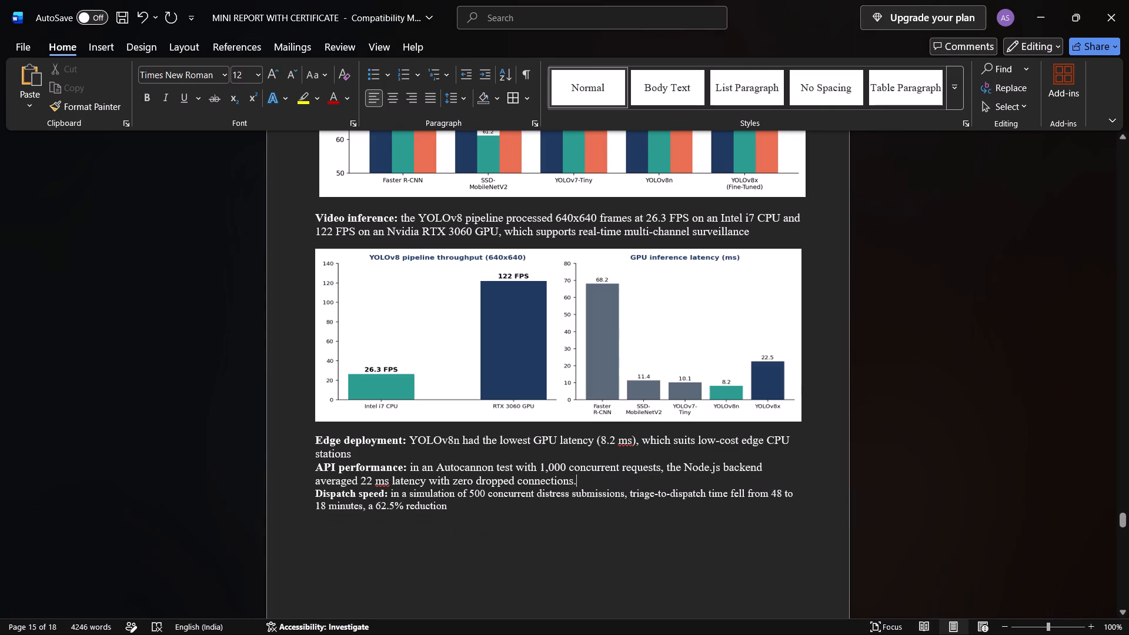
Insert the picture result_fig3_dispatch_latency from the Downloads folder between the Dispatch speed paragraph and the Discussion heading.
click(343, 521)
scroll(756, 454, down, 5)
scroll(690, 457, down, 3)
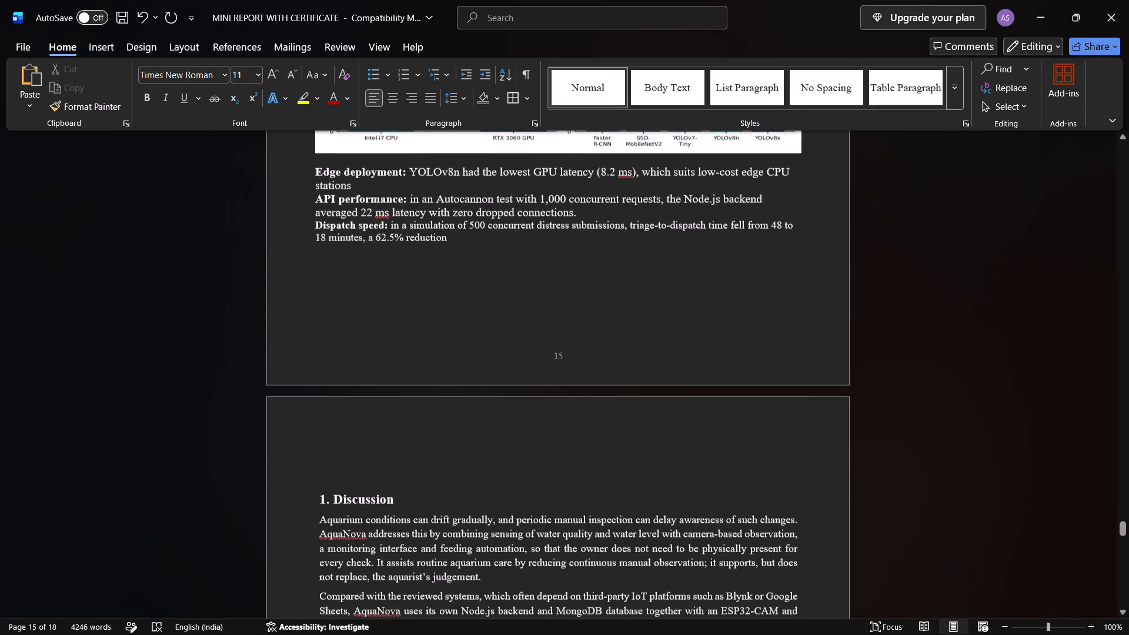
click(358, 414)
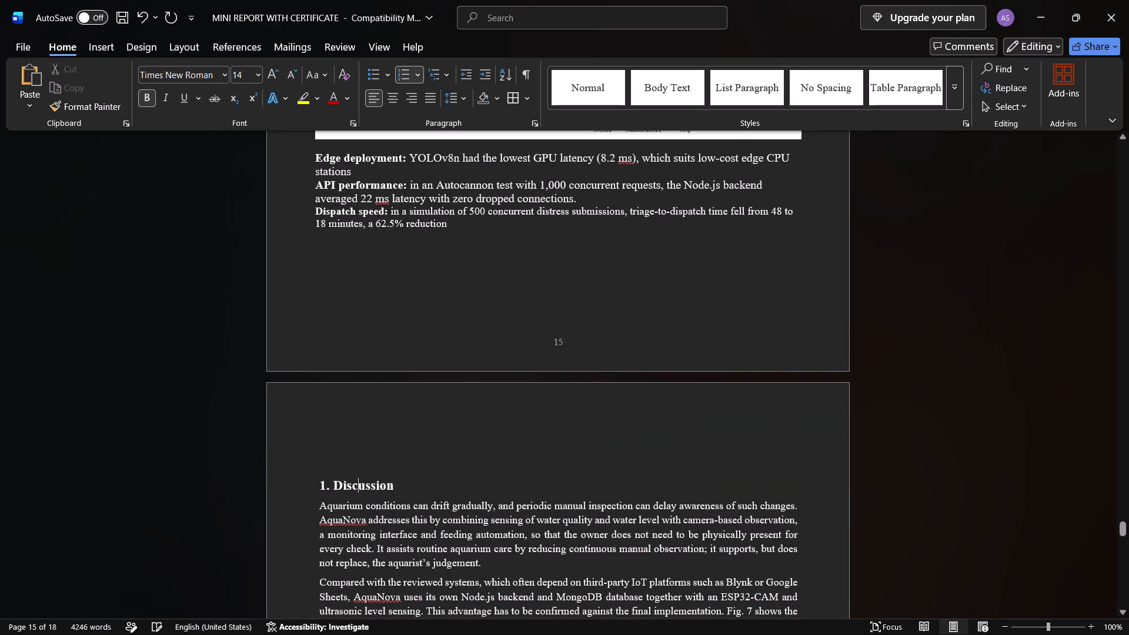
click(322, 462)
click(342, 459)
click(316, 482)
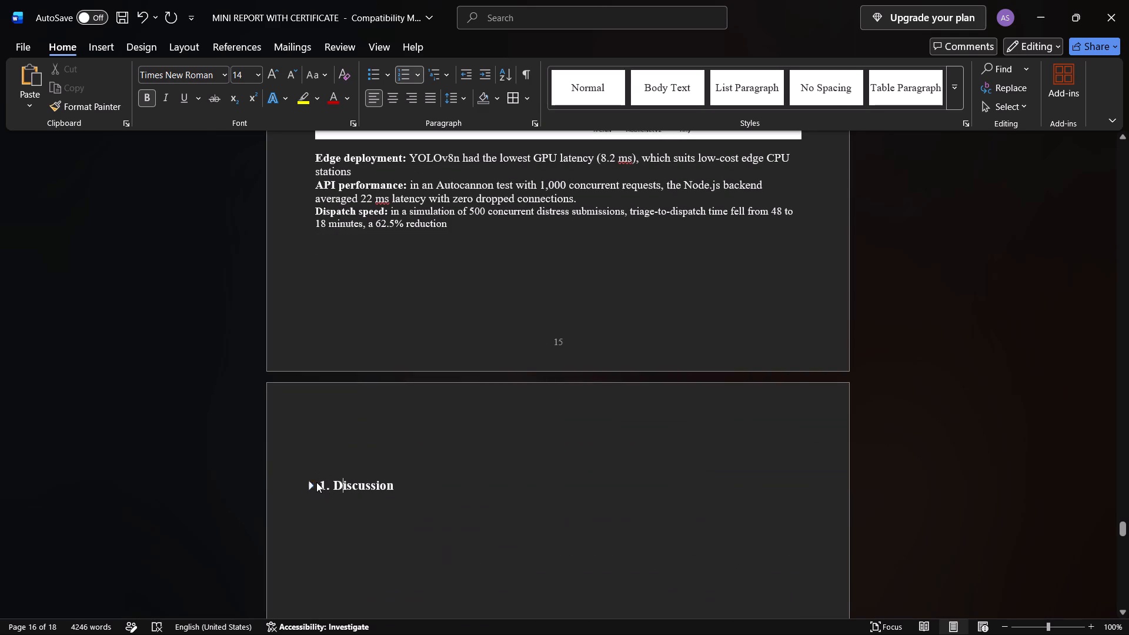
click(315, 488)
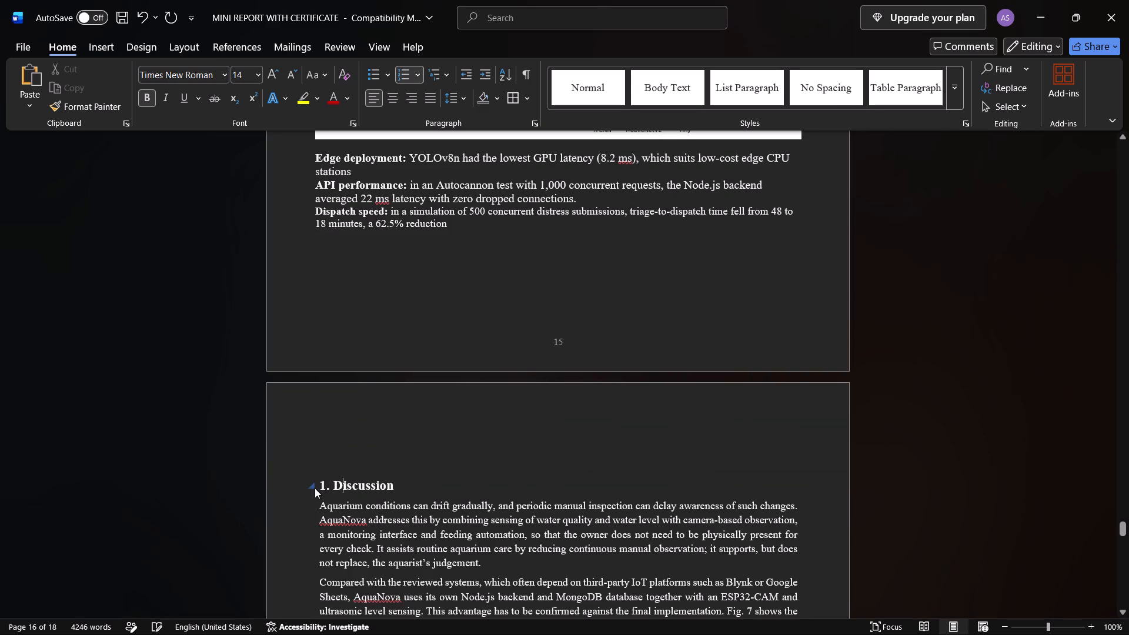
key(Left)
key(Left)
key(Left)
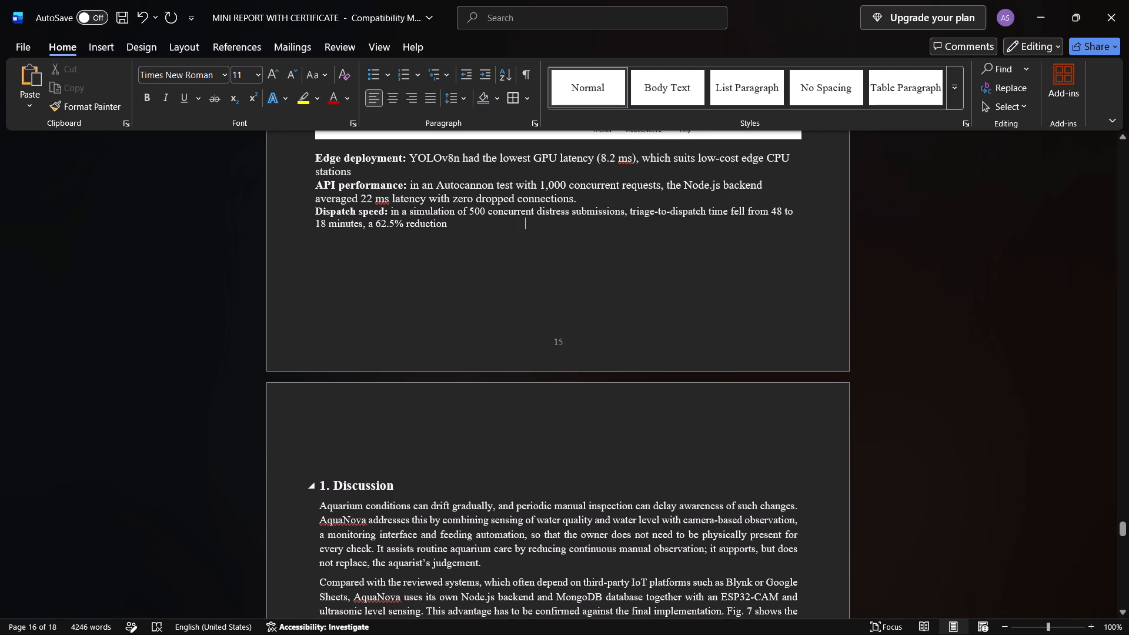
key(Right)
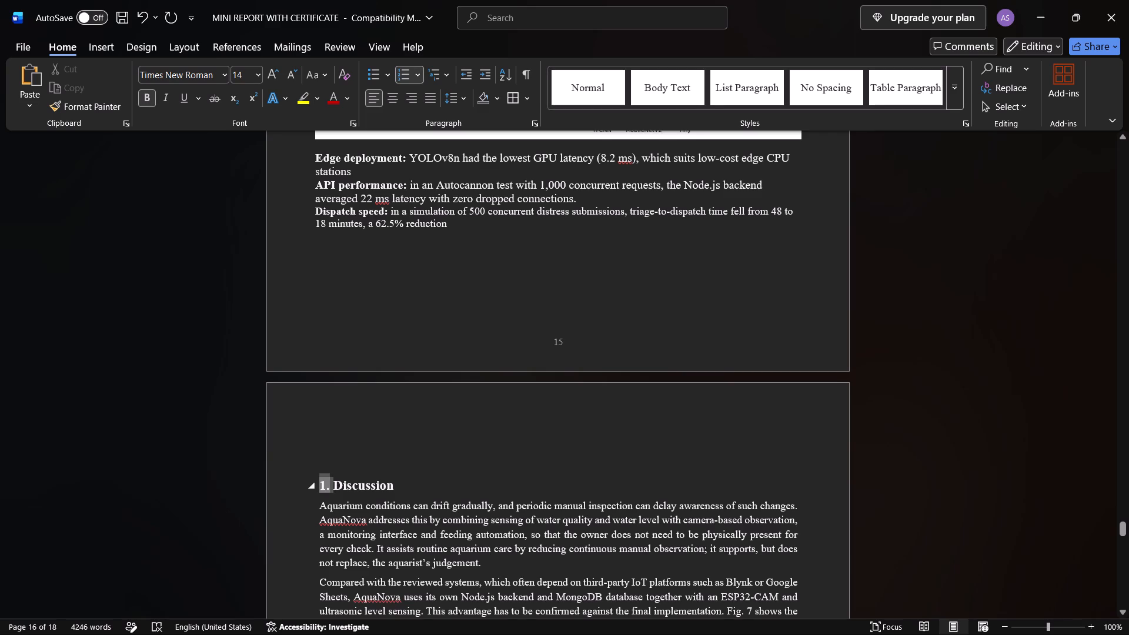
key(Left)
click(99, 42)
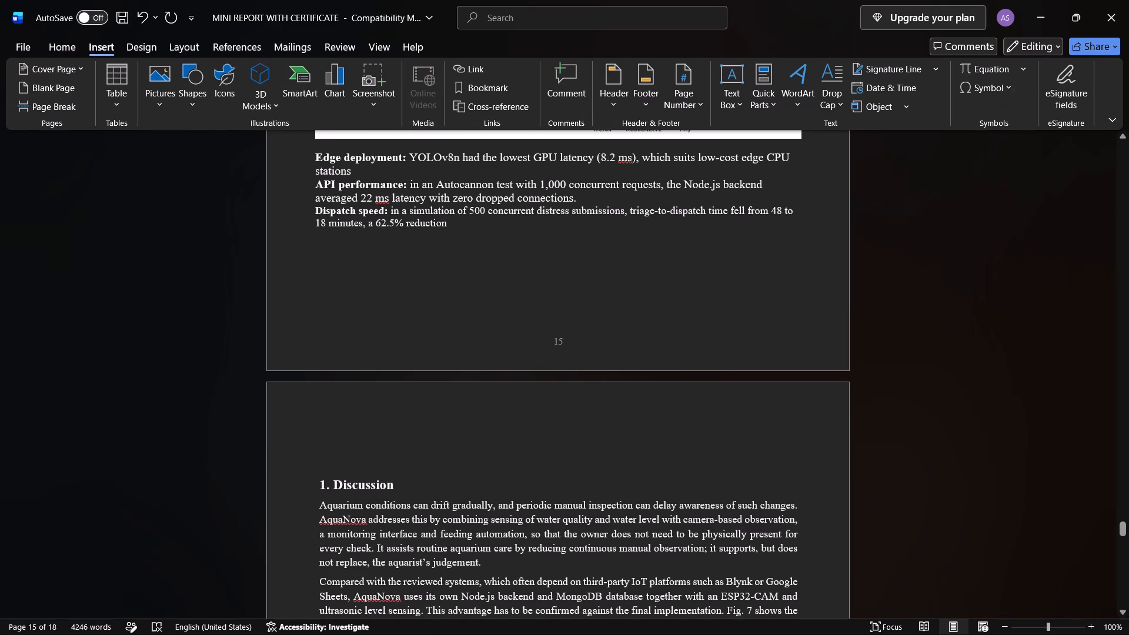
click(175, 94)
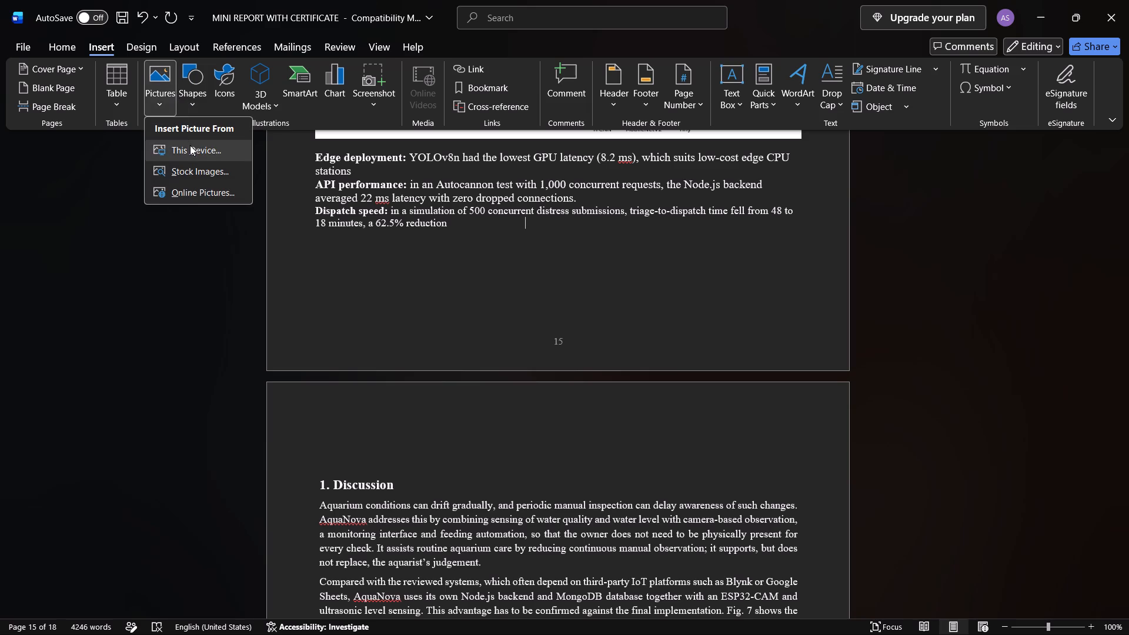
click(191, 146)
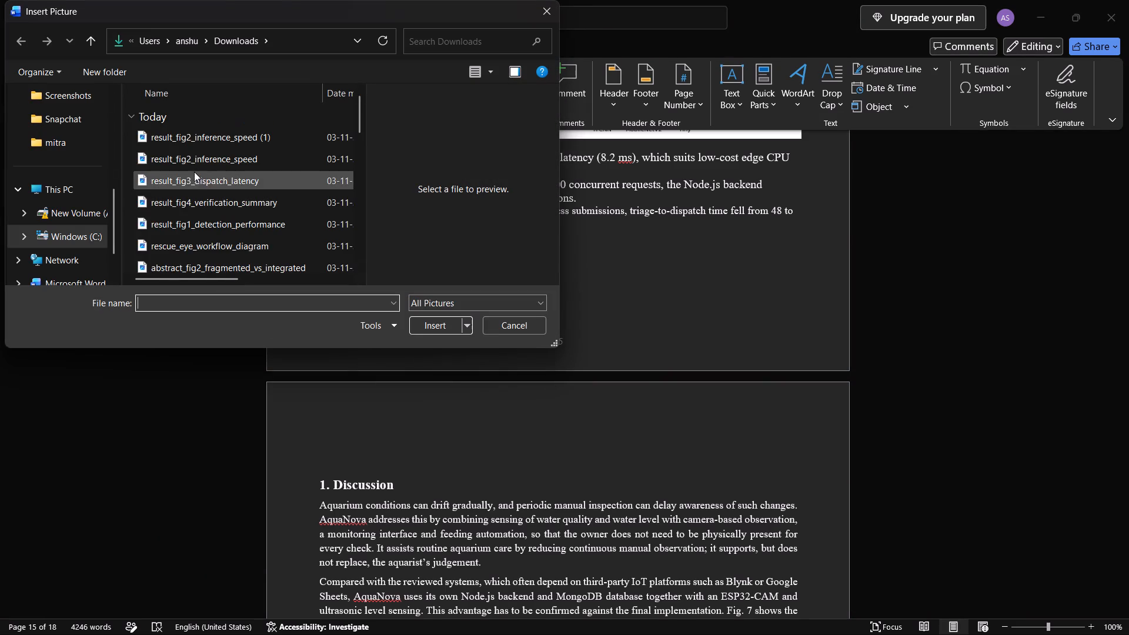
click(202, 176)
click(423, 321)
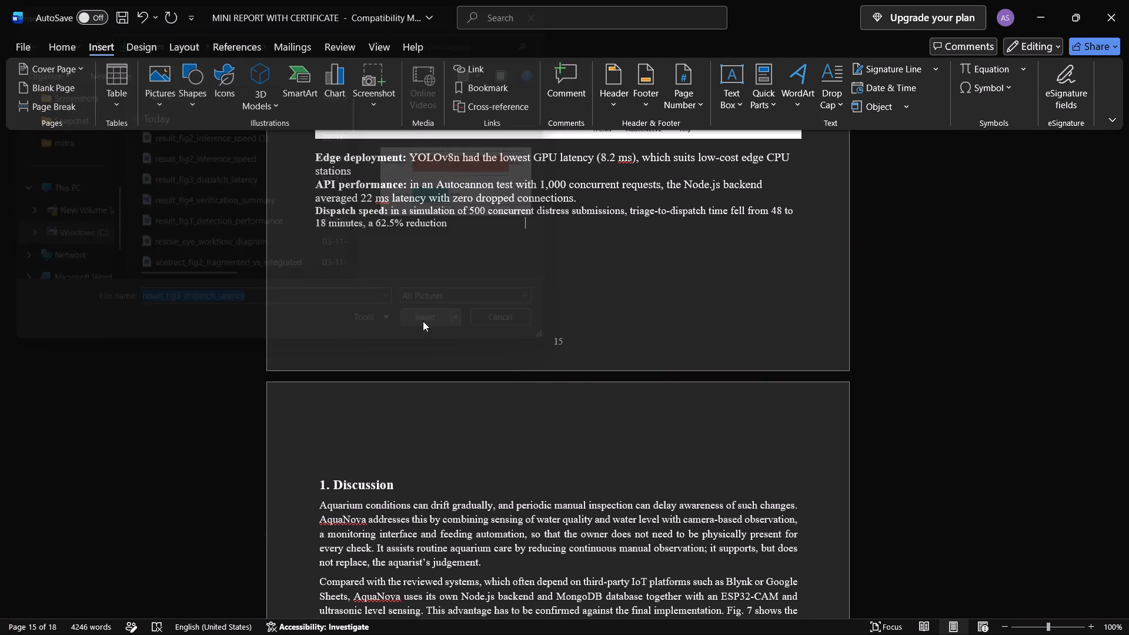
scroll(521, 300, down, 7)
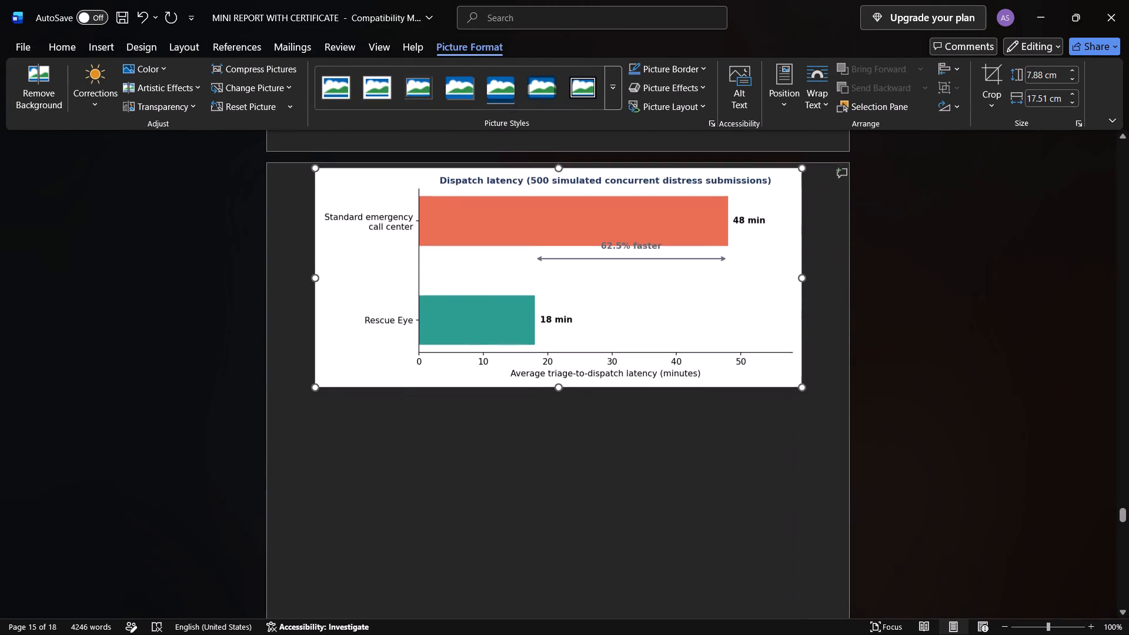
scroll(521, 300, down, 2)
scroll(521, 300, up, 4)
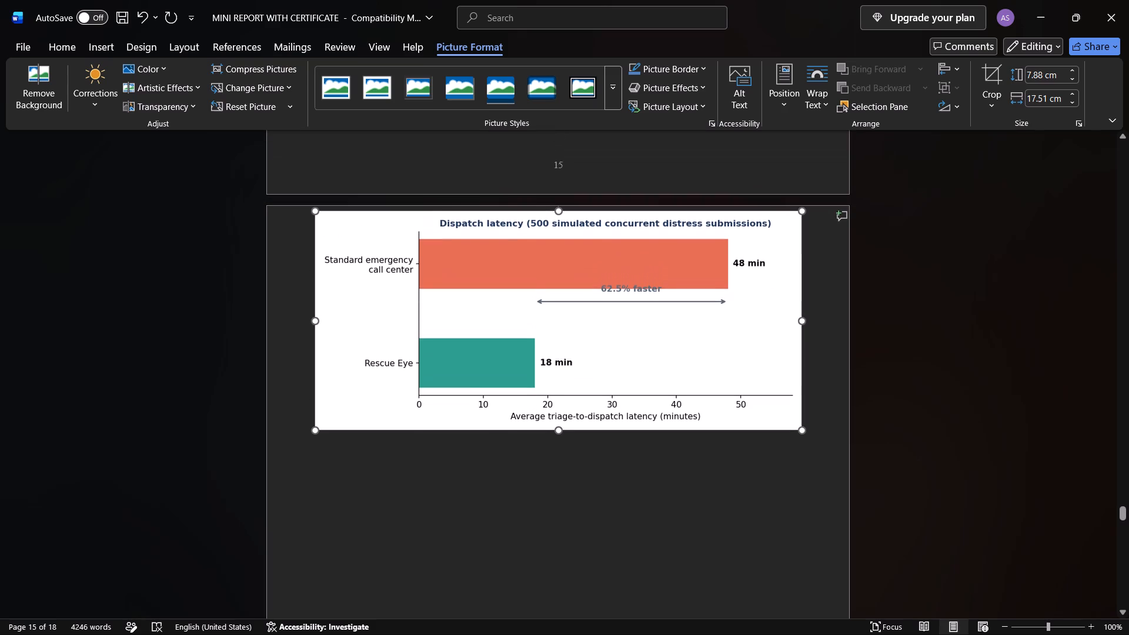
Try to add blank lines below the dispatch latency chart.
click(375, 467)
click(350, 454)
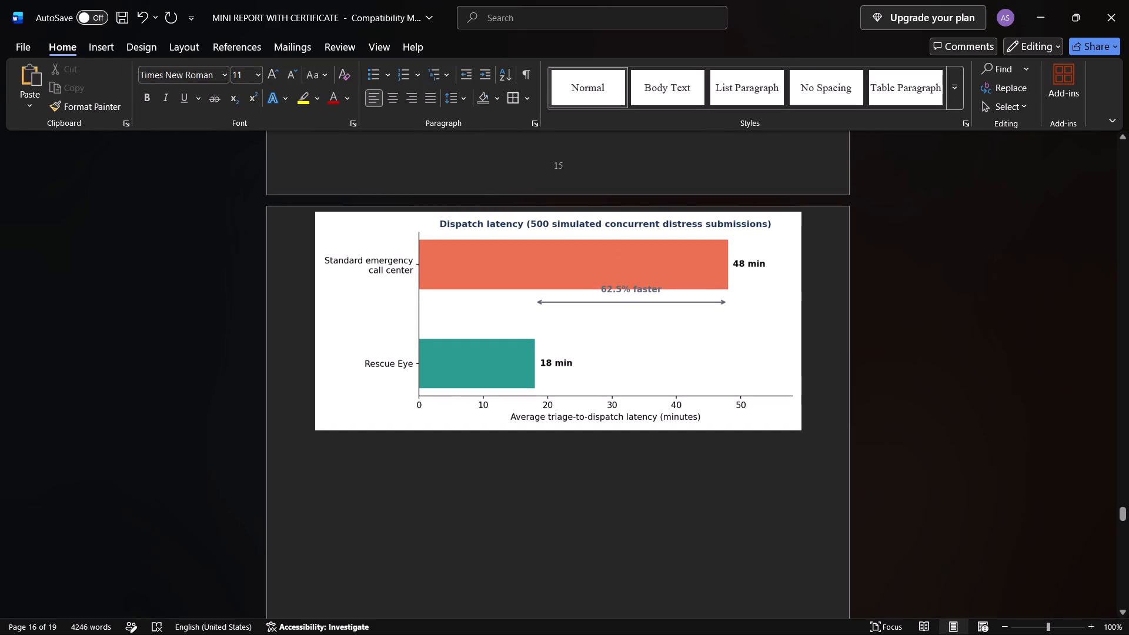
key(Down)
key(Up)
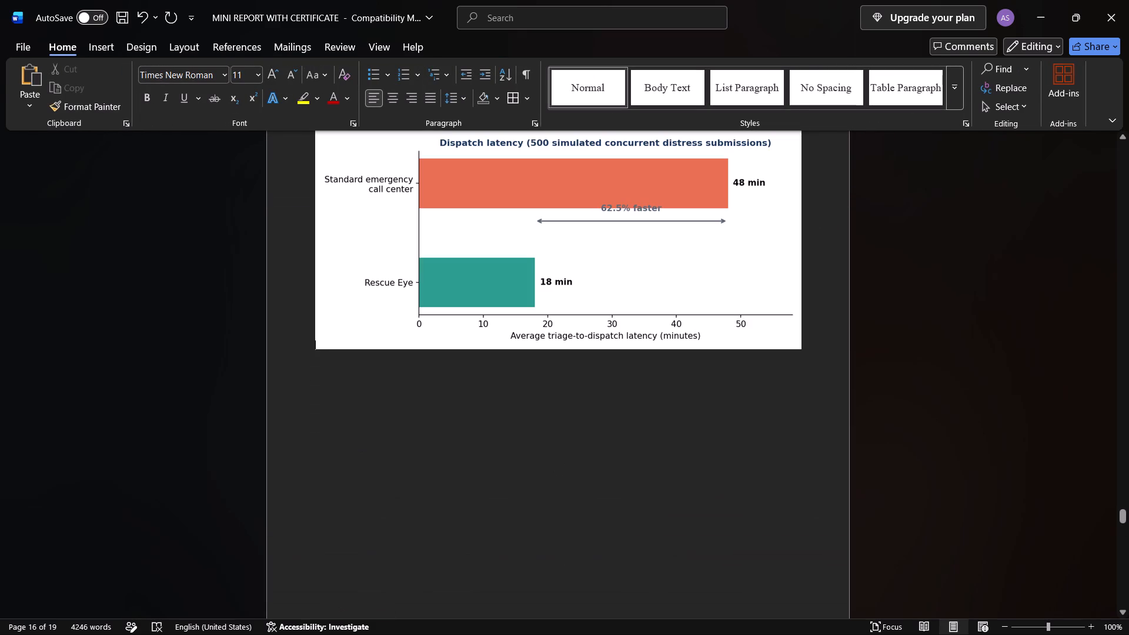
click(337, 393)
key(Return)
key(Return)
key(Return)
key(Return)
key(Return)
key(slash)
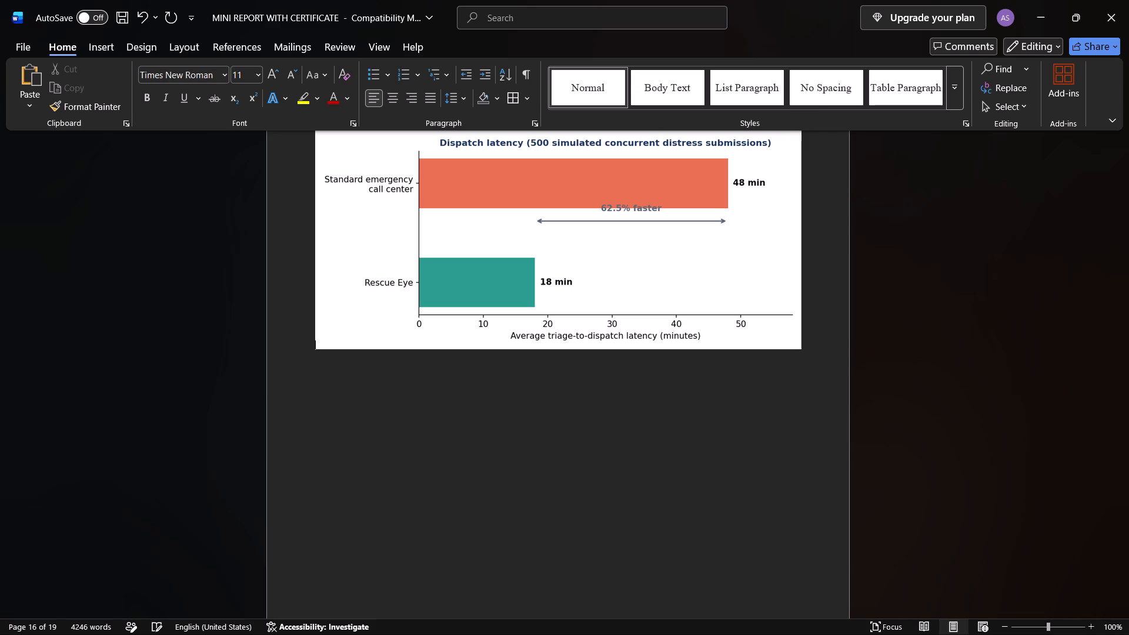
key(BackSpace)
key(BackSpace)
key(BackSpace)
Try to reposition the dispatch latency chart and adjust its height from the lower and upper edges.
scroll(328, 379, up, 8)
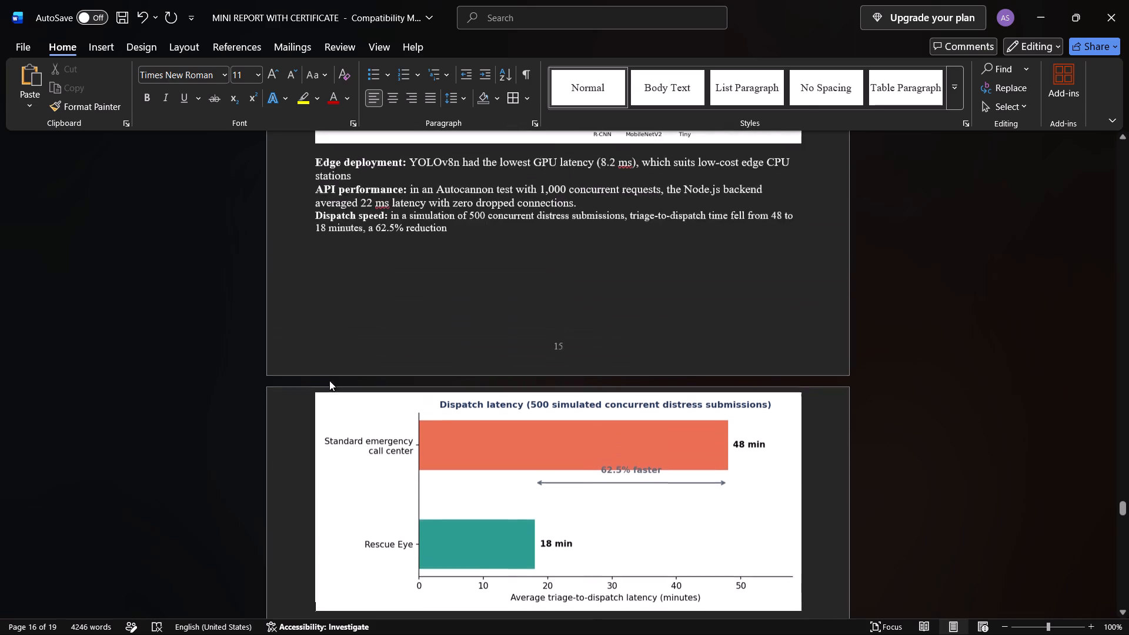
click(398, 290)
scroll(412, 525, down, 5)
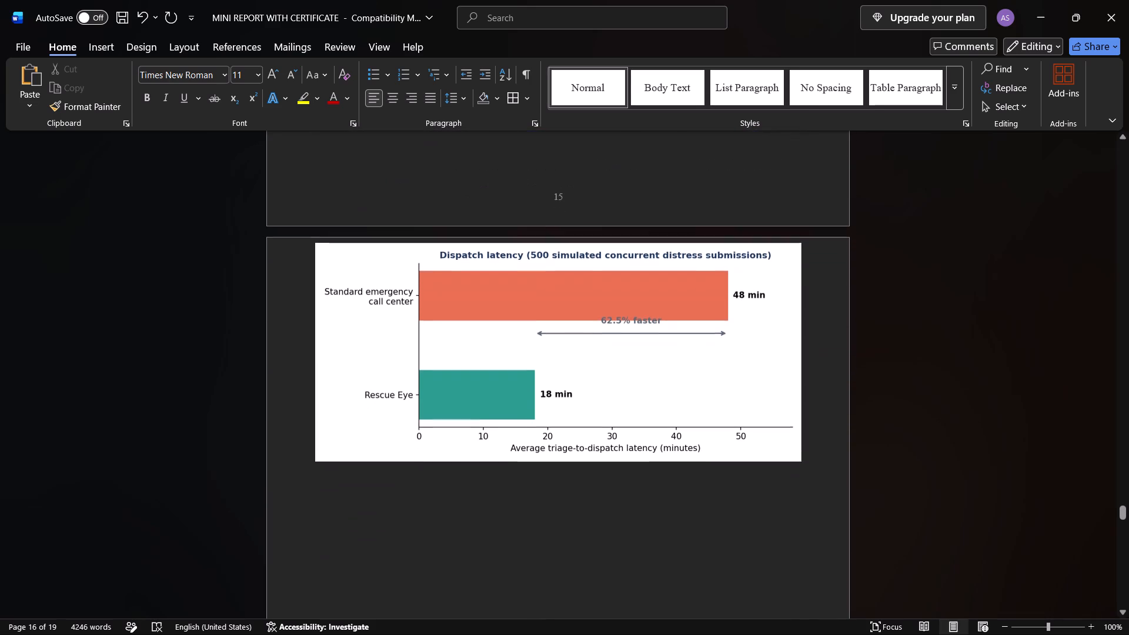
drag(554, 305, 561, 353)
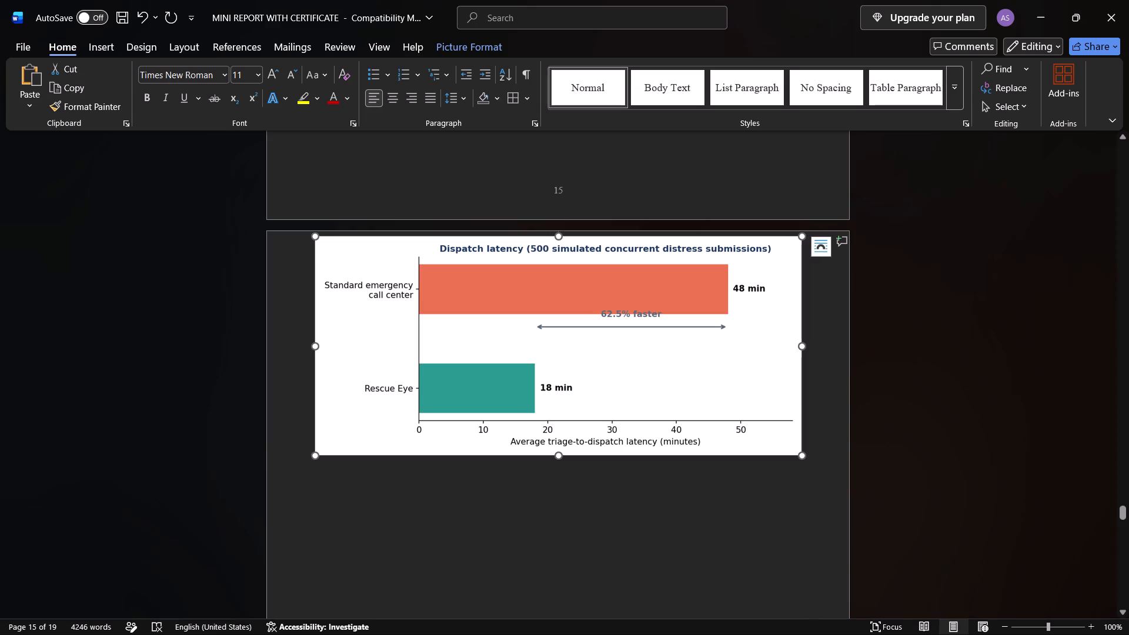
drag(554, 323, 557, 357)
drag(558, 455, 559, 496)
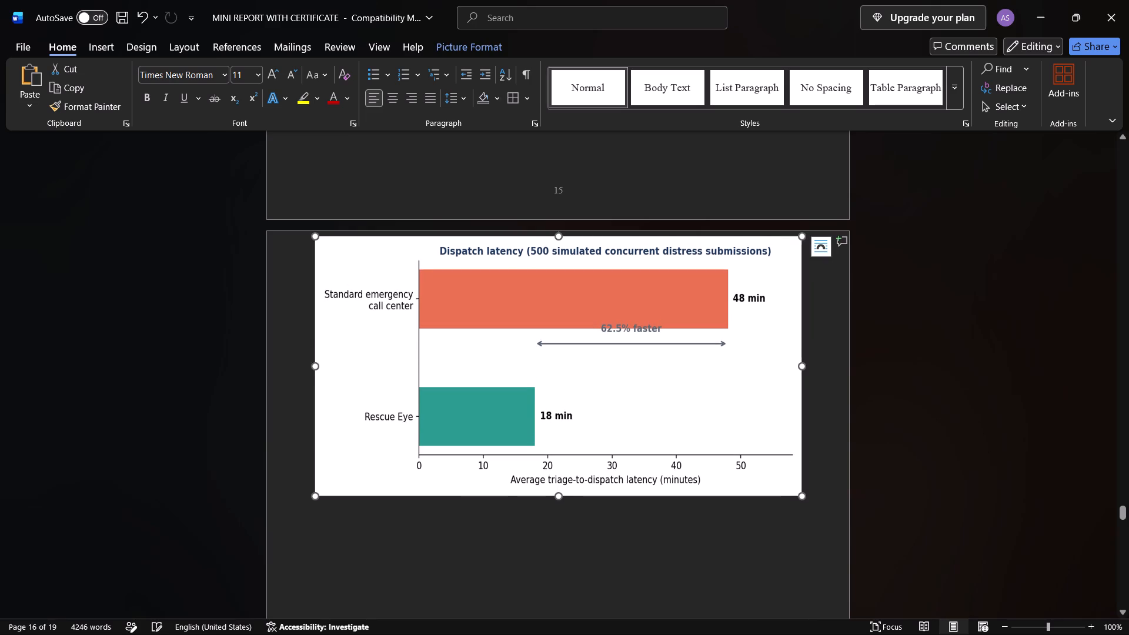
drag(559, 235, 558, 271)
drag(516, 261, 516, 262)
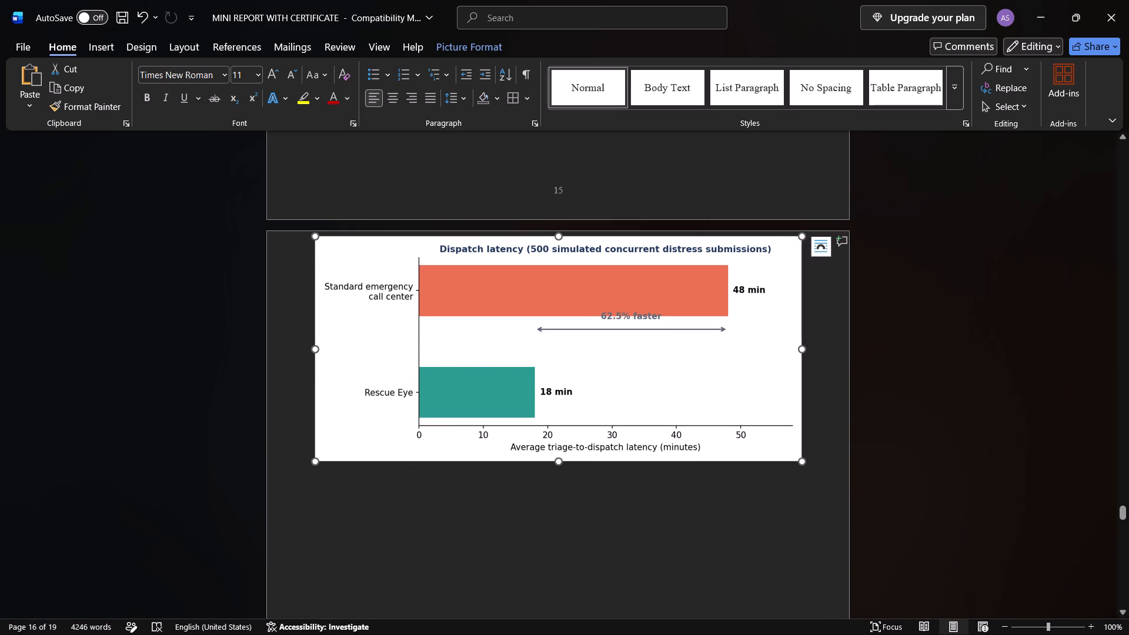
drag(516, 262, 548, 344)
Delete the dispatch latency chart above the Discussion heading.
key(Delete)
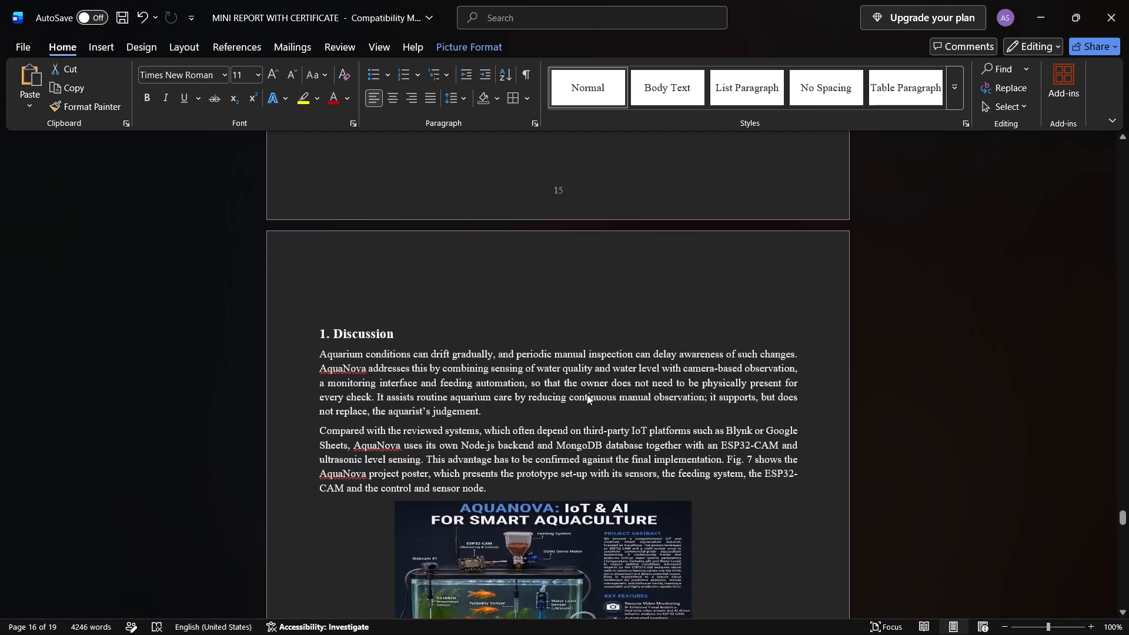
Remove the "1." numbering from the Discussion heading and add blank lines above it until the heading moves to the following page.
click(351, 365)
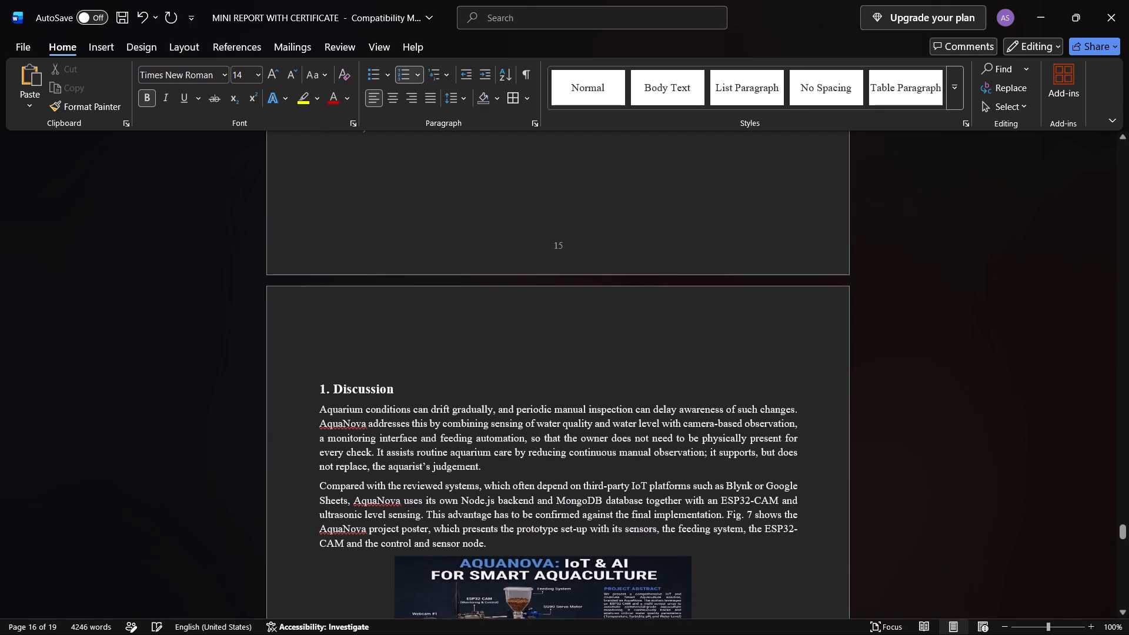
key(Left)
key(Left)
key(Left)
key(Left)
key(Left)
key(Right)
key(Return)
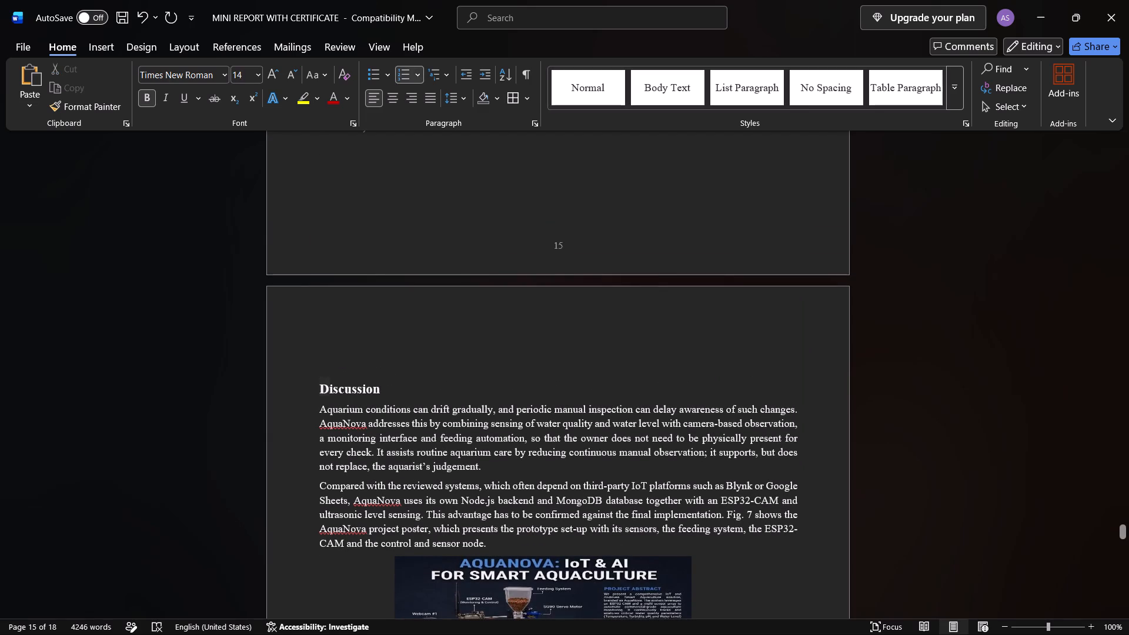
key(Return)
key(Return)
key(Return)
key(Return)
key(Return)
key(Return)
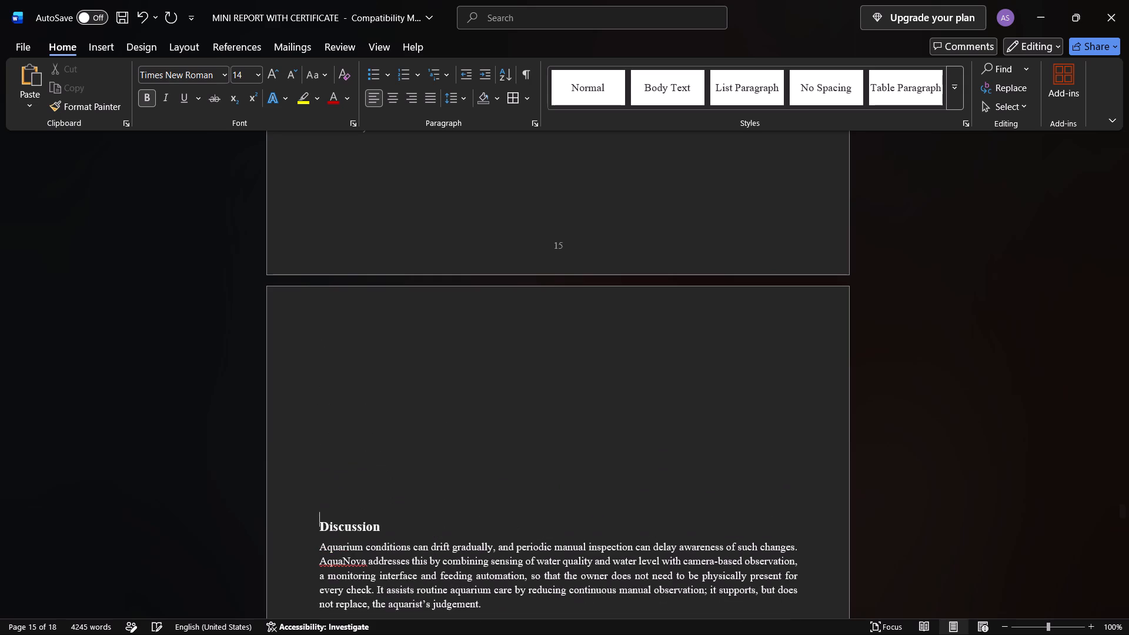
key(Return)
key(Return)
key(Return)
key(Return)
key(Return)
key(Return)
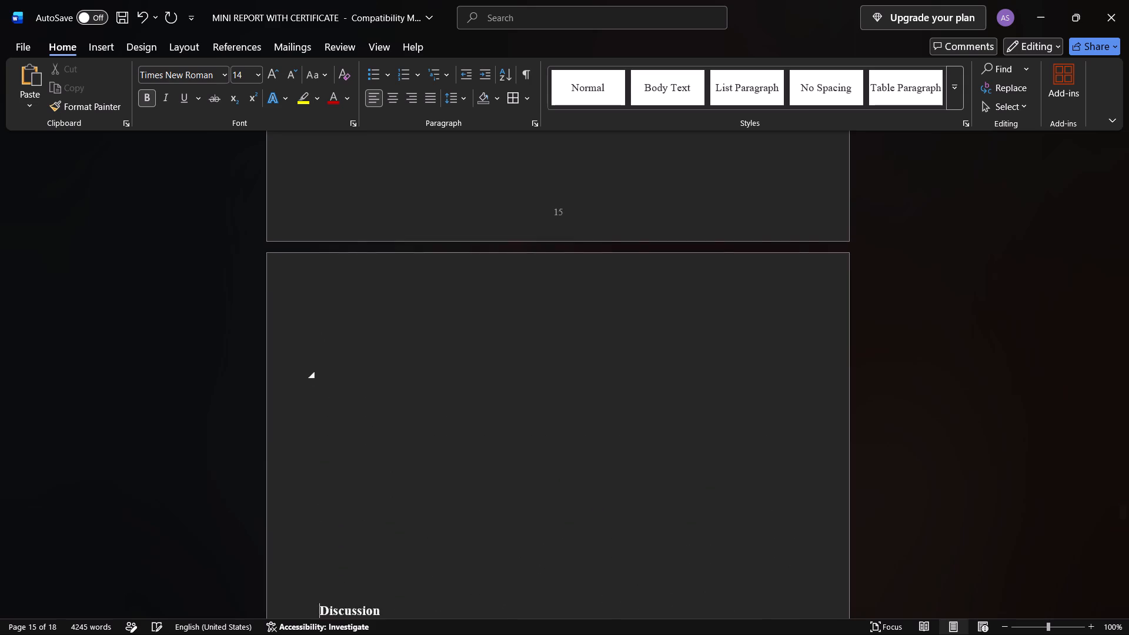
key(Return)
key(Return)
key(Return)
key(Return)
key(Return)
key(Return)
key(Return)
key(Return)
key(Return)
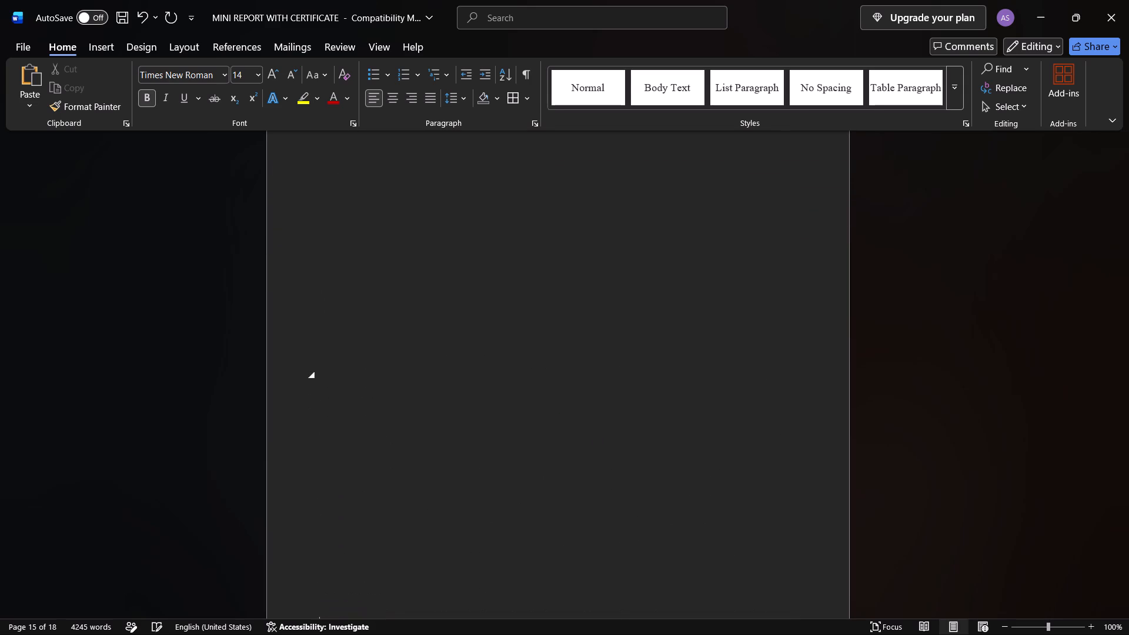
key(Return)
key(Return)
key(Return)
key(Return)
key(Return)
key(Return)
key(Return)
key(Return)
key(Return)
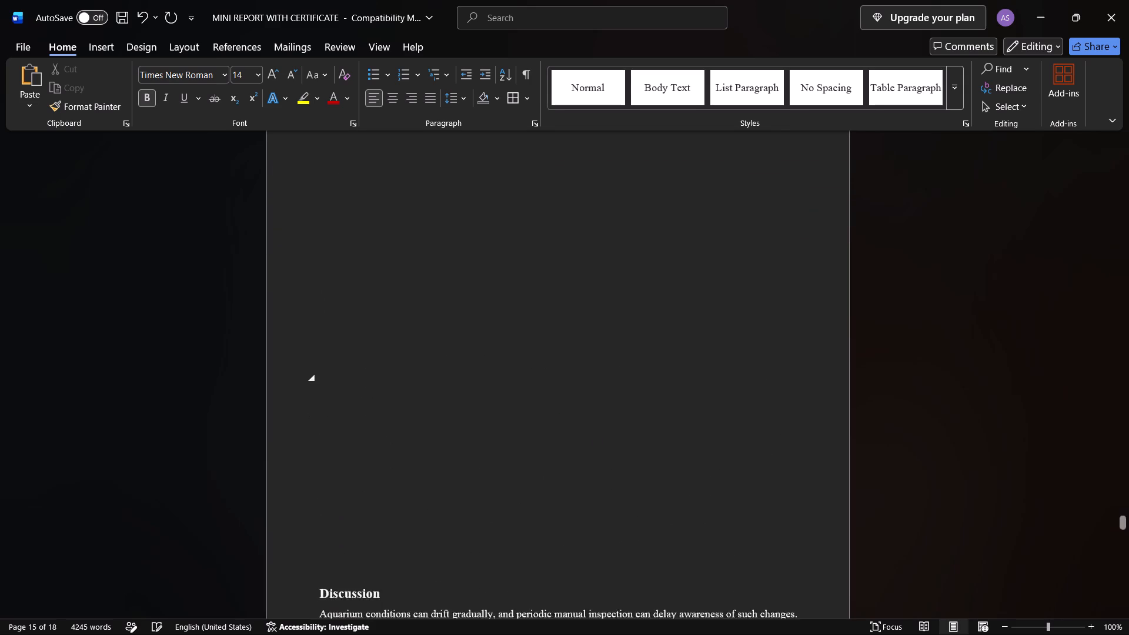
key(Return)
key(Return)
key(Return)
key(Return)
key(Return)
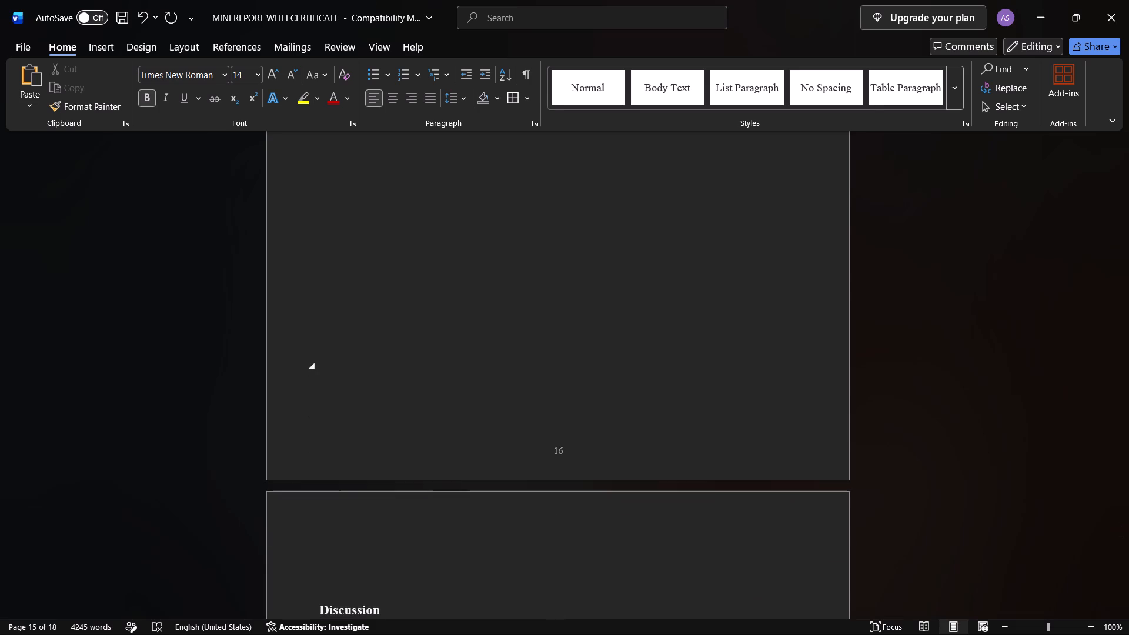
scroll(399, 342, up, 19)
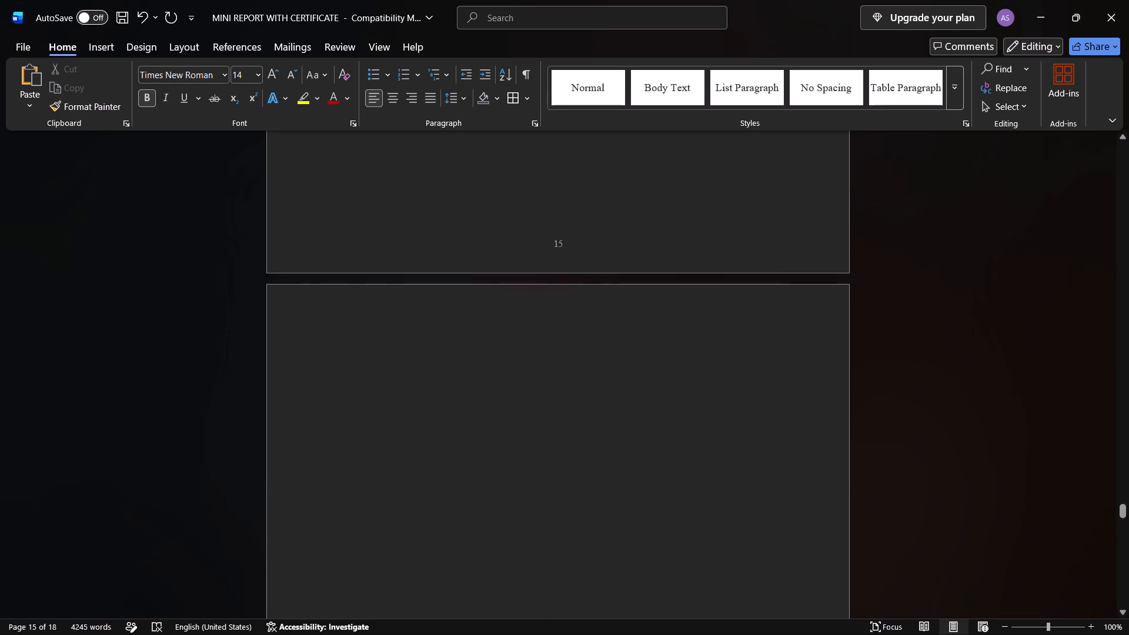
scroll(399, 342, up, 3)
click(327, 296)
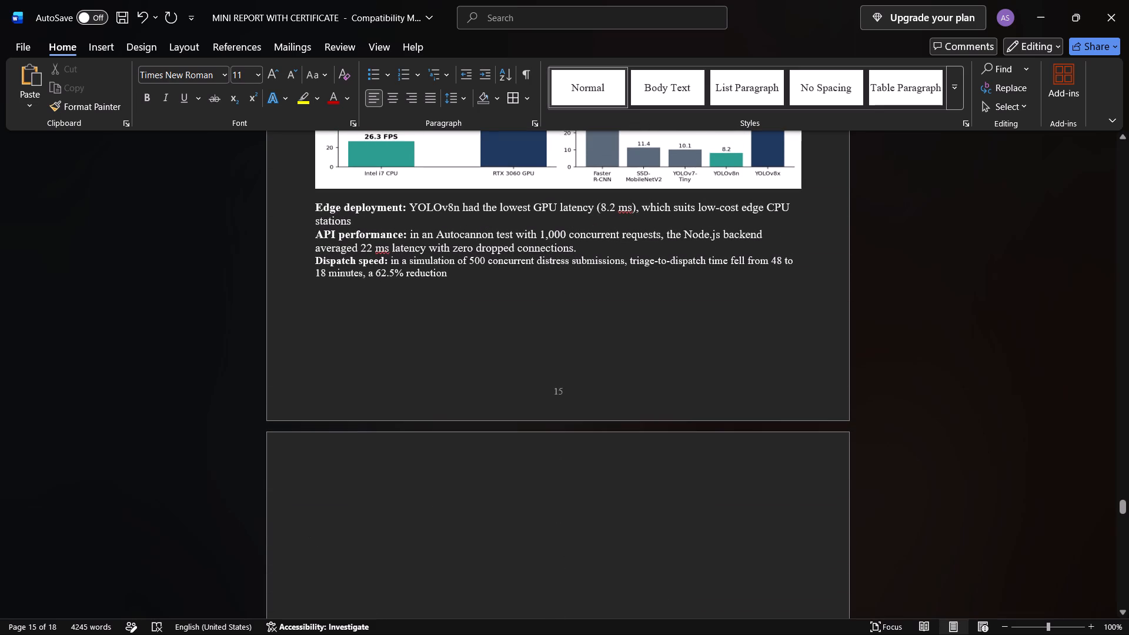
click(329, 286)
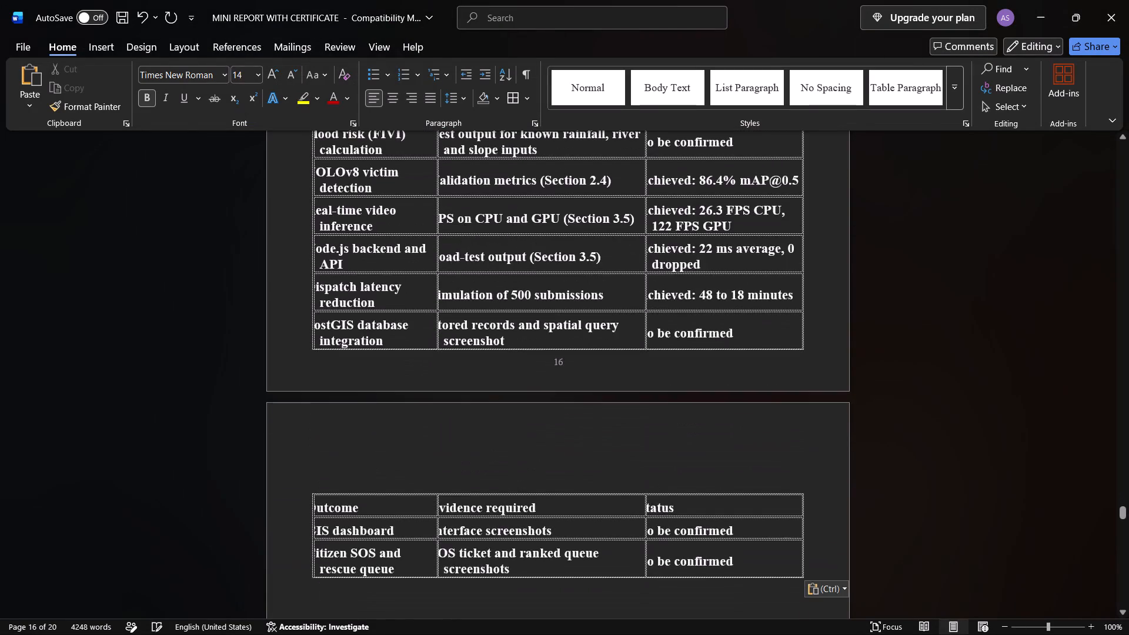
Set the font size of the note about the figures, the Table 8 caption and the whole Table 8 to 12.
scroll(330, 422, up, 7)
scroll(332, 422, down, 9)
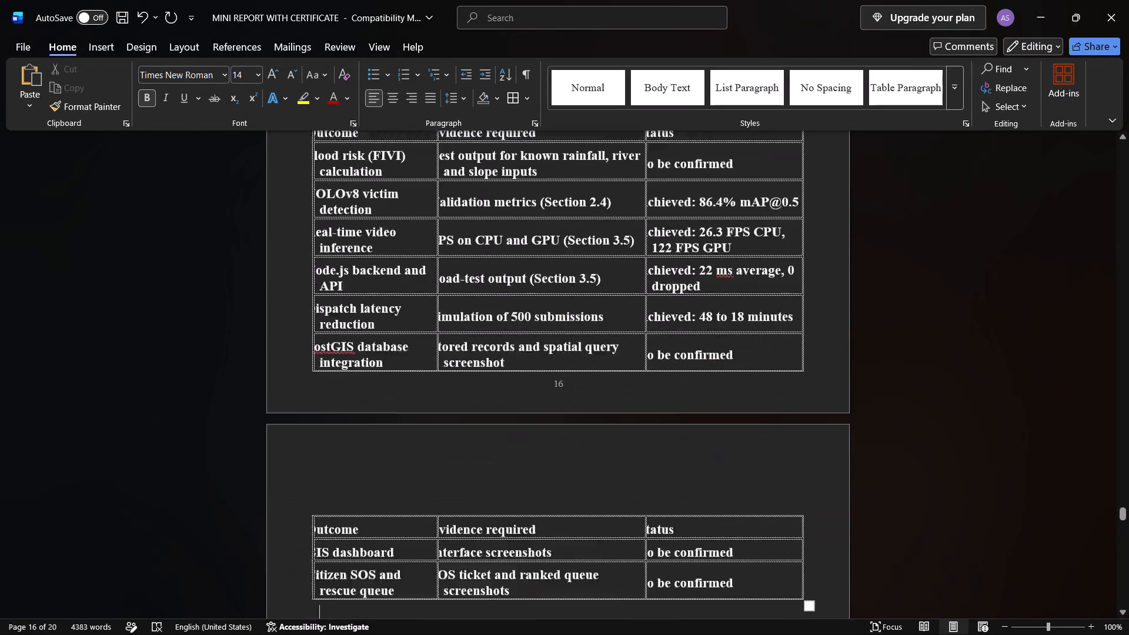
scroll(329, 423, down, 5)
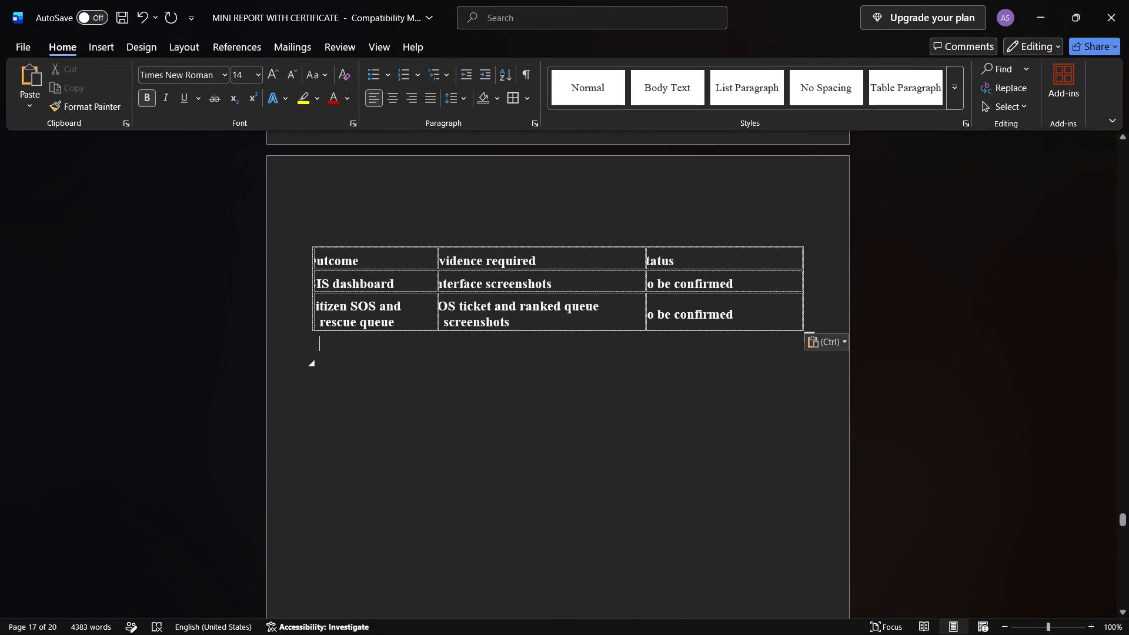
drag(750, 356, 396, 145)
right_drag(442, 196, 435, 191)
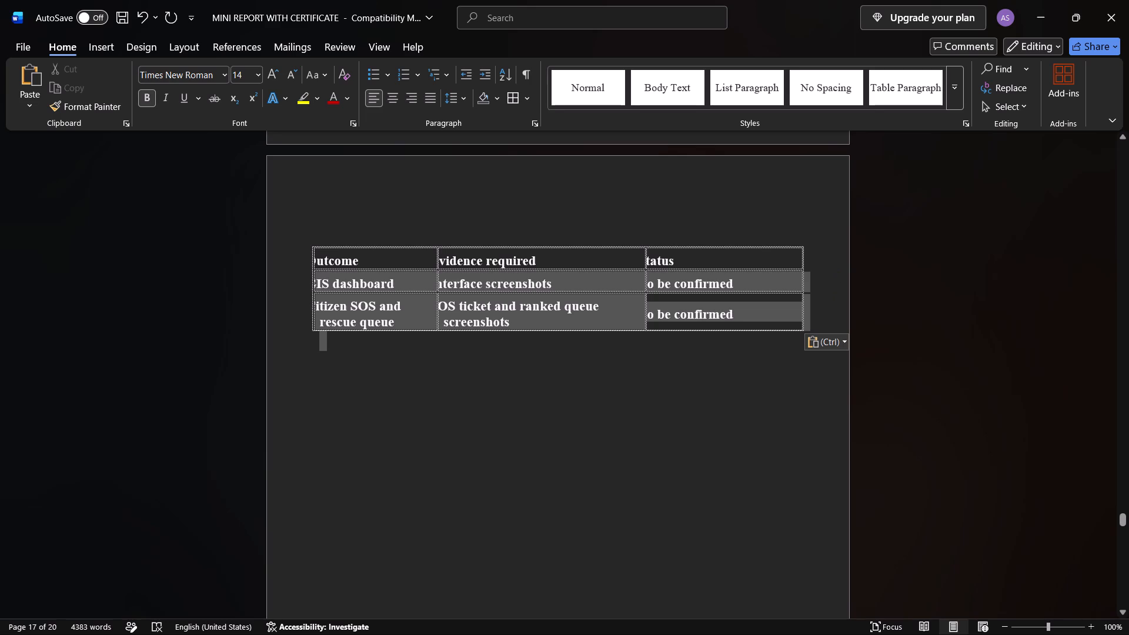
drag(396, 145, 388, 152)
click(335, 347)
drag(353, 348, 301, 142)
drag(301, 142, 316, 138)
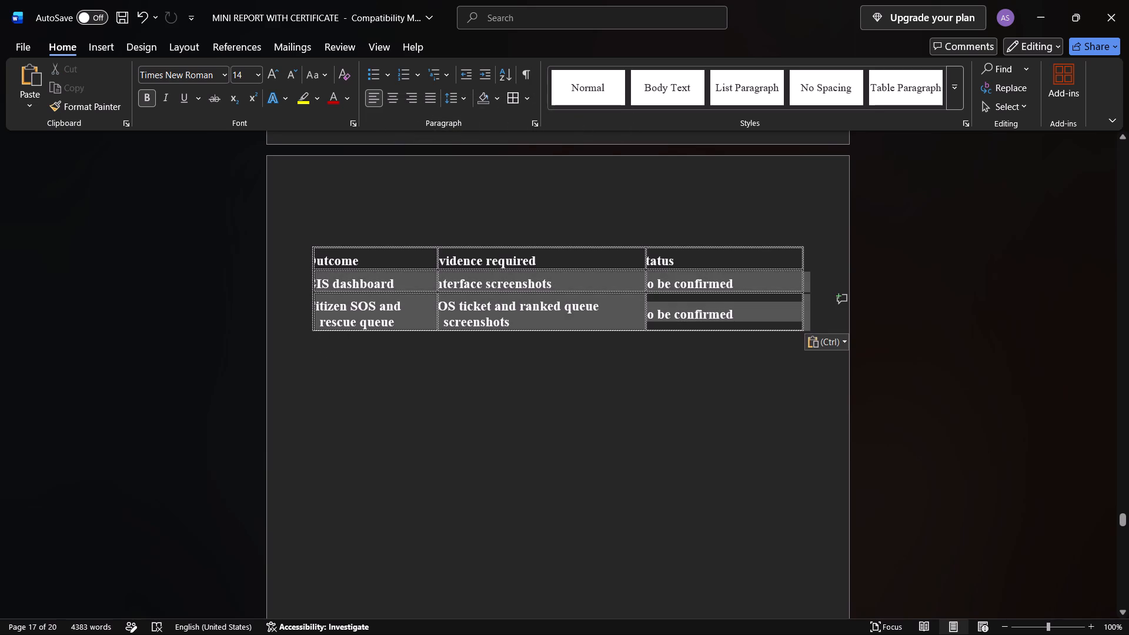
drag(316, 138, 333, 169)
scroll(333, 170, up, 5)
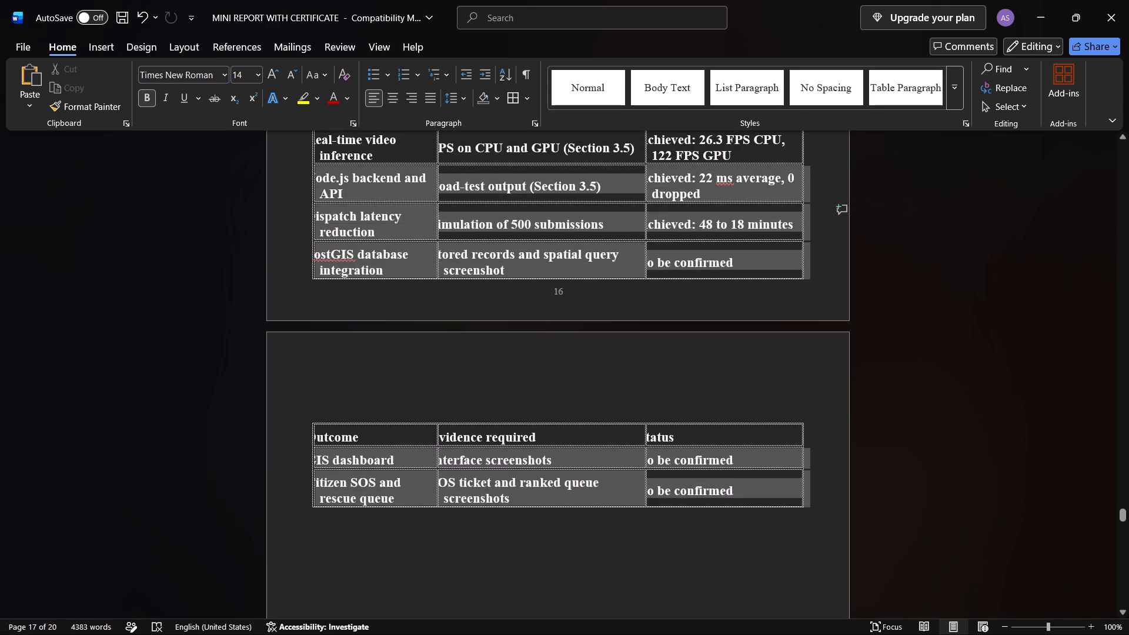
drag(333, 169, 333, 170)
scroll(333, 170, up, 6)
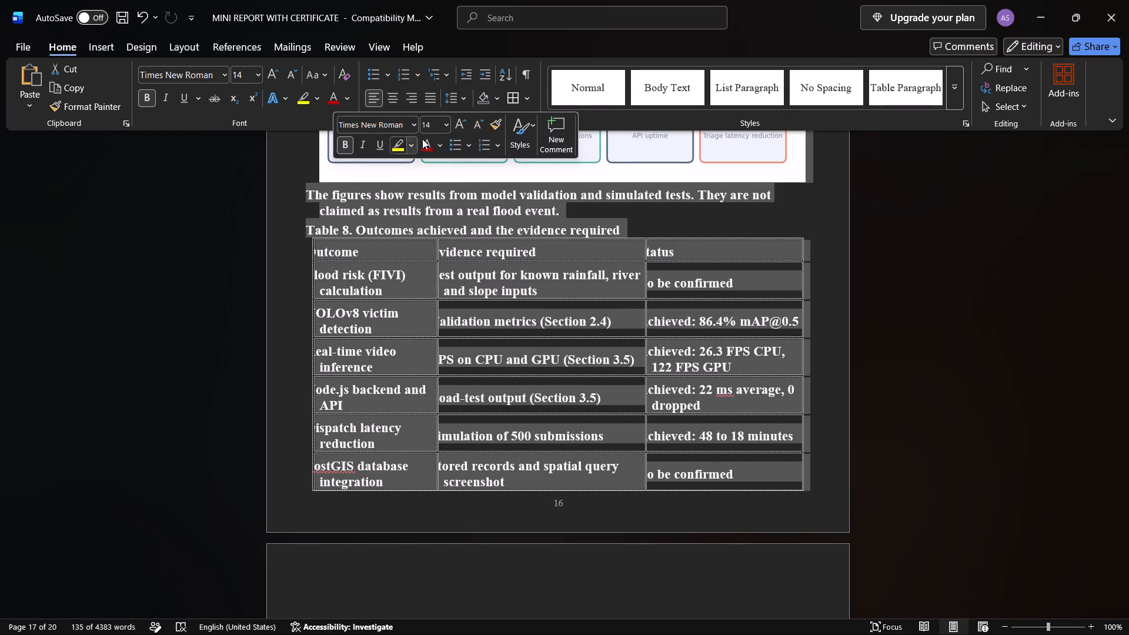
click(444, 126)
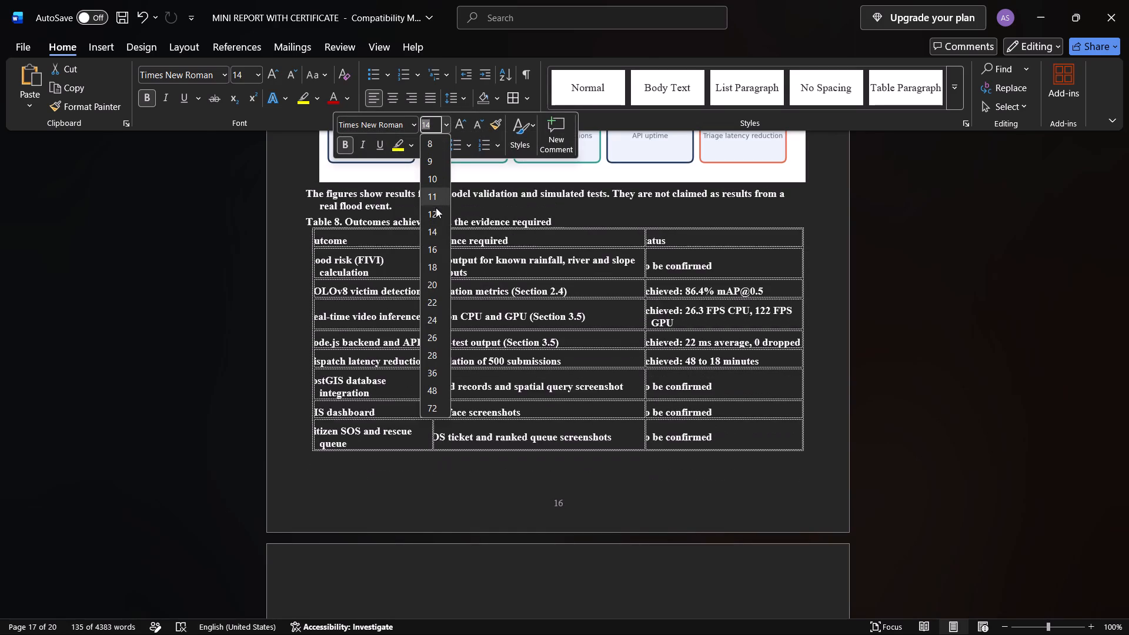
click(436, 208)
scroll(436, 218, down, 7)
scroll(436, 229, up, 2)
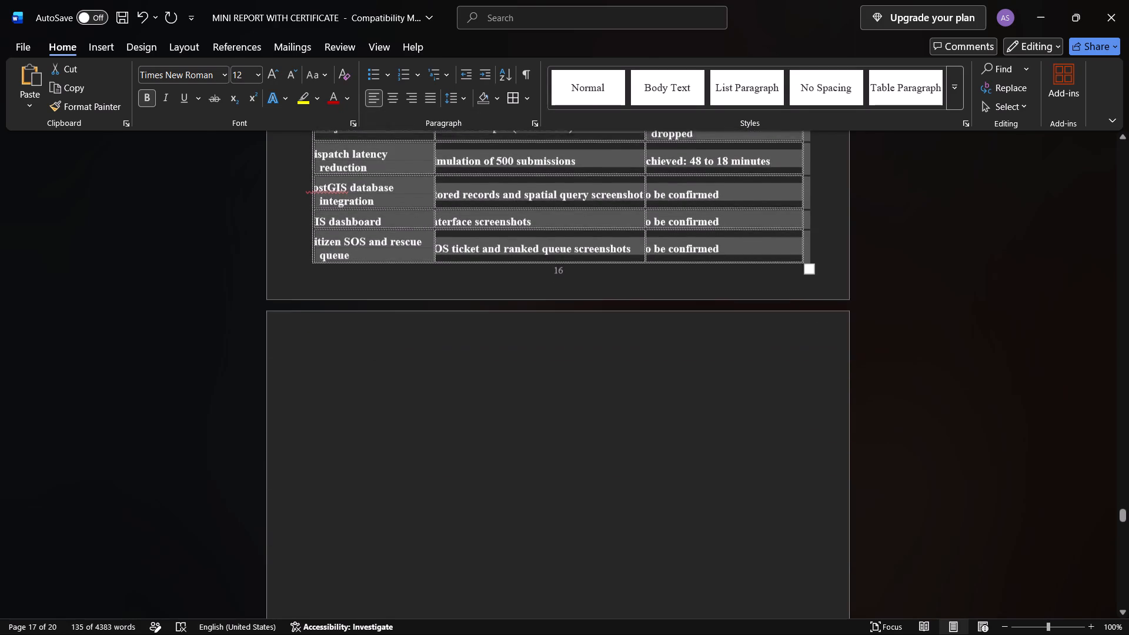
scroll(436, 229, up, 7)
click(489, 278)
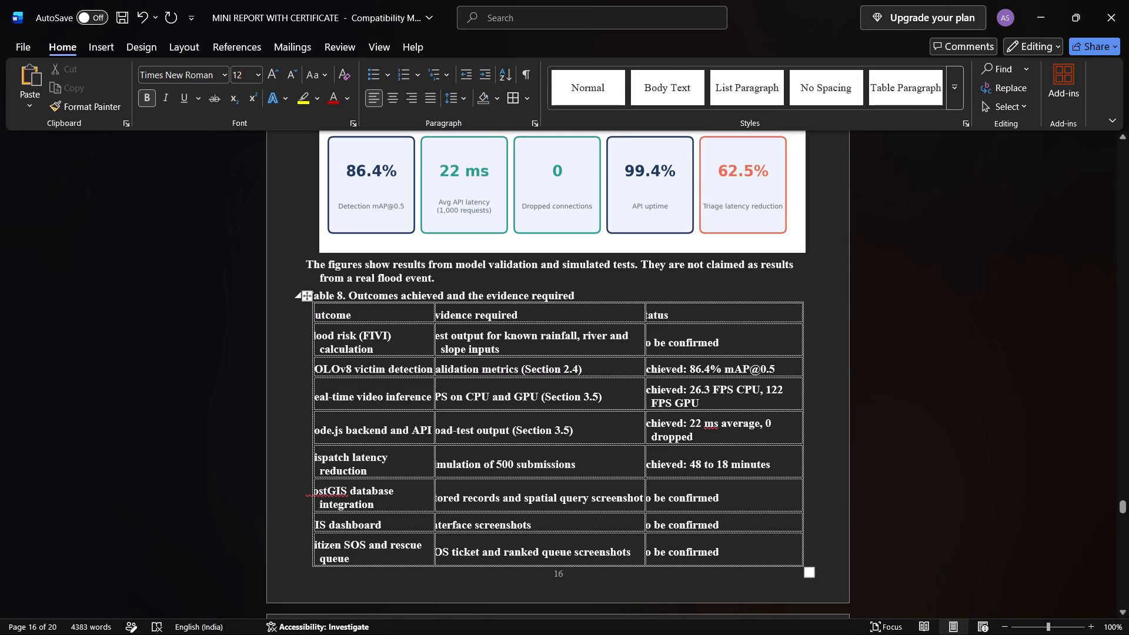
Set the Results lines from Edge deployment through API uptime to font size 12.
scroll(588, 309, down, 6)
scroll(587, 308, up, 5)
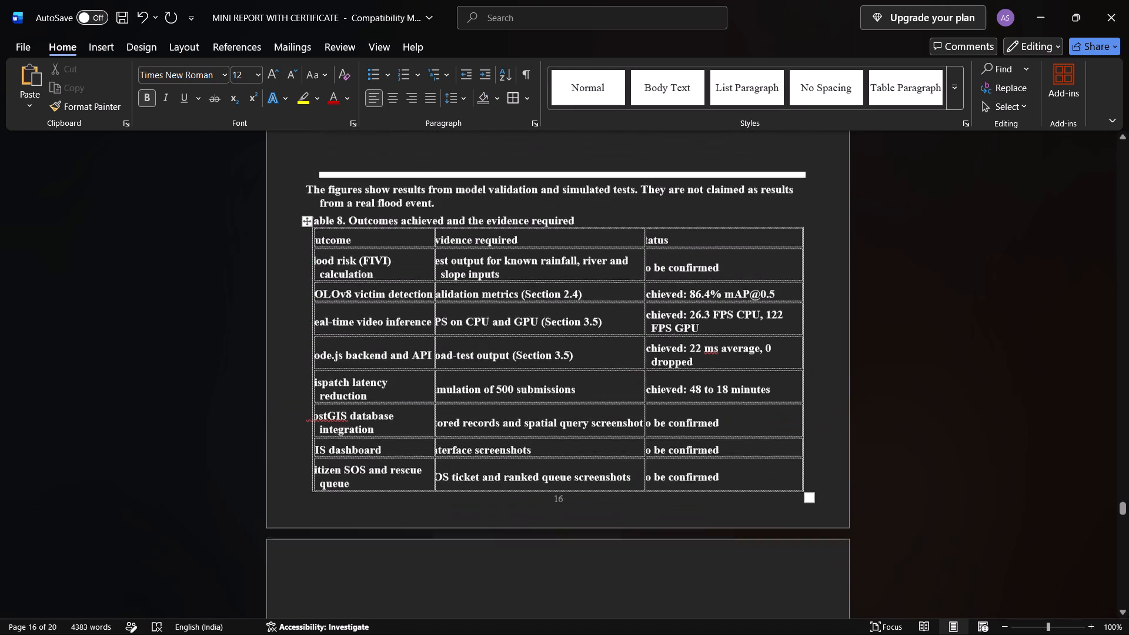
scroll(587, 308, up, 5)
scroll(587, 308, up, 18)
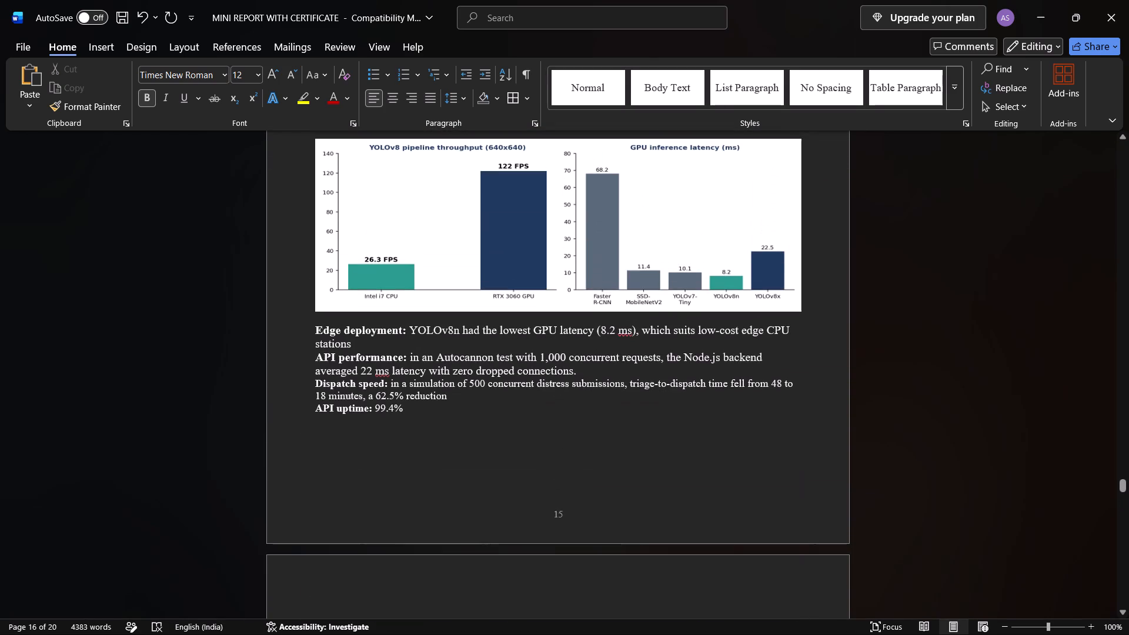
drag(427, 408, 303, 329)
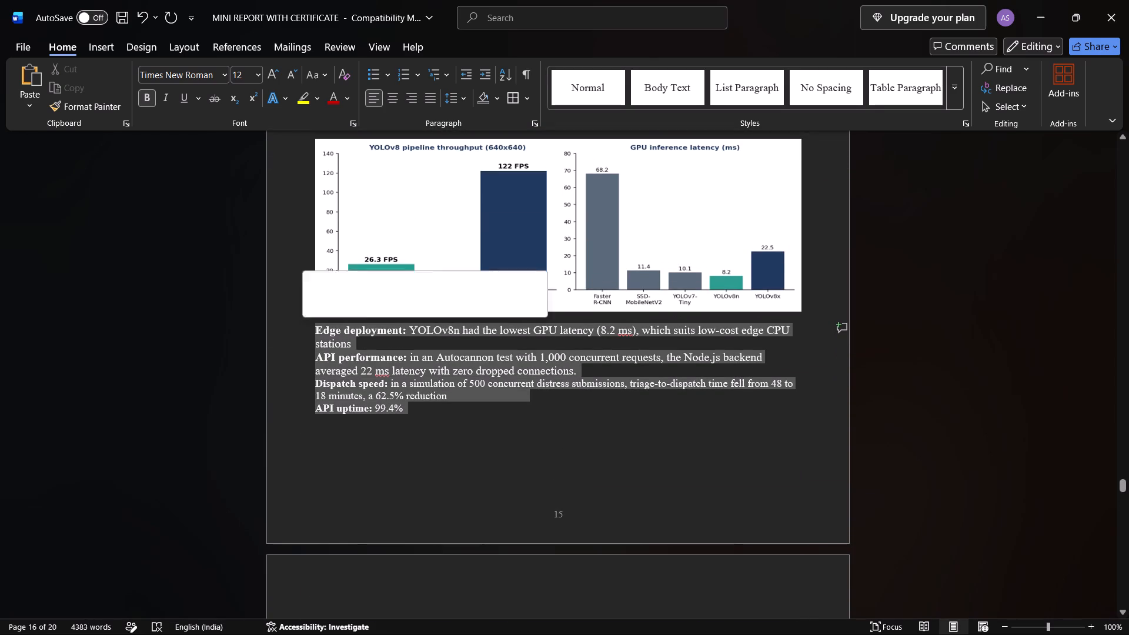
click(419, 286)
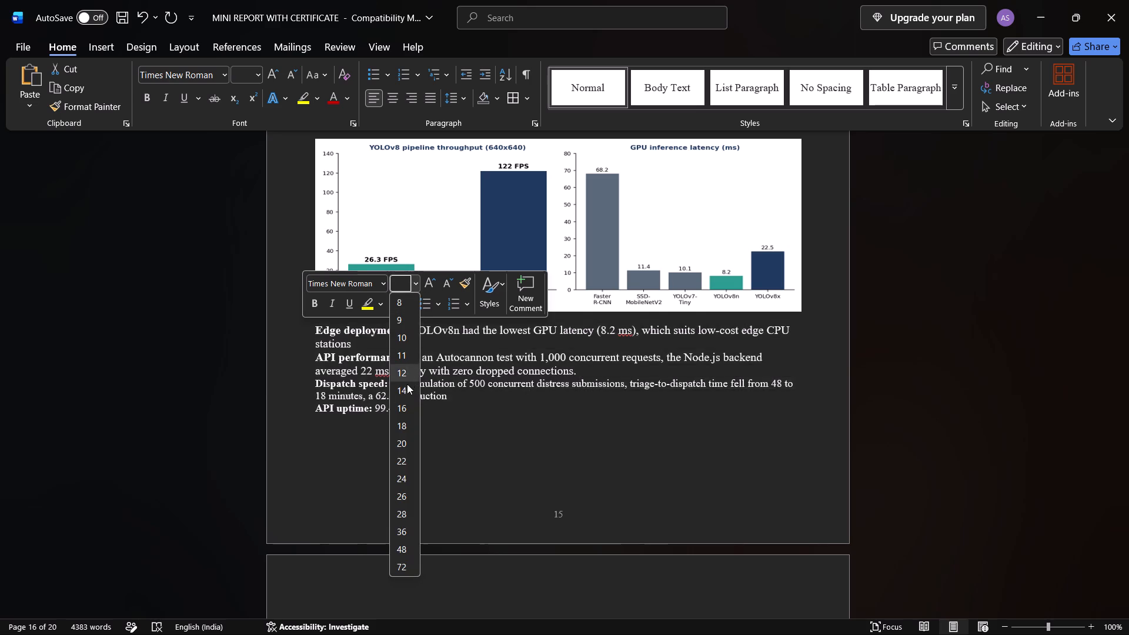
click(403, 369)
click(430, 415)
Set the Video inference paragraph above the pipeline throughput chart to font size 12.
scroll(430, 412, up, 9)
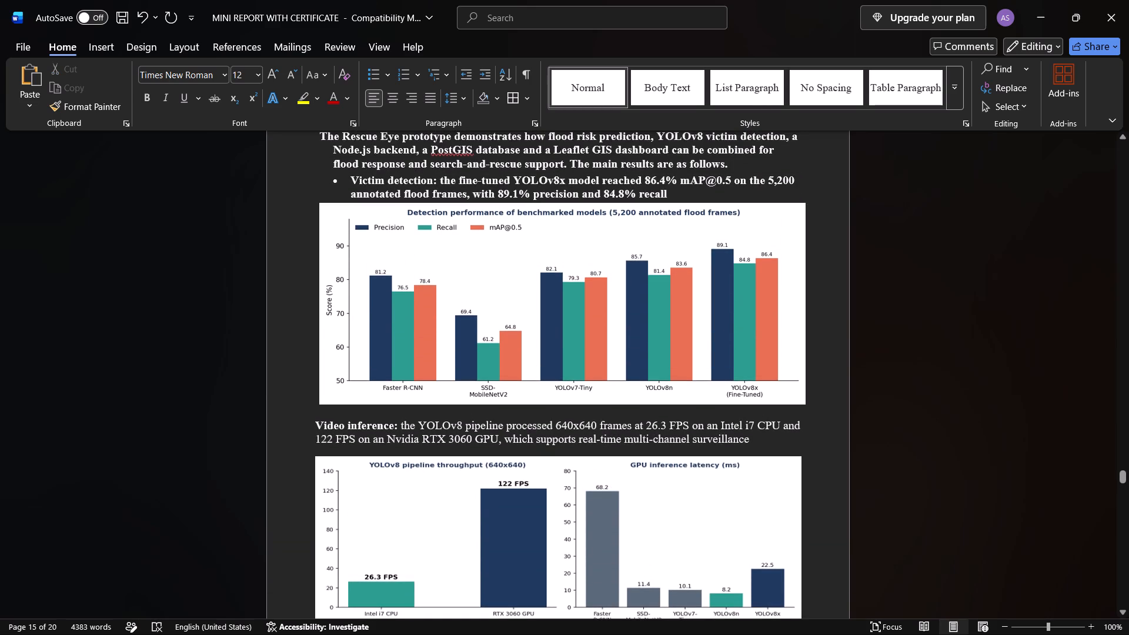
drag(752, 442, 325, 429)
click(435, 387)
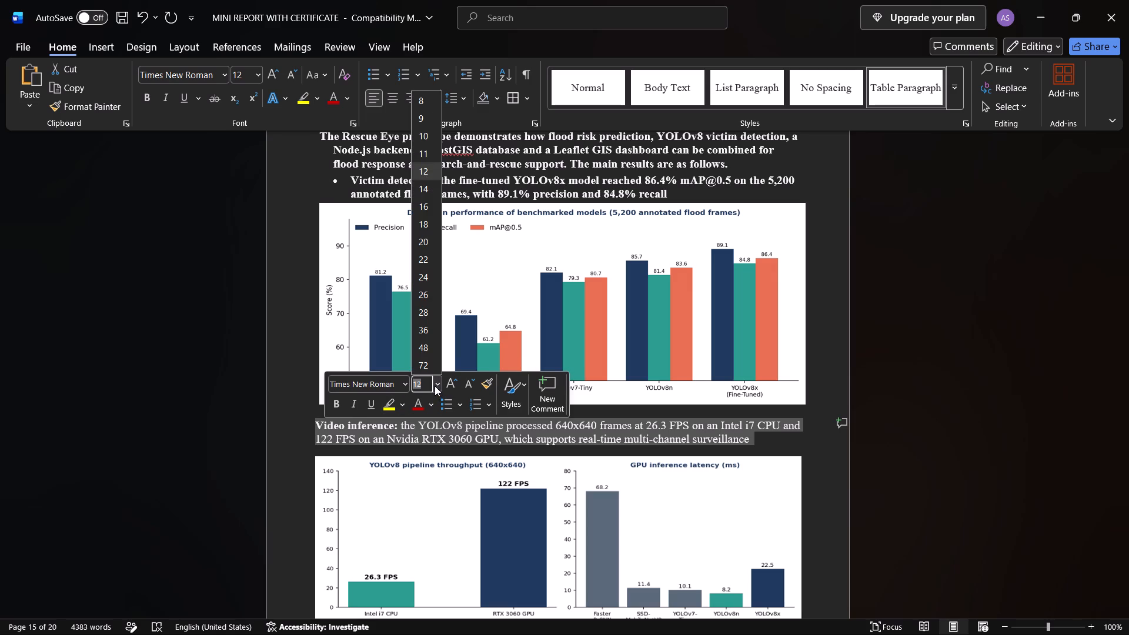
click(419, 176)
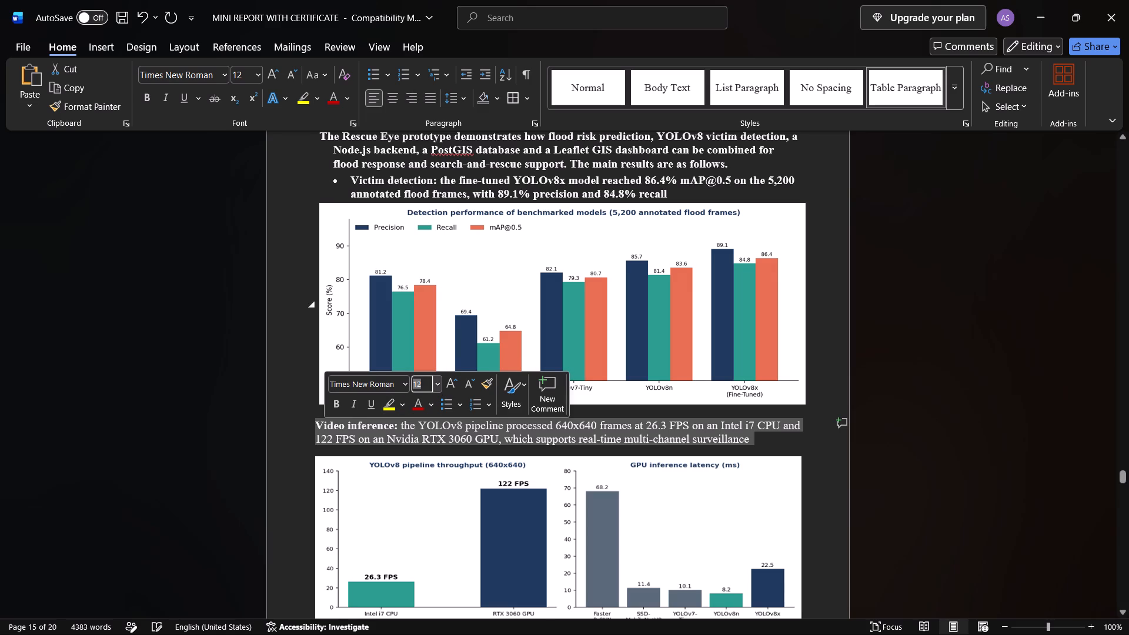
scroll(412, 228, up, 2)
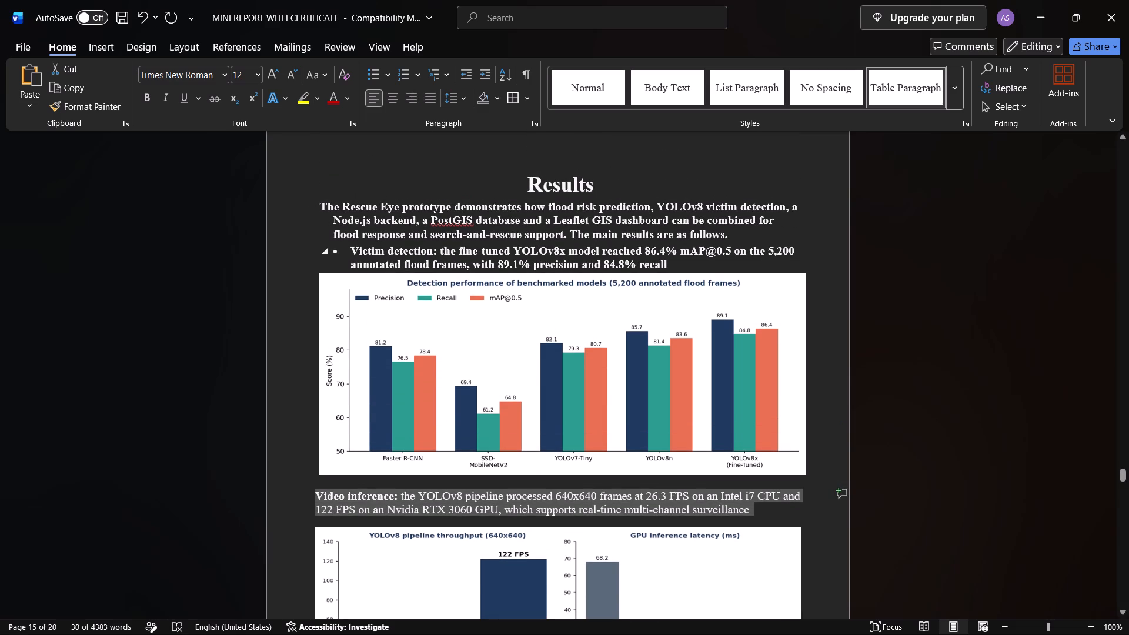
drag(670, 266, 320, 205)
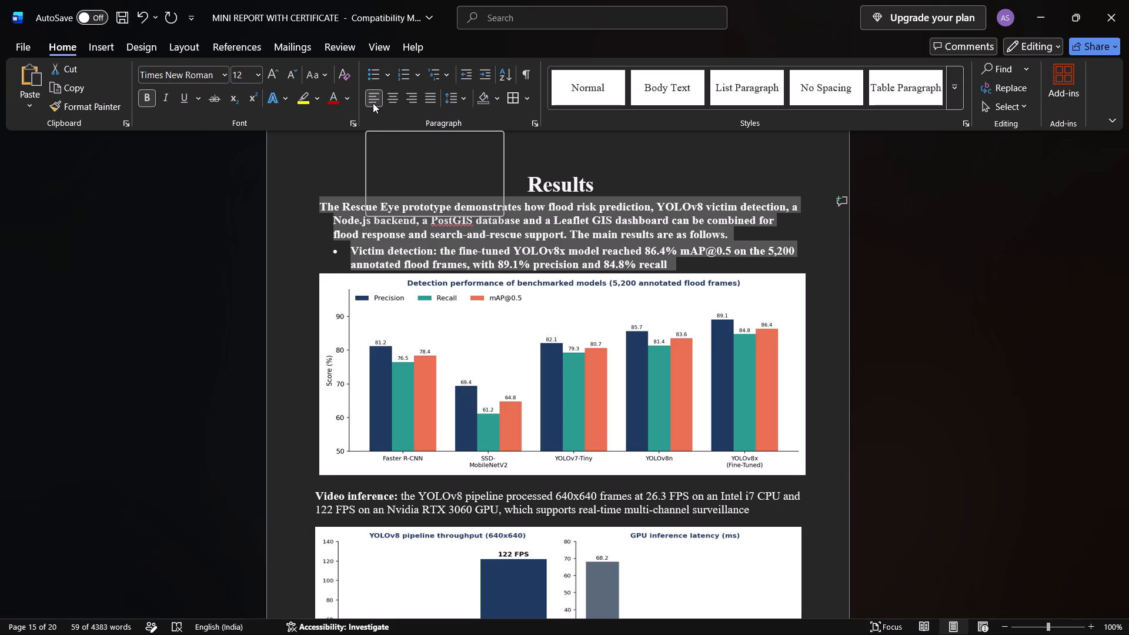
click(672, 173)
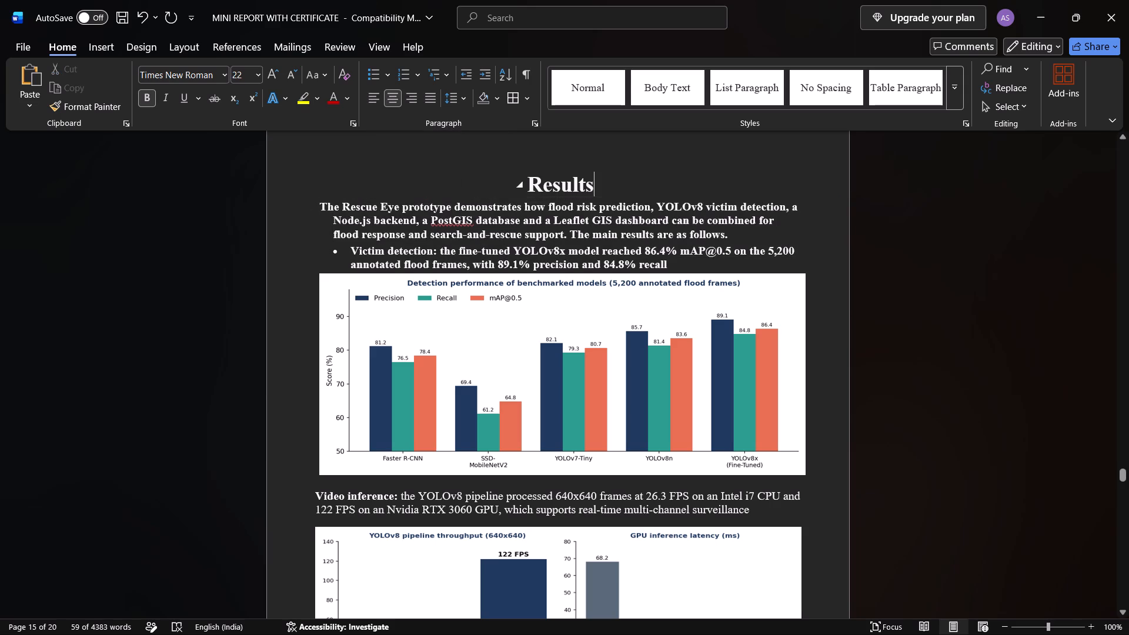
Remove the blank lines between Table 8 and the Discussion heading.
scroll(629, 269, up, 4)
scroll(629, 269, down, 13)
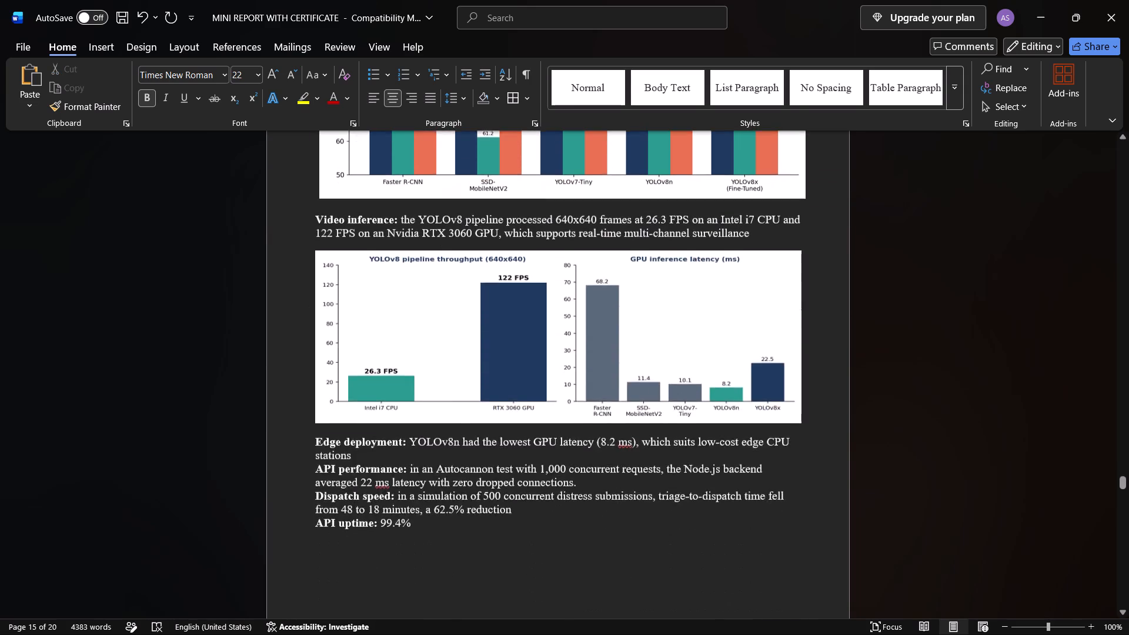
scroll(628, 268, down, 9)
scroll(604, 317, down, 10)
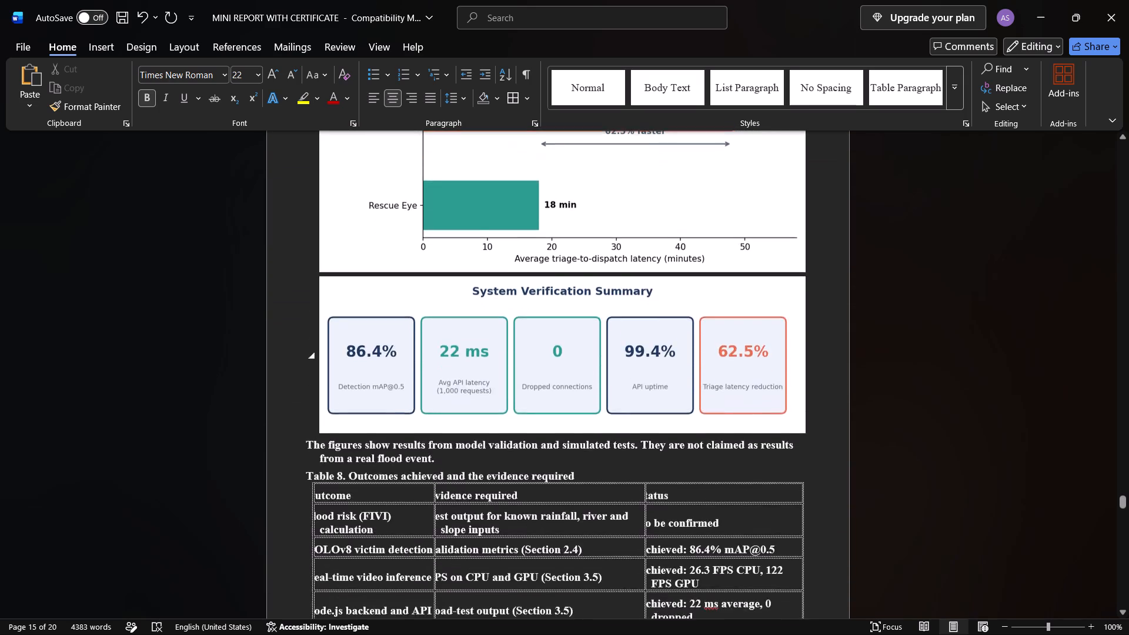
scroll(603, 317, down, 12)
scroll(603, 315, down, 11)
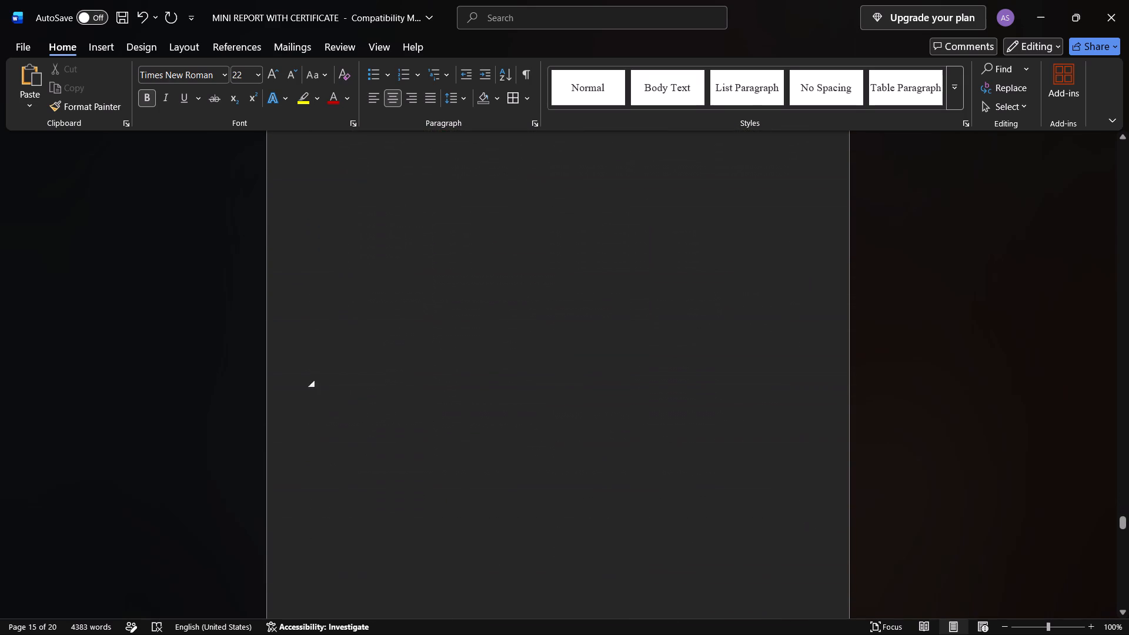
scroll(603, 315, down, 9)
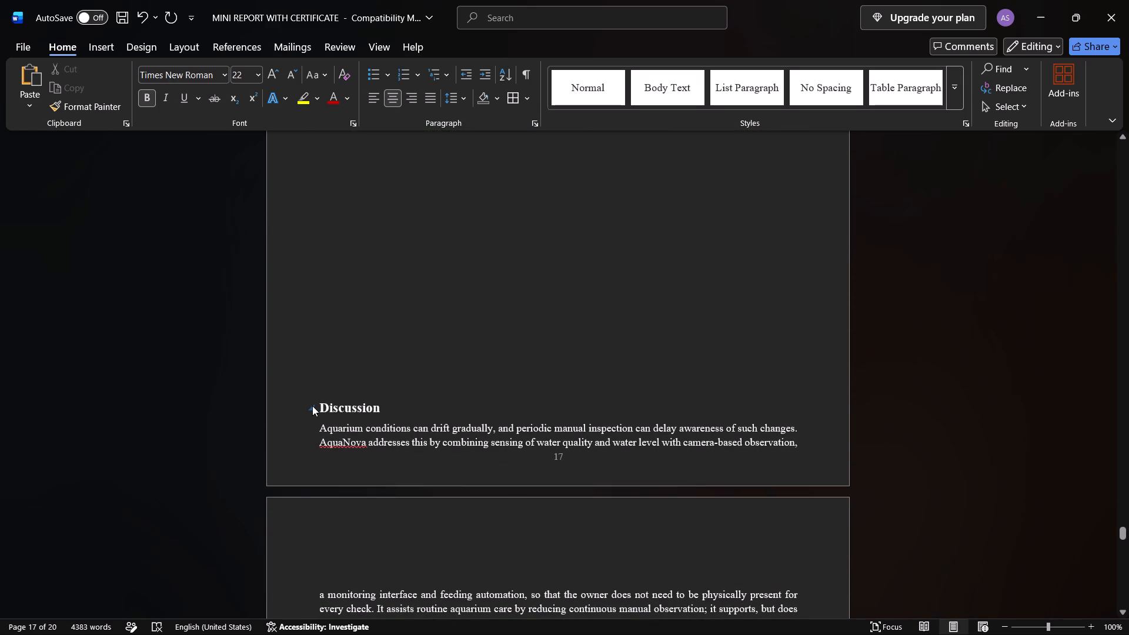
click(318, 406)
key(BackSpace)
key(BackSpace)
key(BackSpace)
key(BackSpace)
key(BackSpace)
key(BackSpace)
key(BackSpace)
key(BackSpace)
key(BackSpace)
key(BackSpace)
key(BackSpace)
key(BackSpace)
key(BackSpace)
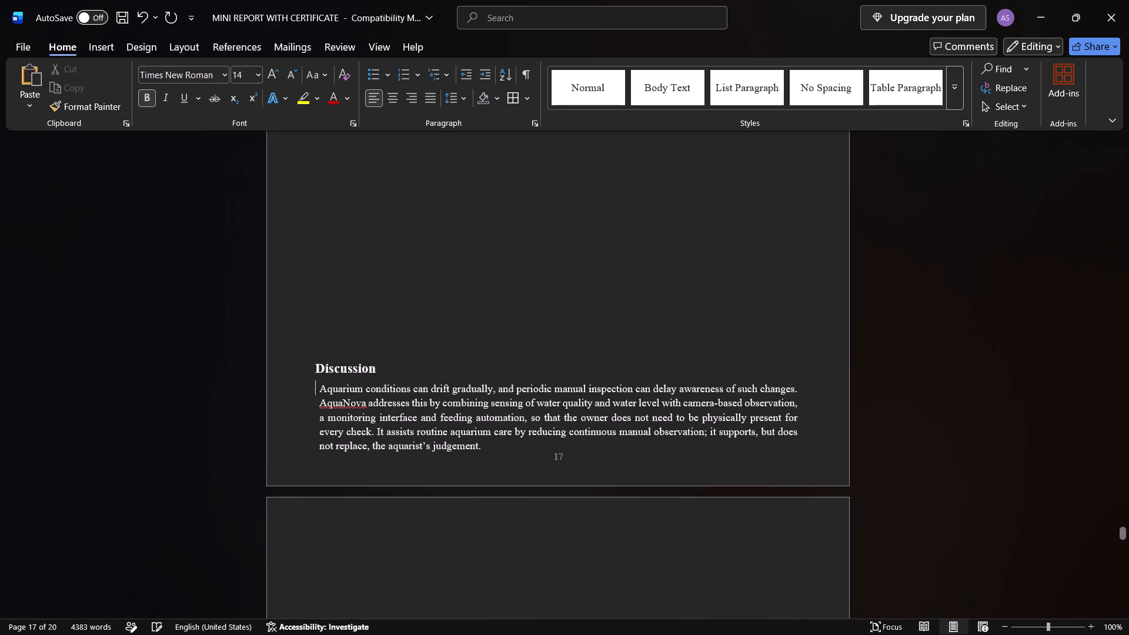
key(BackSpace)
key(BackSpace)
key(BackSpace)
key(BackSpace)
key(BackSpace)
key(BackSpace)
key(BackSpace)
key(BackSpace)
key(BackSpace)
key(BackSpace)
key(BackSpace)
key(BackSpace)
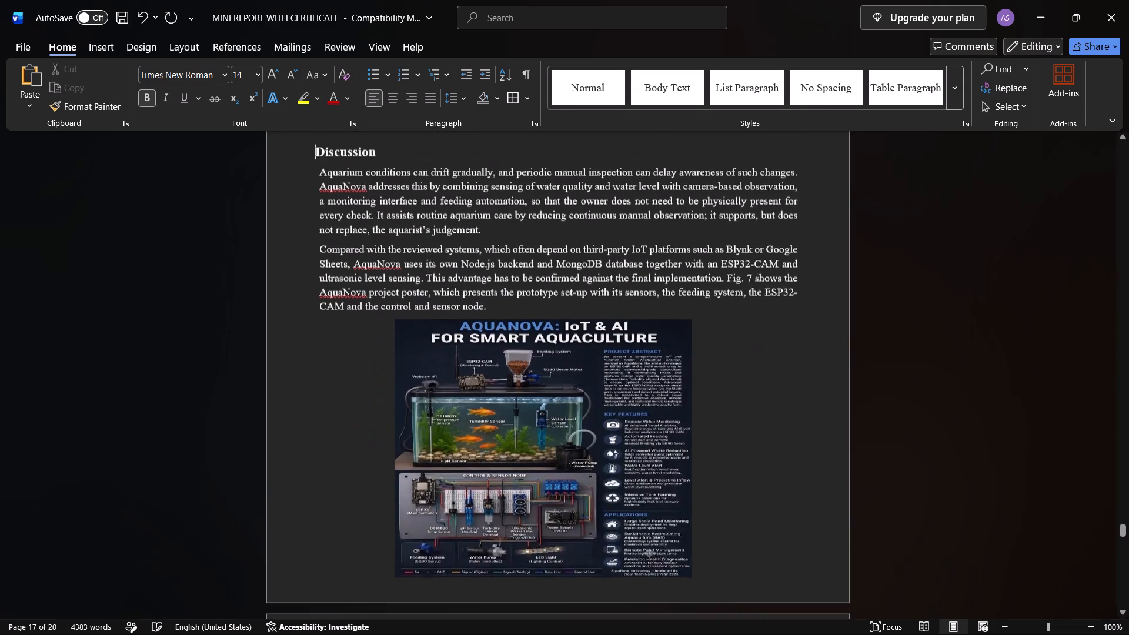
scroll(448, 410, up, 8)
key(BackSpace)
key(BackSpace)
key(BackSpace)
key(BackSpace)
key(BackSpace)
key(BackSpace)
key(BackSpace)
key(BackSpace)
key(BackSpace)
key(BackSpace)
key(BackSpace)
key(BackSpace)
key(BackSpace)
key(BackSpace)
key(BackSpace)
key(BackSpace)
key(BackSpace)
key(BackSpace)
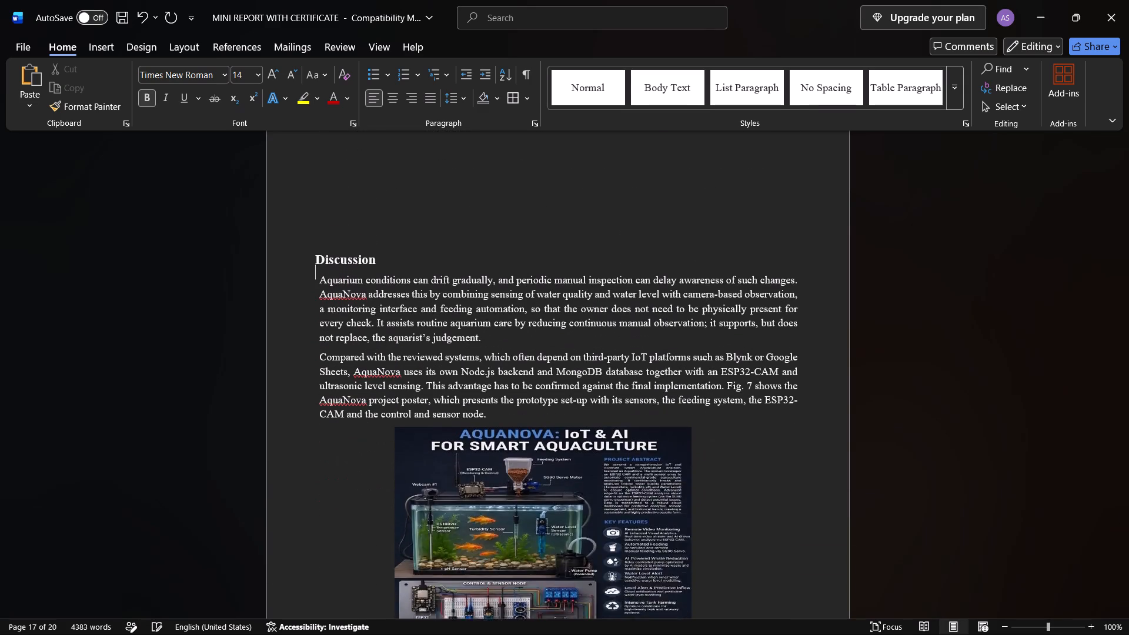
scroll(448, 410, up, 6)
key(BackSpace)
key(BackSpace)
key(BackSpace)
key(BackSpace)
key(BackSpace)
key(BackSpace)
key(BackSpace)
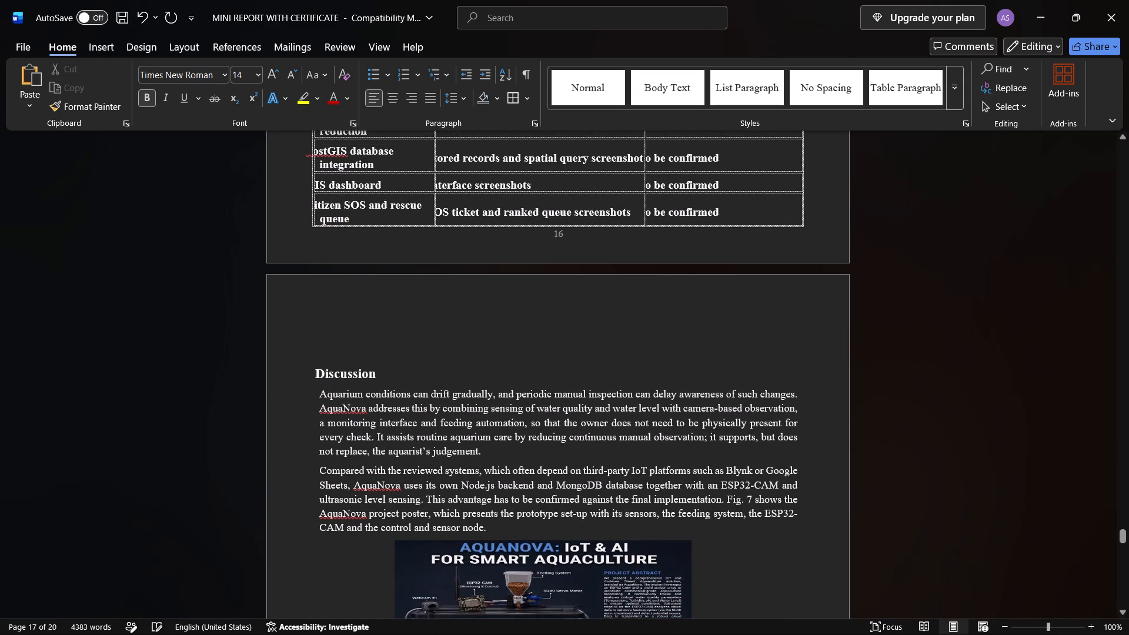
key(BackSpace)
key(BackSpace)
key(BackSpace)
key(BackSpace)
key(BackSpace)
Center the Discussion heading and set its font size to 22.
drag(384, 370, 336, 367)
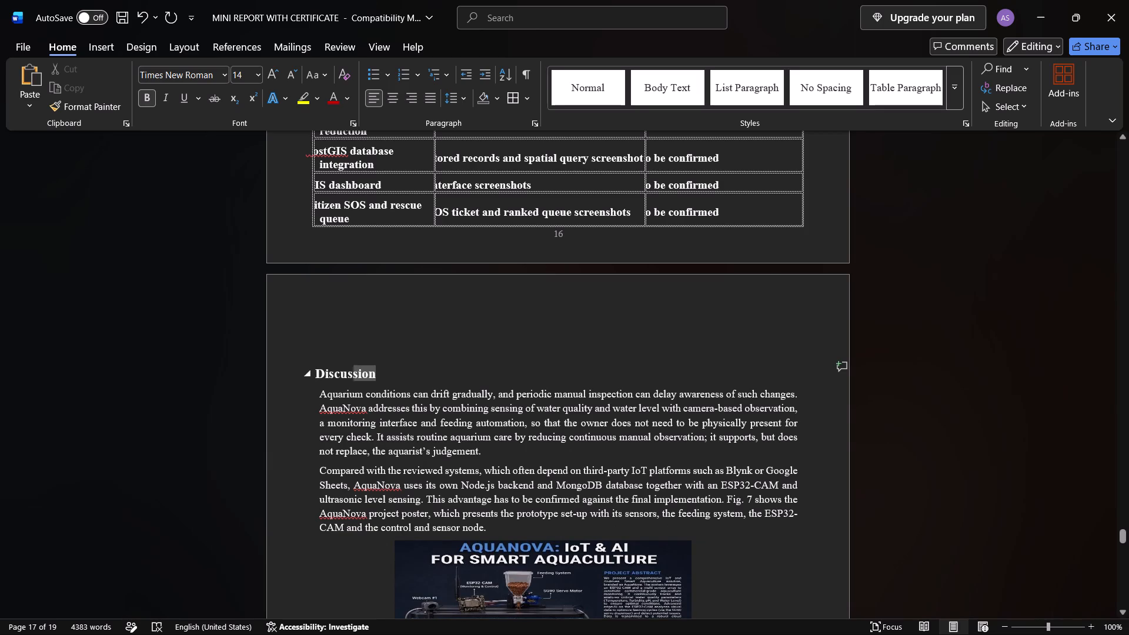
drag(336, 367, 309, 367)
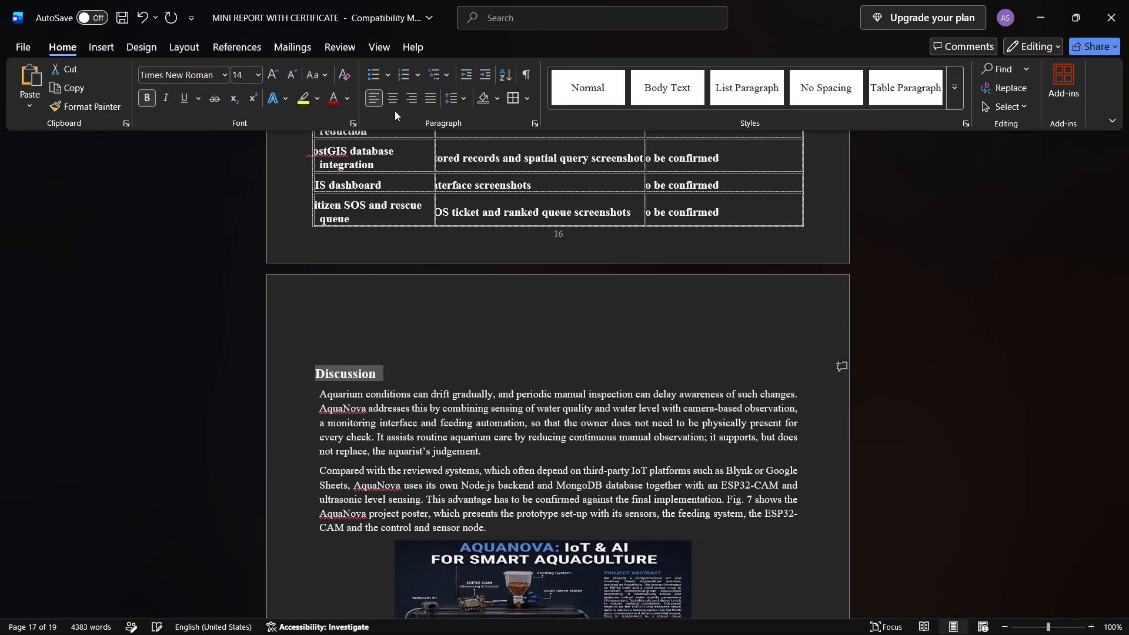
click(395, 97)
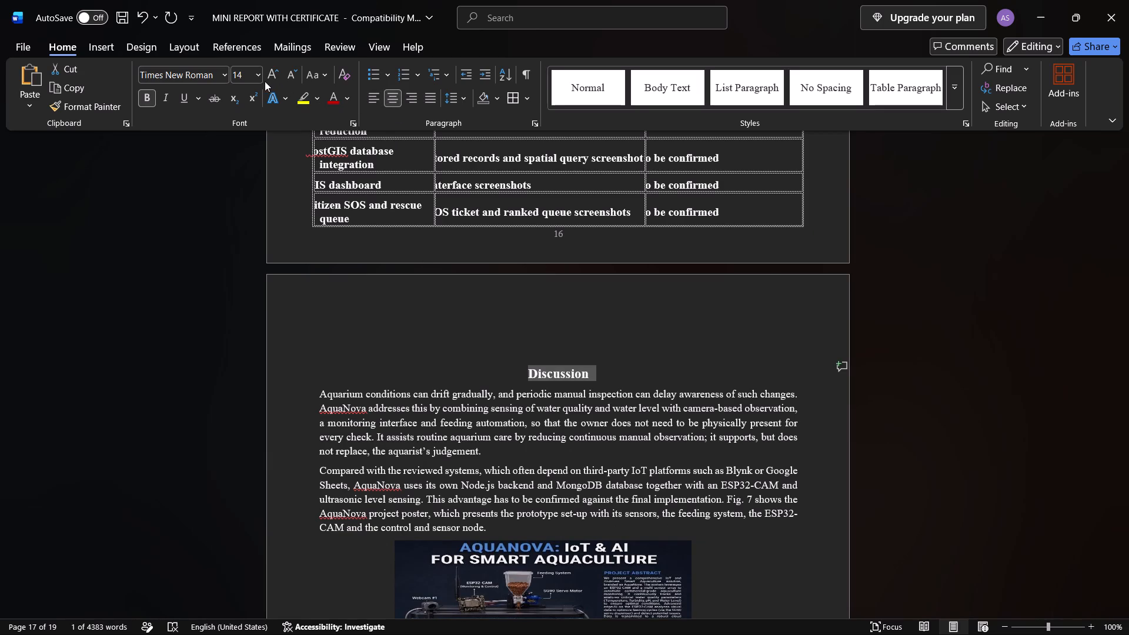
click(257, 78)
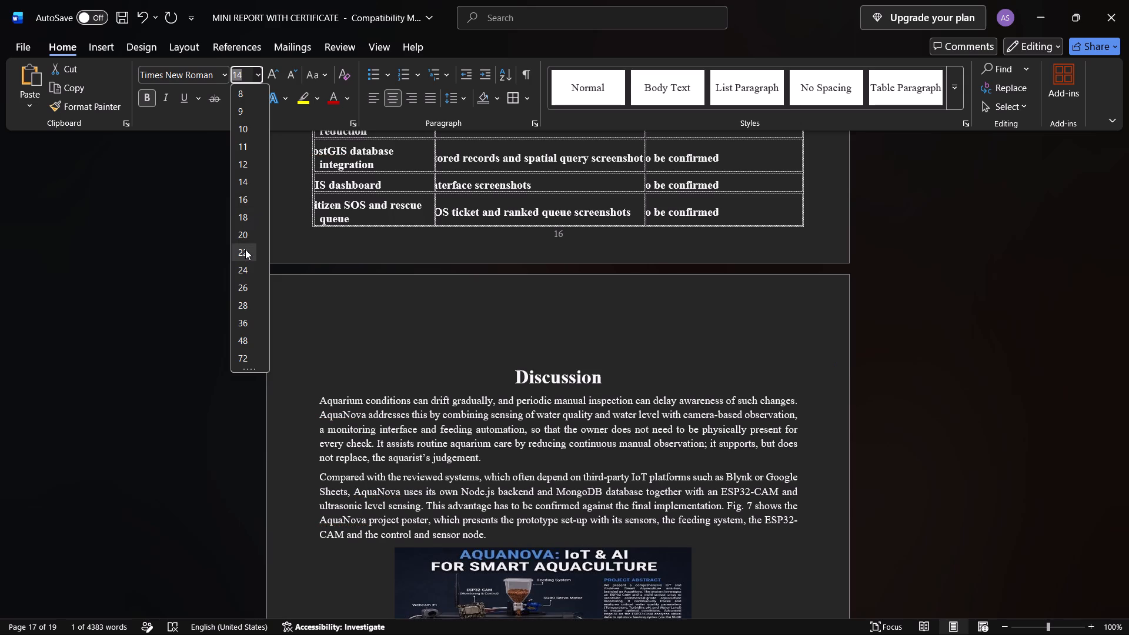
click(245, 249)
click(449, 357)
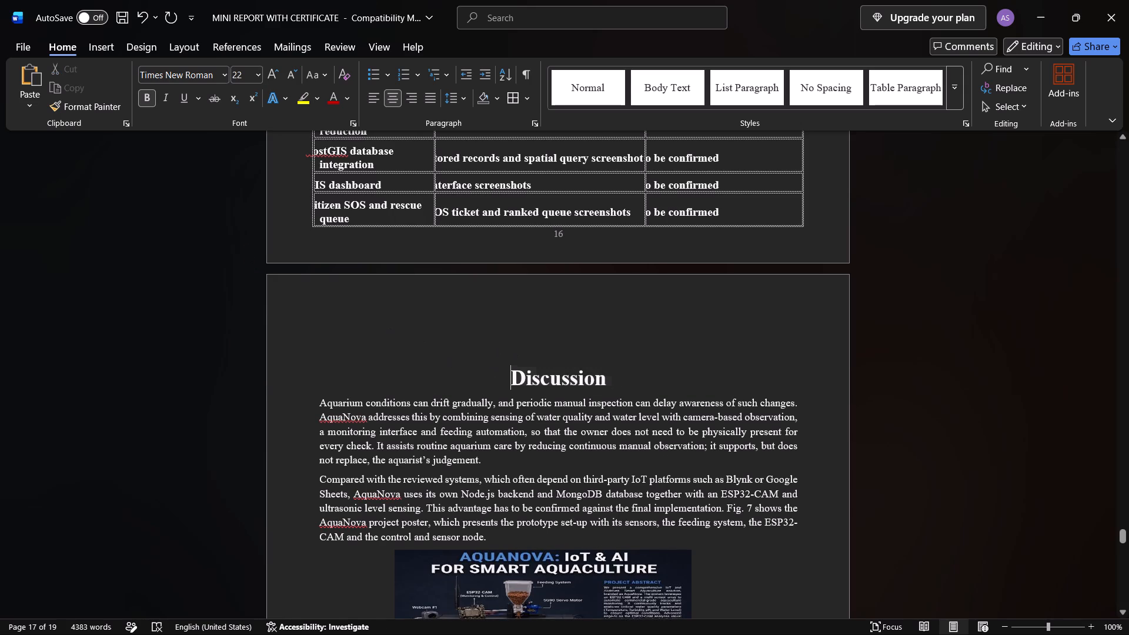
Copy the AquaNova Discussion body, from the "Aquarium conditions" paragraph through the Feasibility Study's Maintenance bullet, including the poster image.
scroll(448, 357, down, 17)
scroll(448, 357, down, 7)
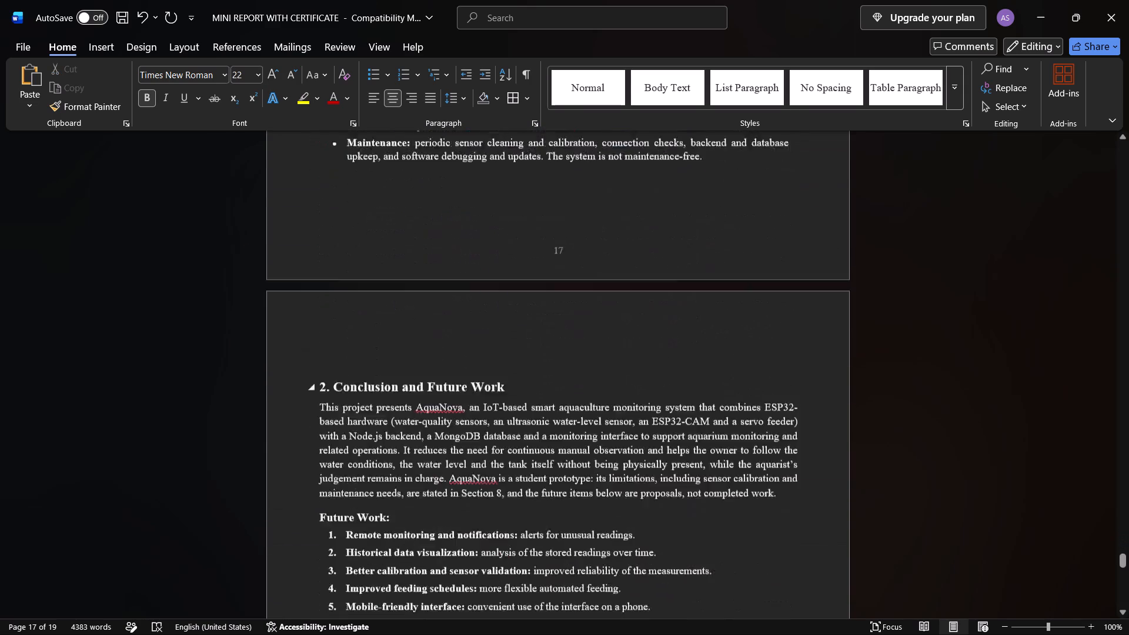
scroll(448, 357, down, 4)
scroll(448, 357, up, 11)
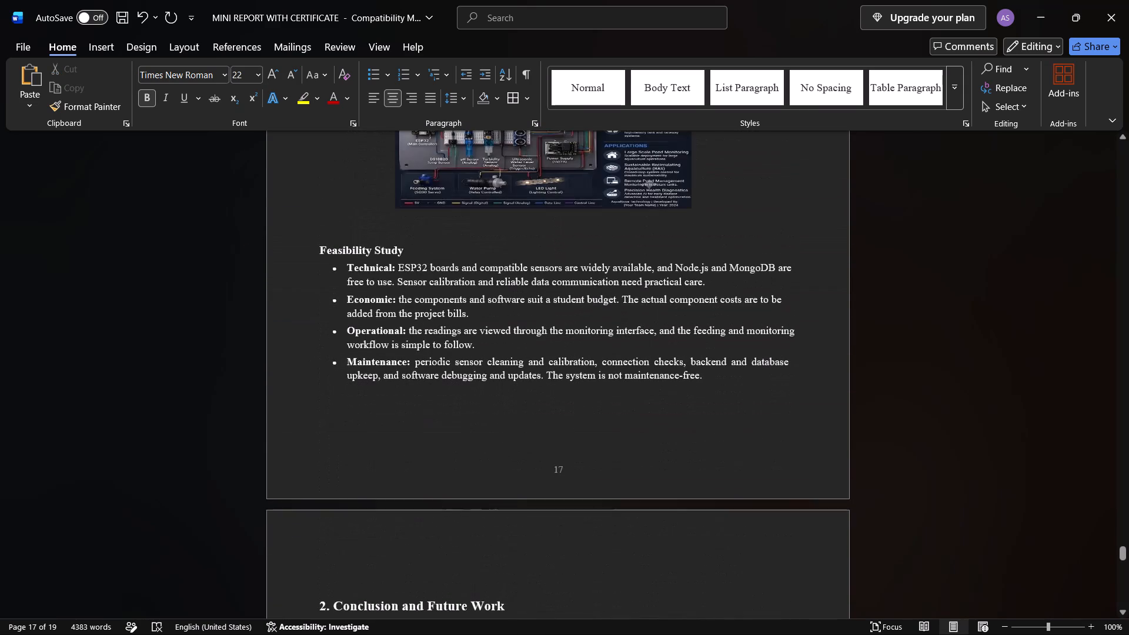
drag(703, 392, 329, 135)
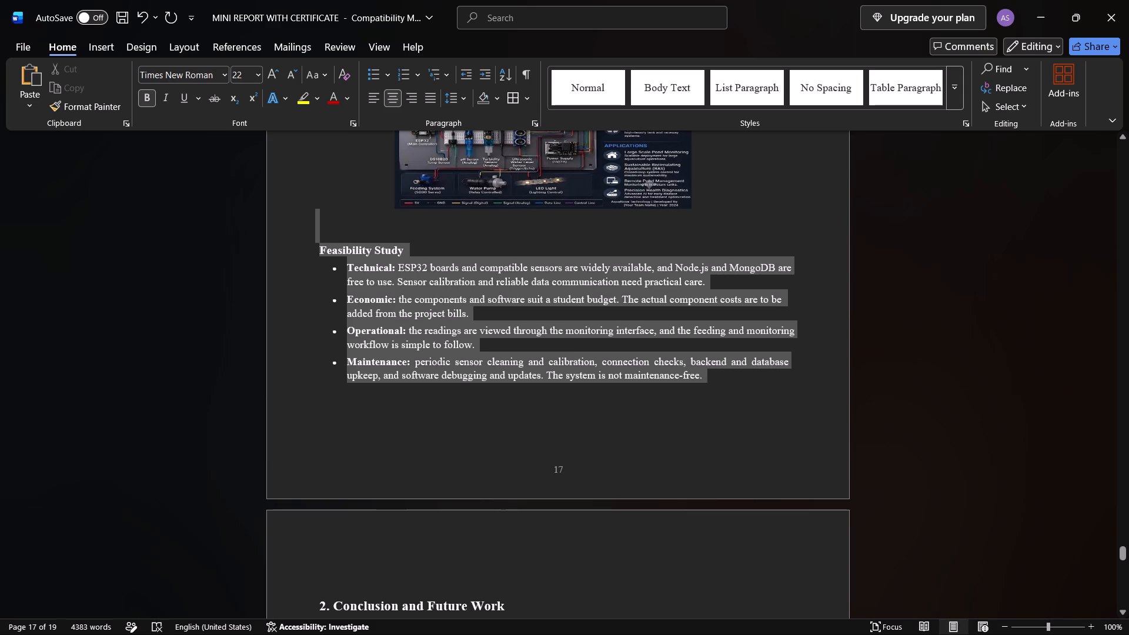
drag(329, 135, 332, 122)
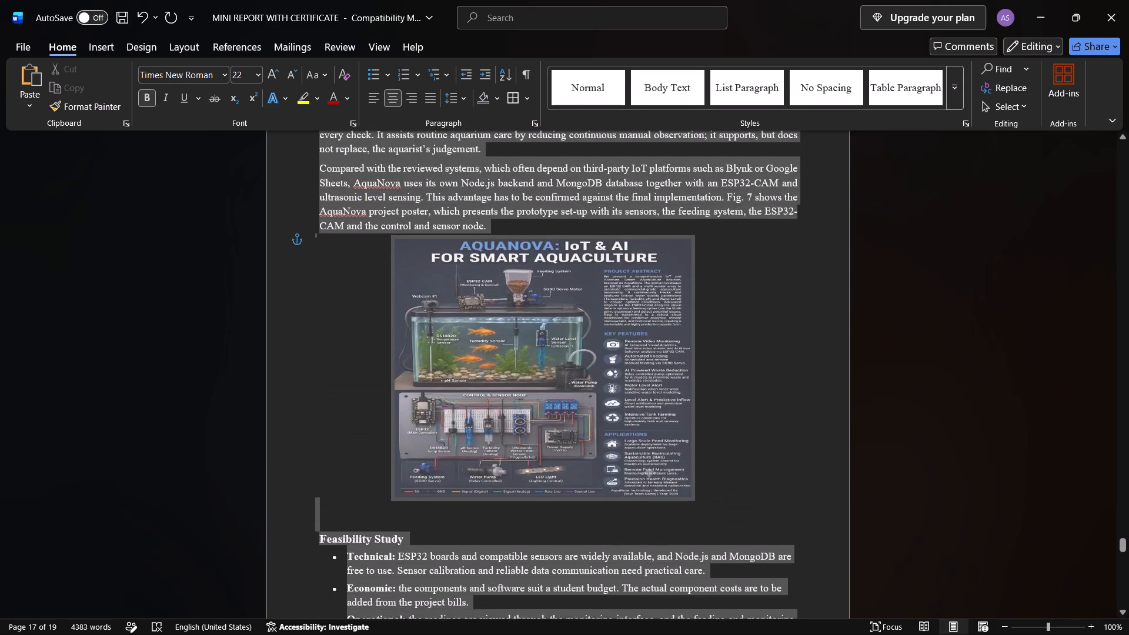
drag(332, 122, 322, 223)
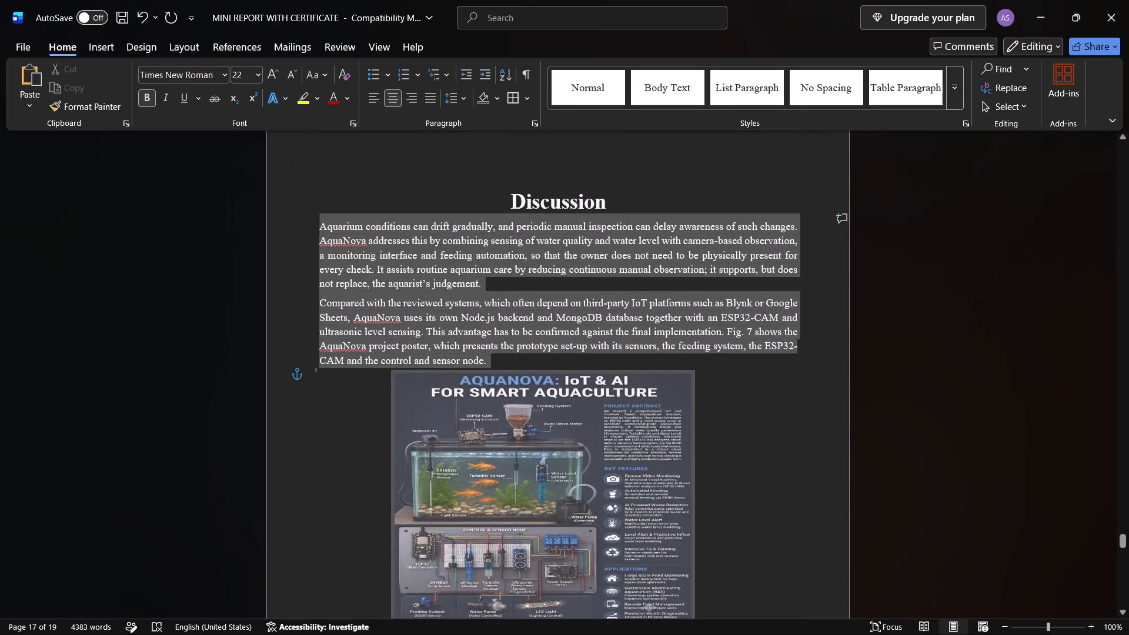
drag(322, 223, 318, 226)
key(ctrl+c)
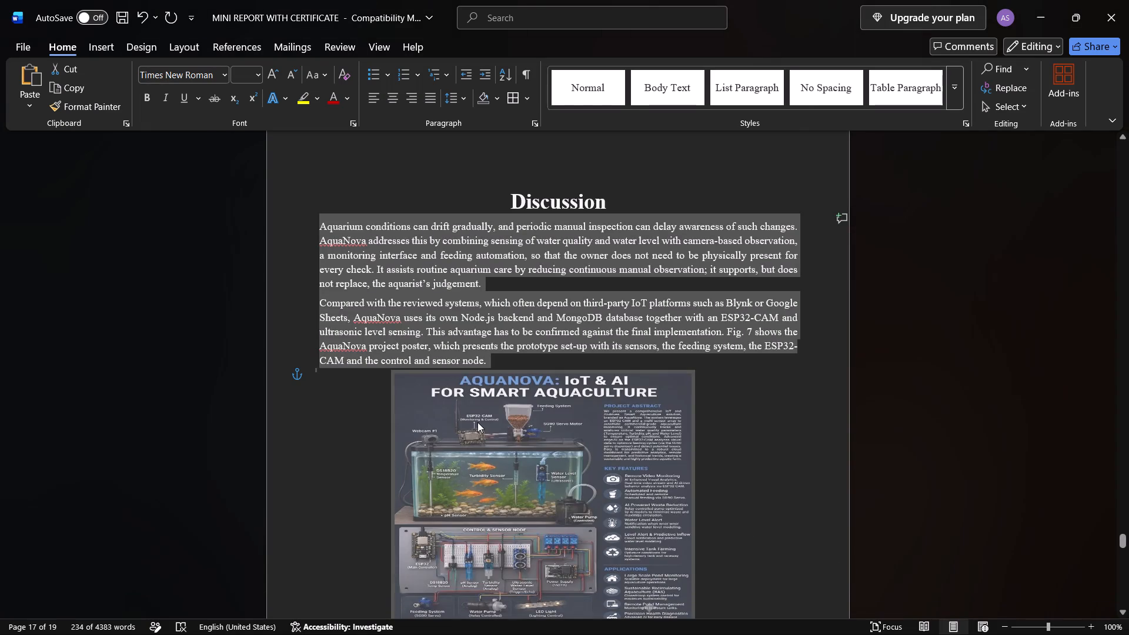
key(ctrl+v)
Set the pasted Discussion text, from "Flood warnings" through the Risks bullet, to font size 12.
scroll(470, 417, down, 3)
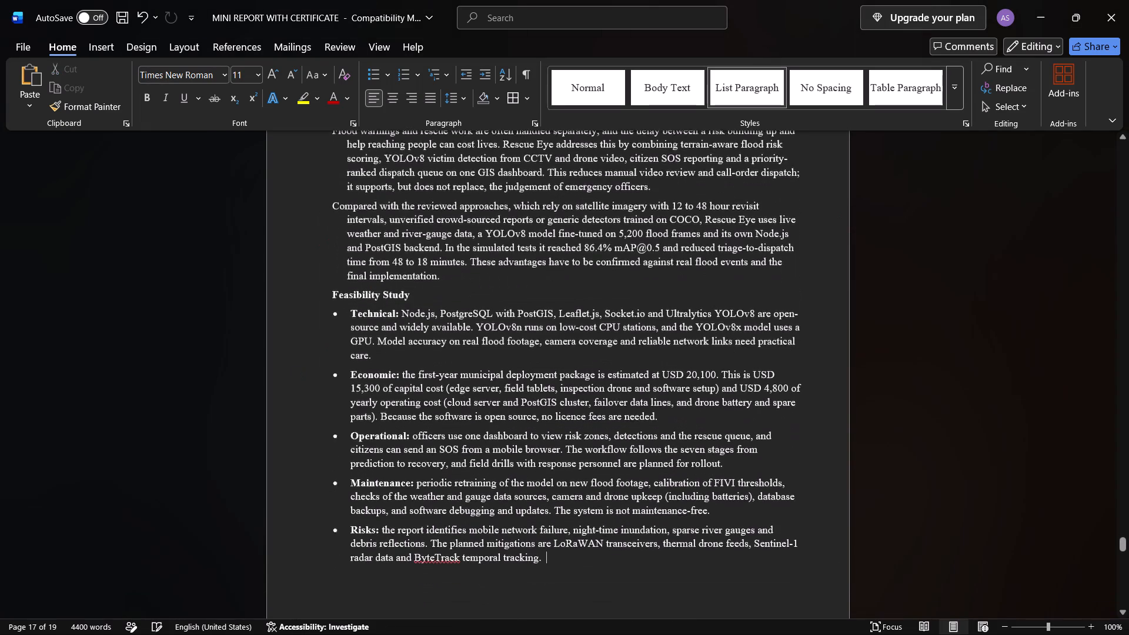
scroll(470, 417, down, 1)
drag(549, 452, 392, 214)
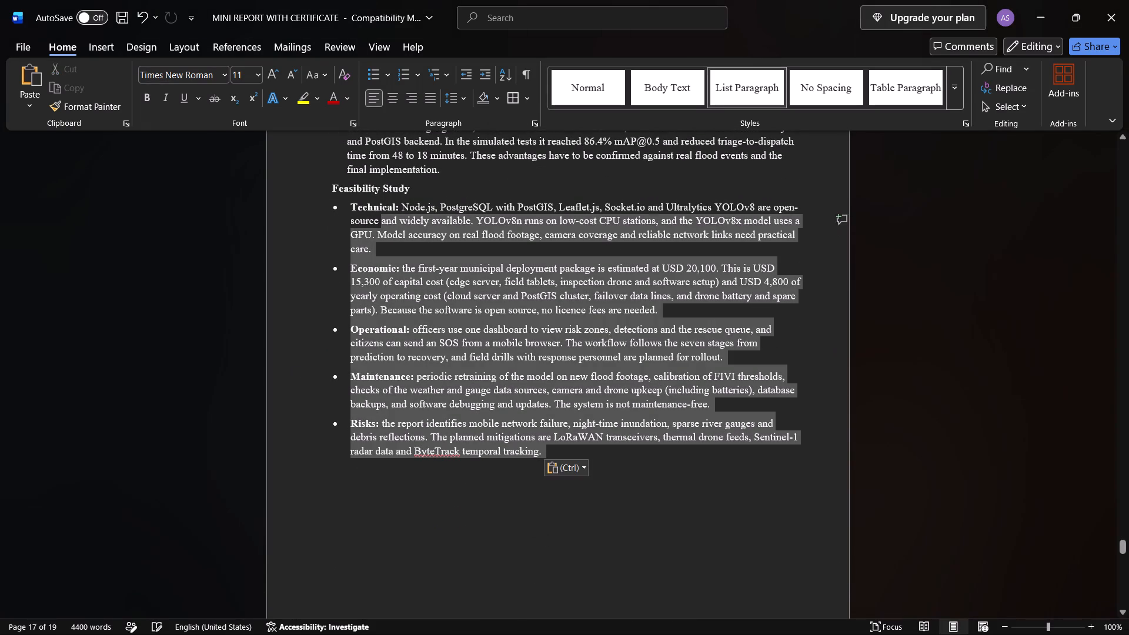
drag(392, 214, 365, 127)
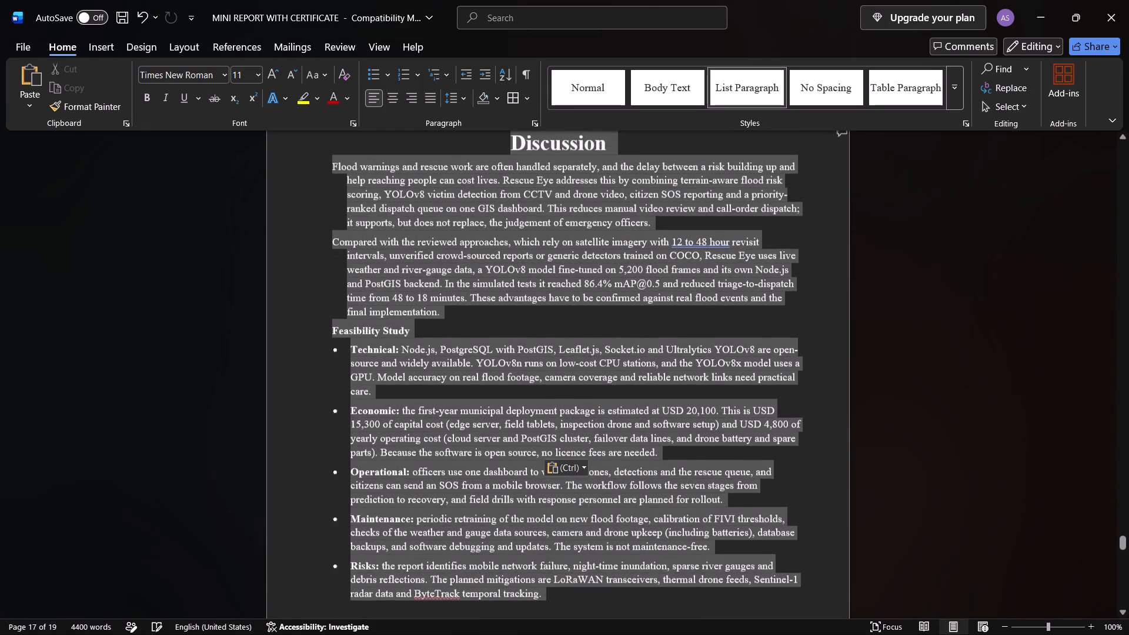
drag(365, 127, 329, 220)
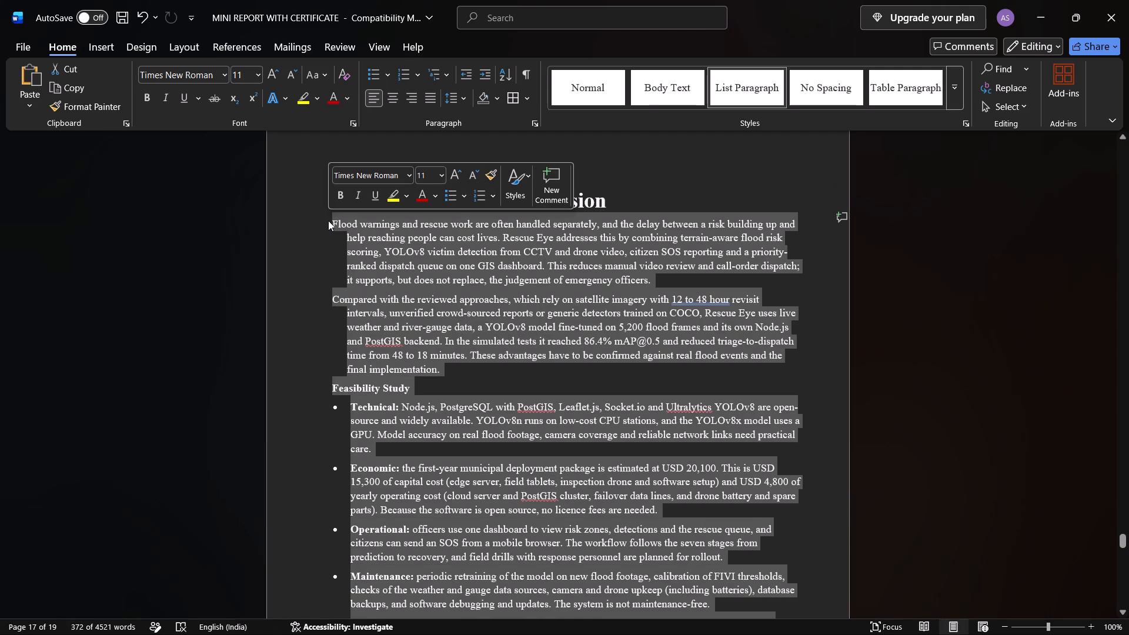
click(442, 178)
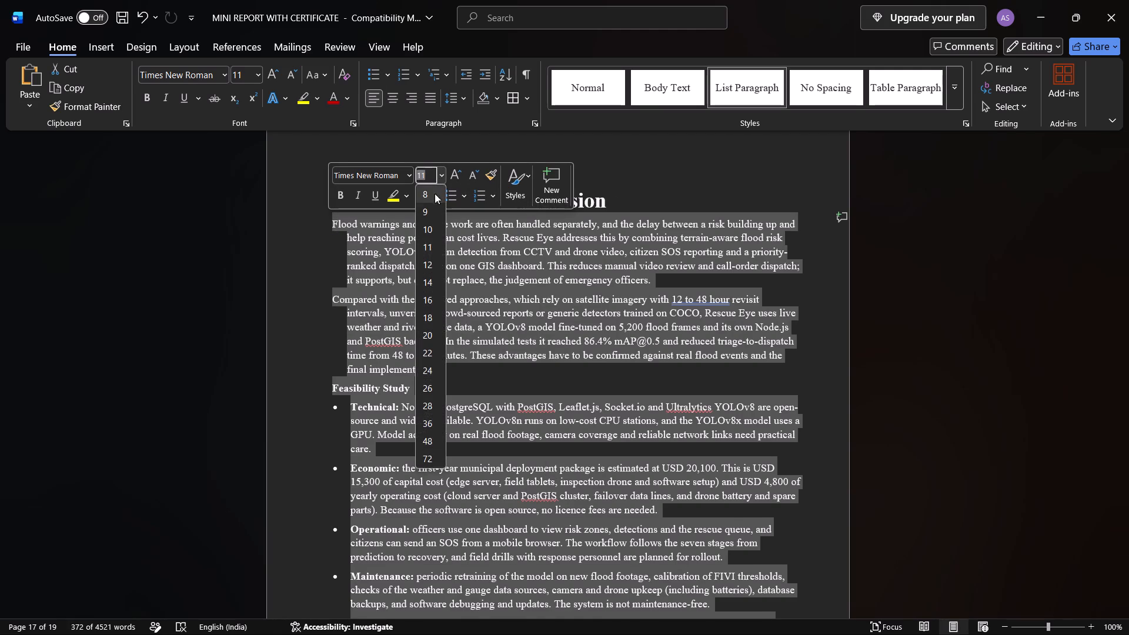
click(430, 260)
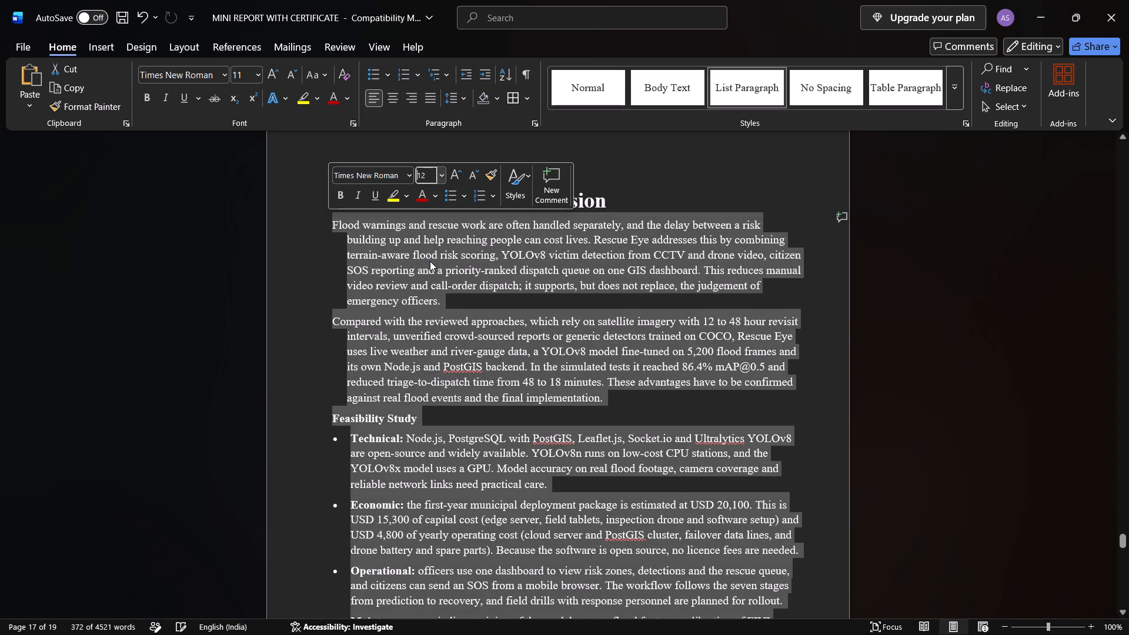
Set the Feasibility Study subheading to font size 16.
click(459, 411)
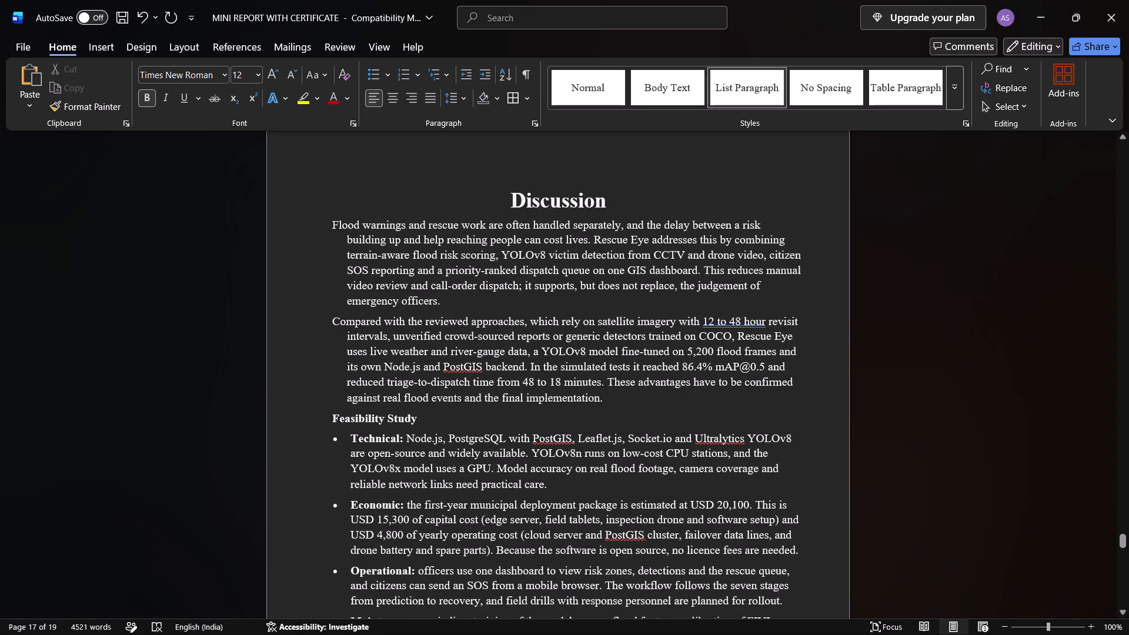
drag(433, 419, 343, 423)
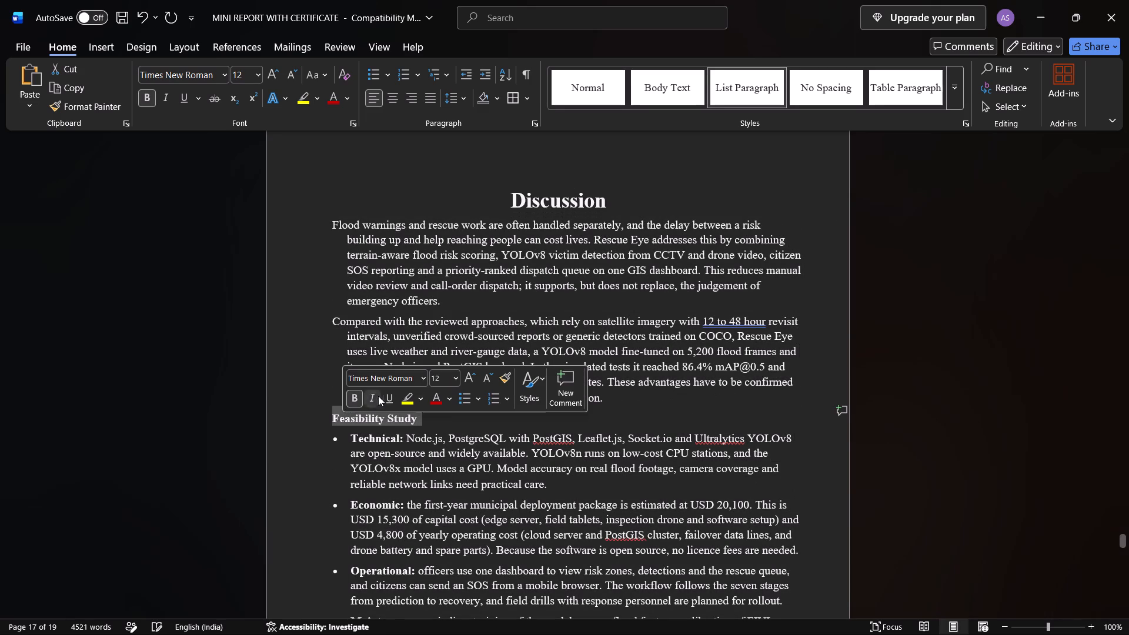
click(454, 379)
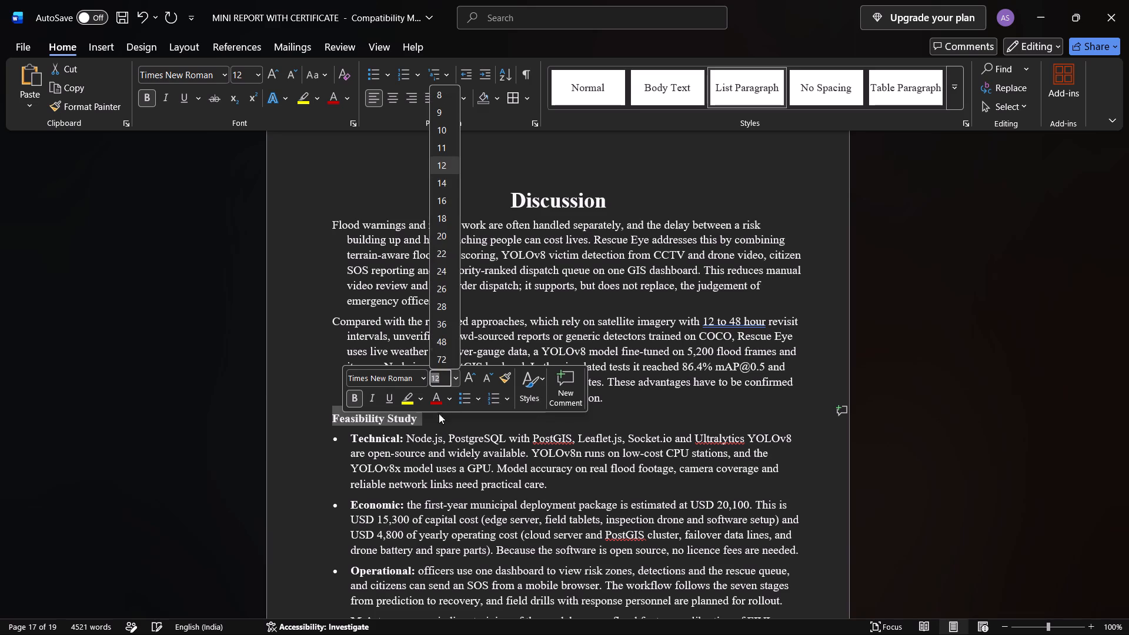
click(444, 203)
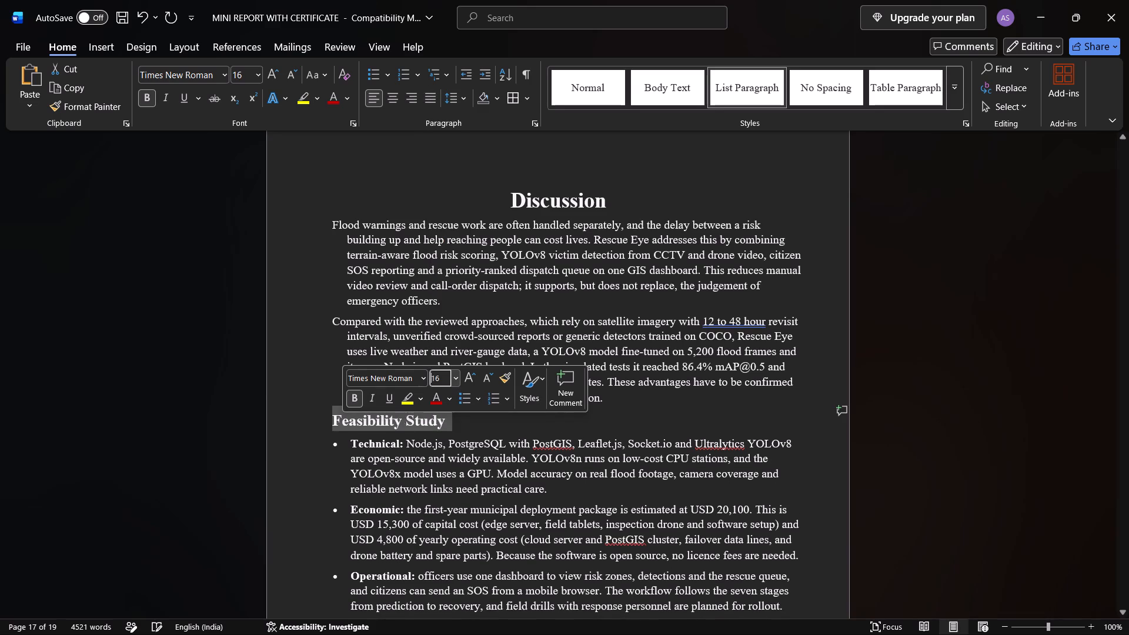
click(460, 425)
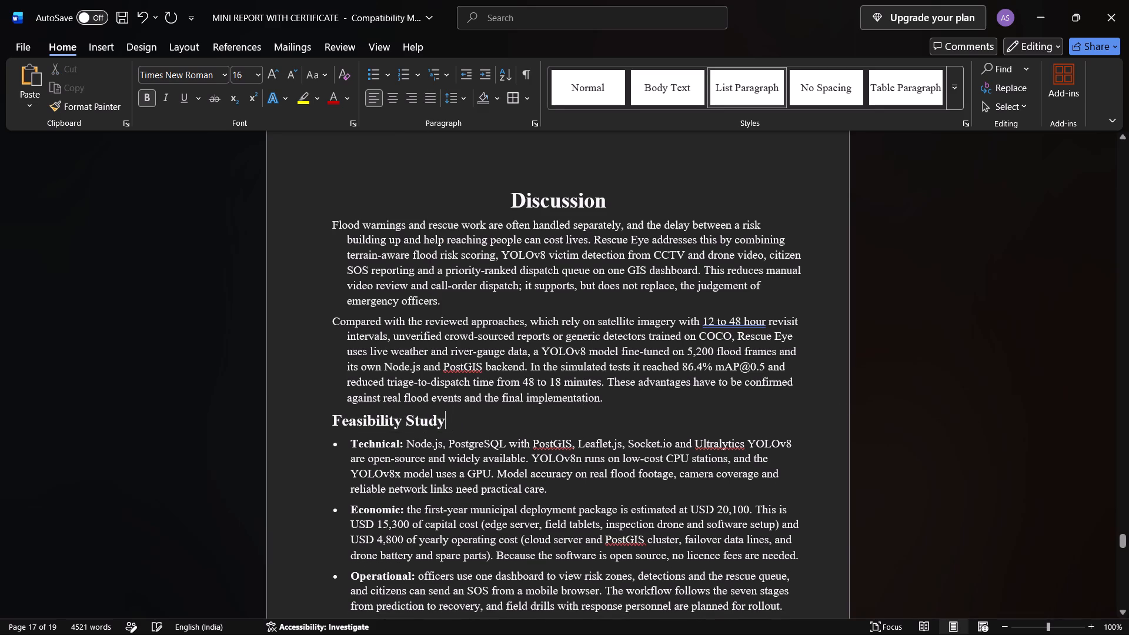
Set the Technical, Economic and Operational labels in the Feasibility Study bullets to font size 16.
drag(404, 444, 354, 442)
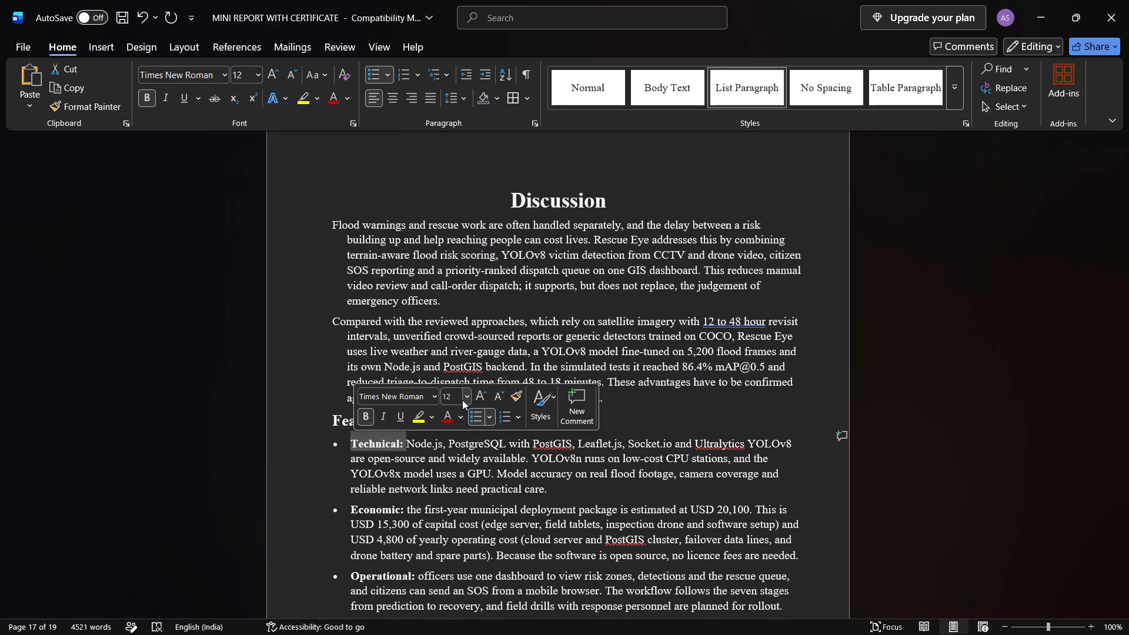
click(462, 400)
click(463, 223)
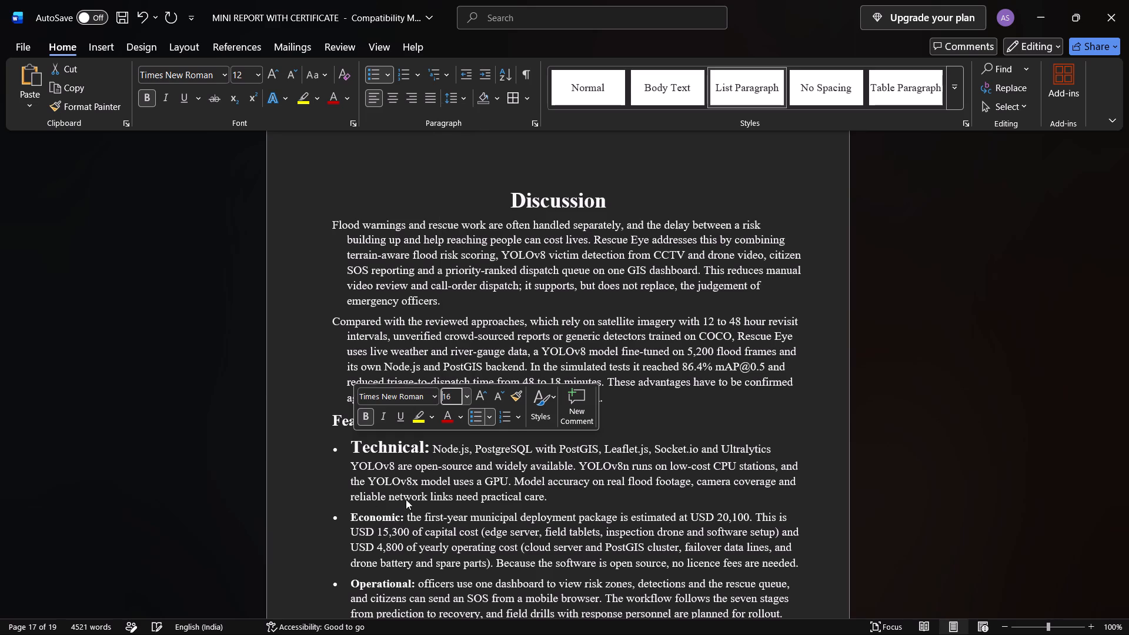
click(405, 518)
drag(405, 516, 363, 514)
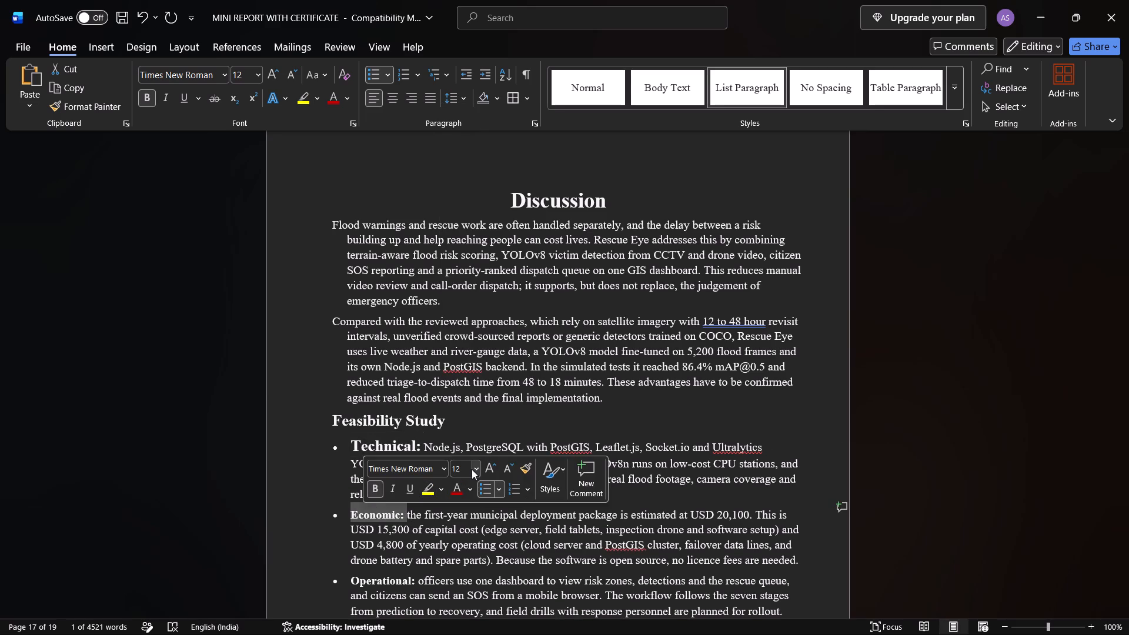
click(474, 471)
click(470, 292)
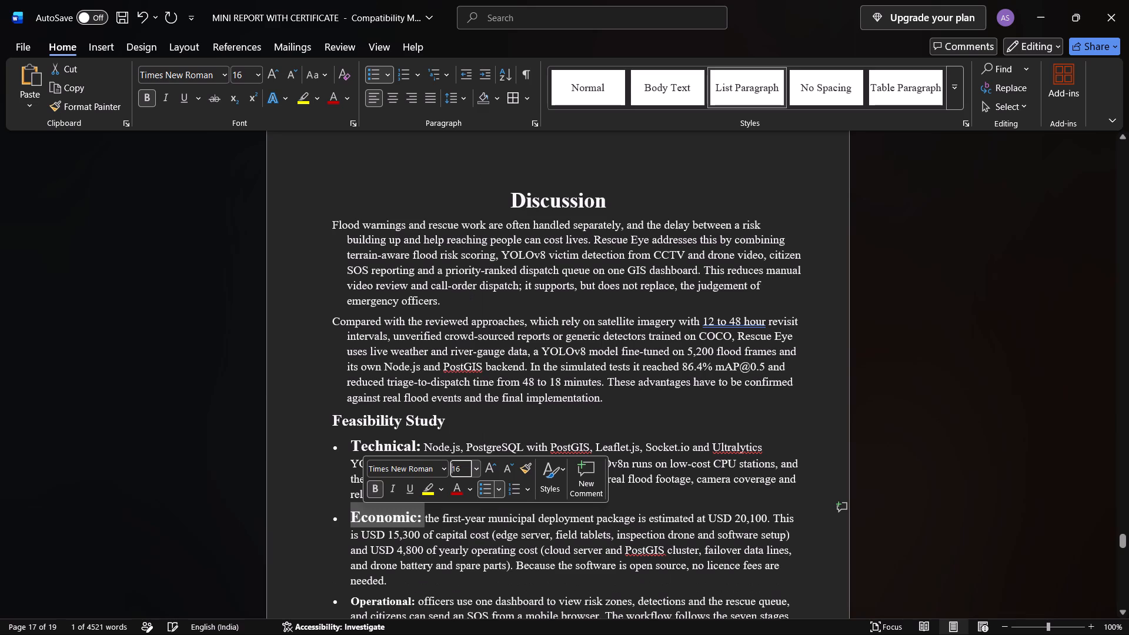
scroll(393, 544, down, 2)
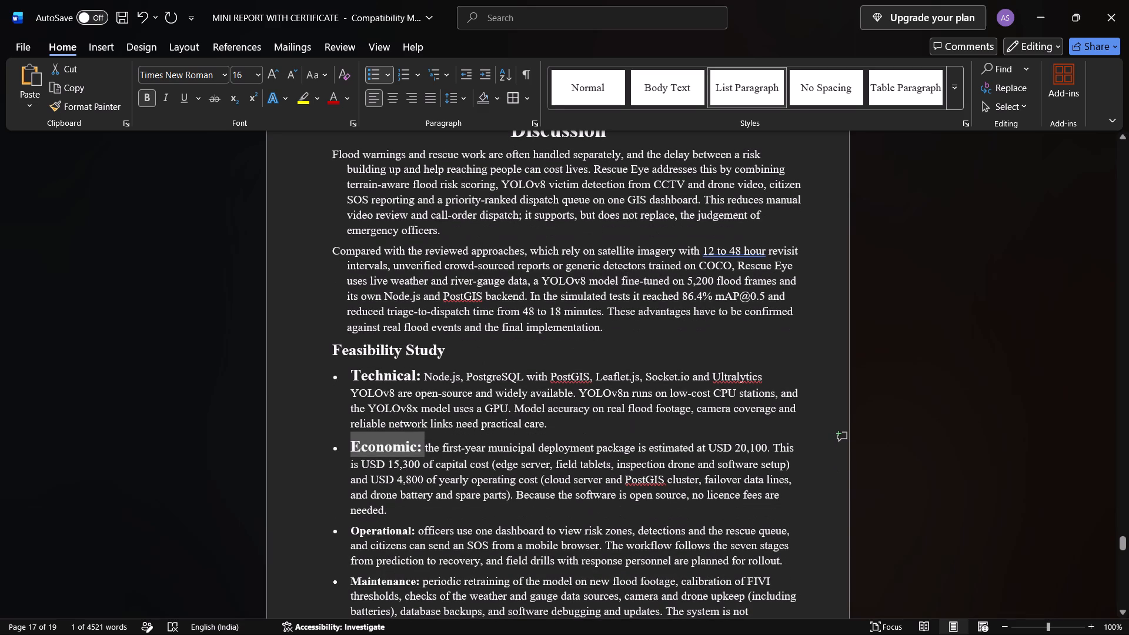
drag(414, 530, 379, 536)
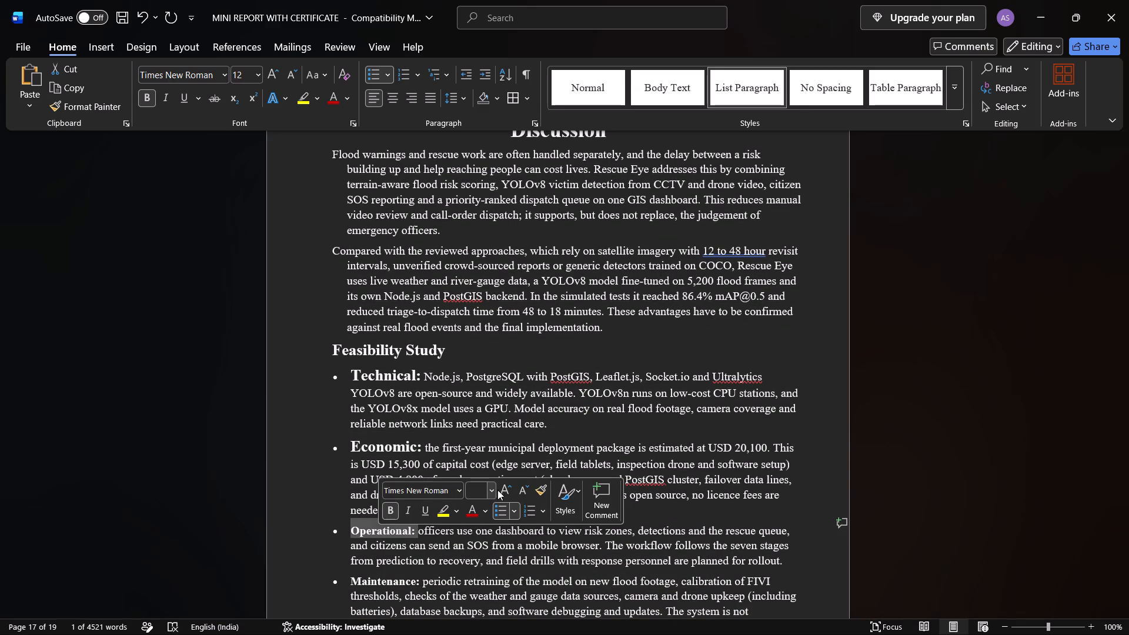
click(492, 490)
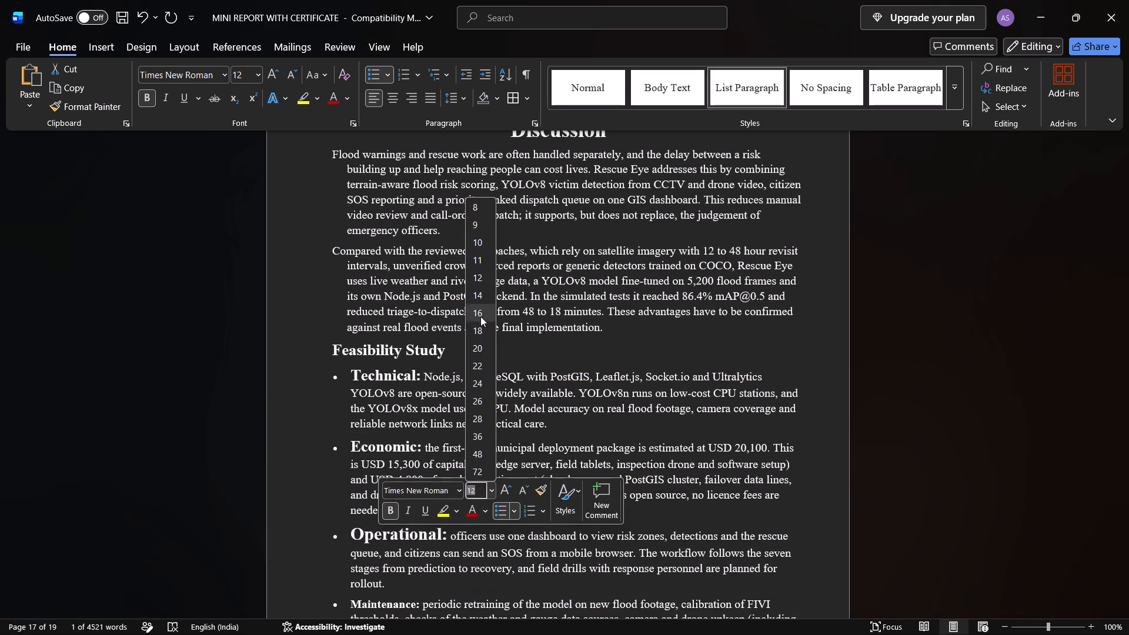
click(480, 316)
Set the Maintenance and Risks labels in the Feasibility Study bullets to font size 16.
scroll(402, 573, down, 3)
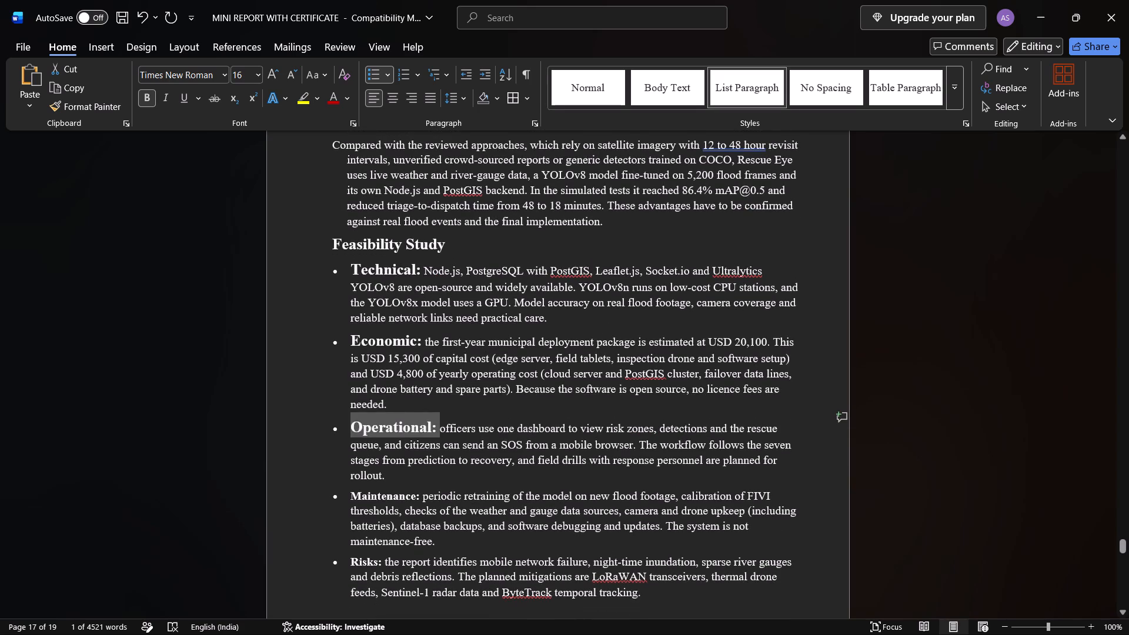
drag(420, 500, 365, 504)
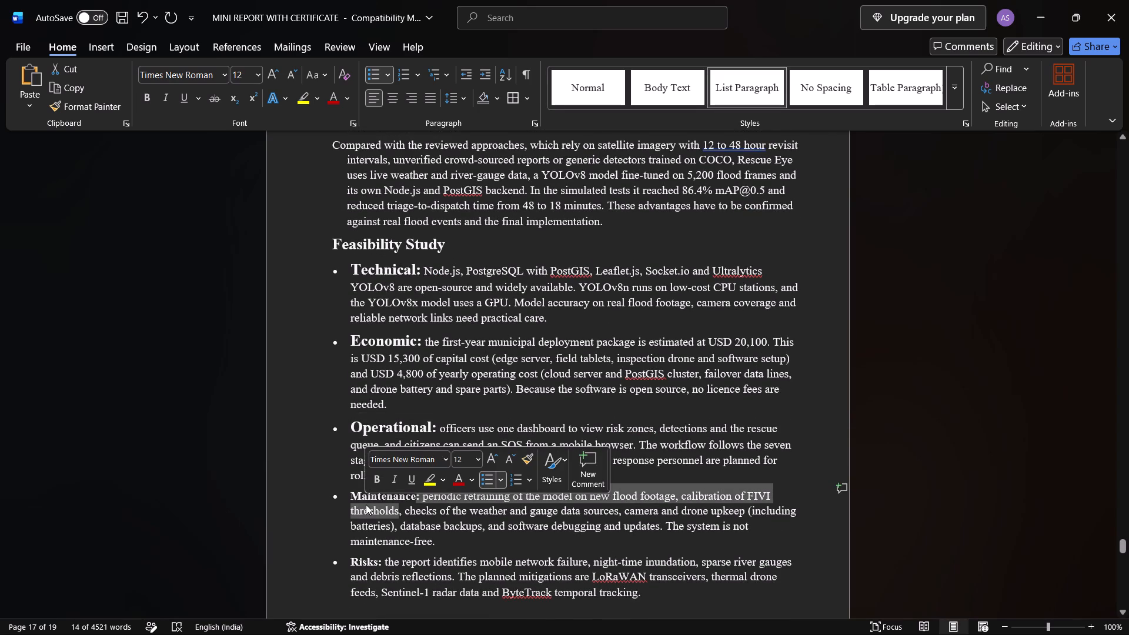
click(421, 497)
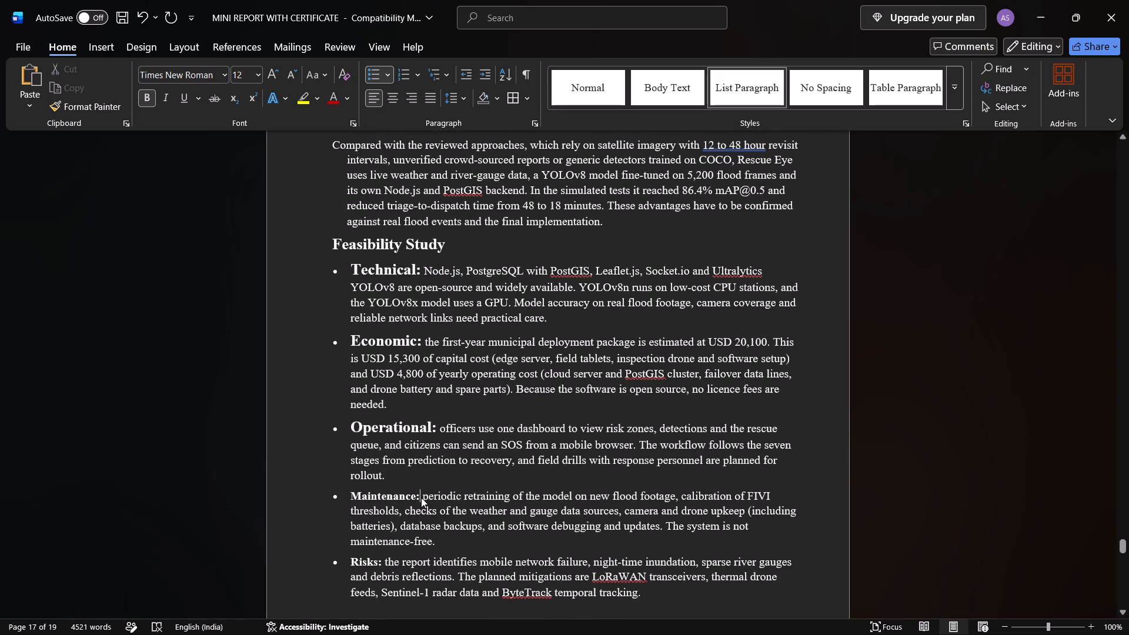
drag(421, 497, 376, 498)
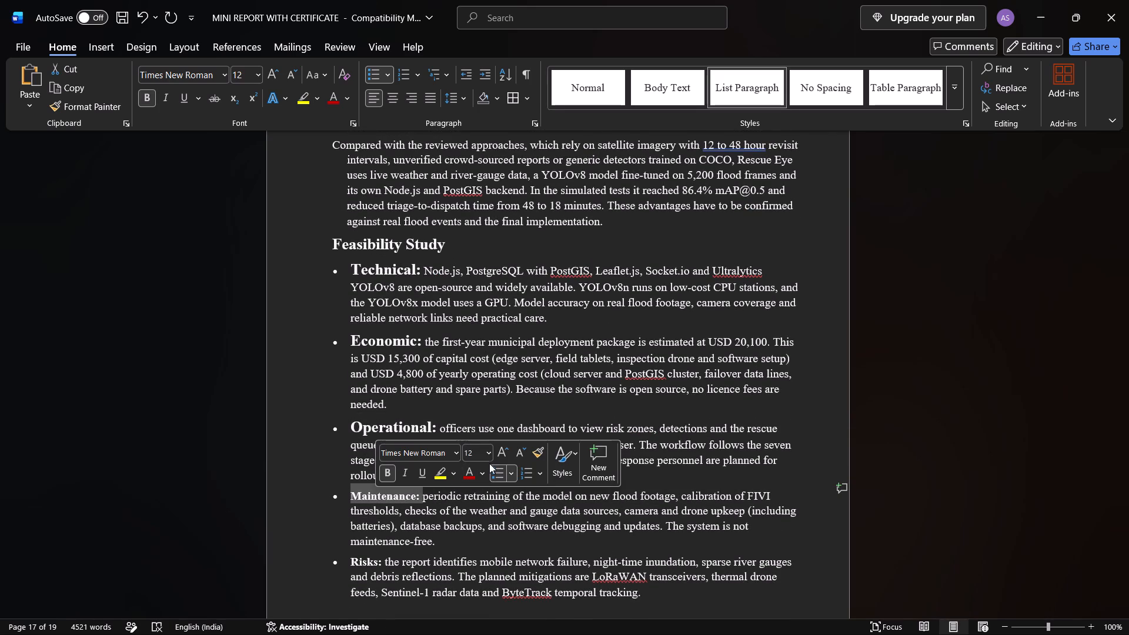
click(491, 456)
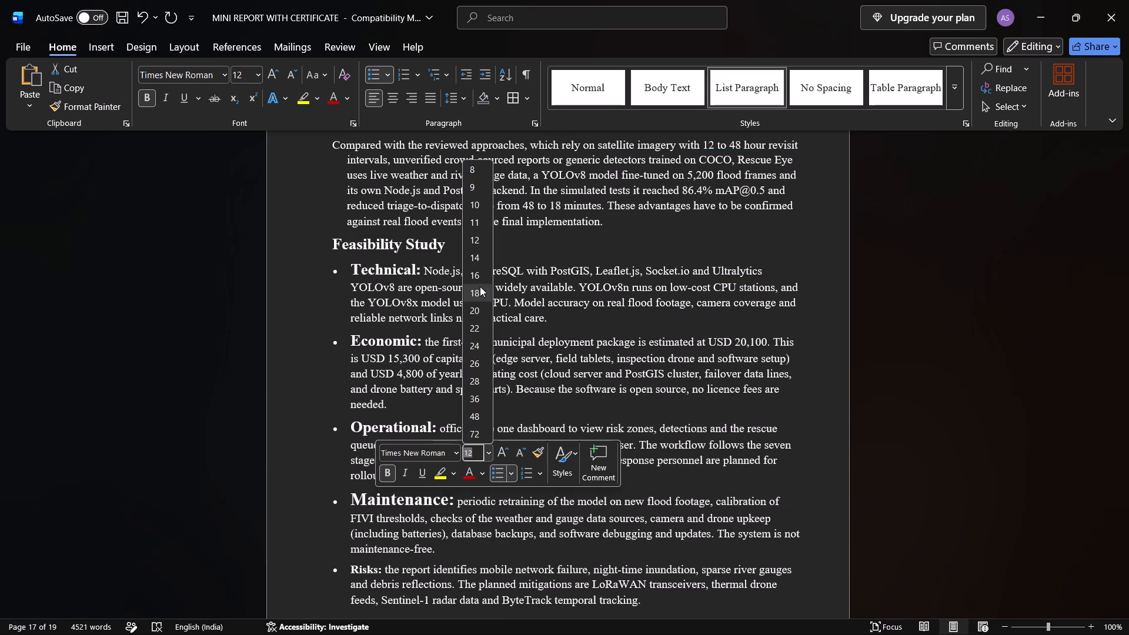
click(481, 280)
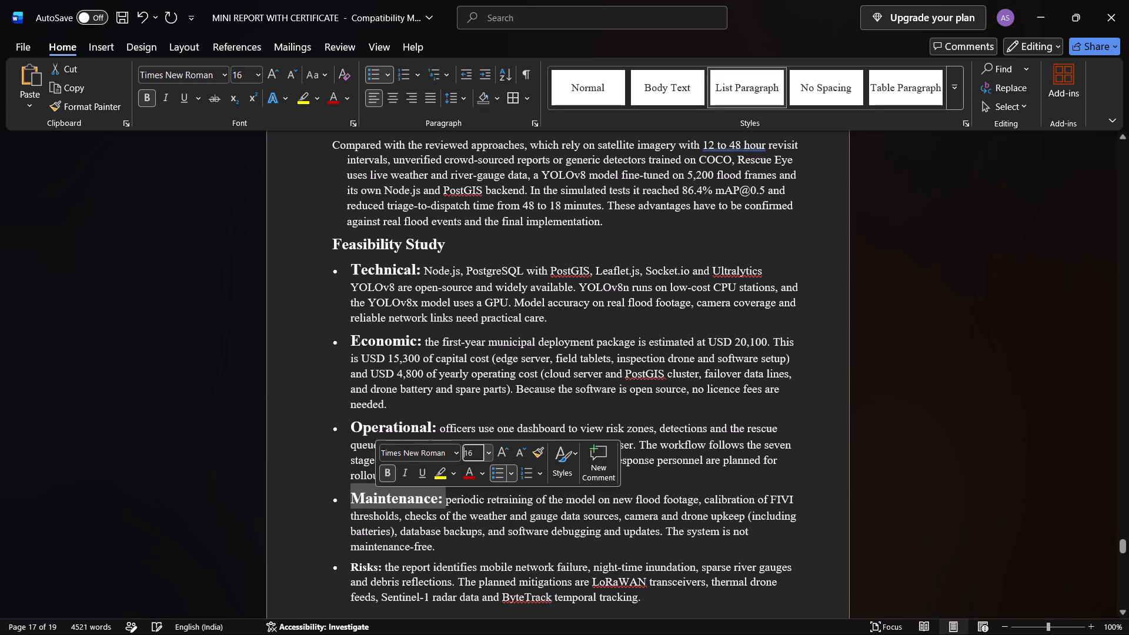
drag(382, 568, 355, 565)
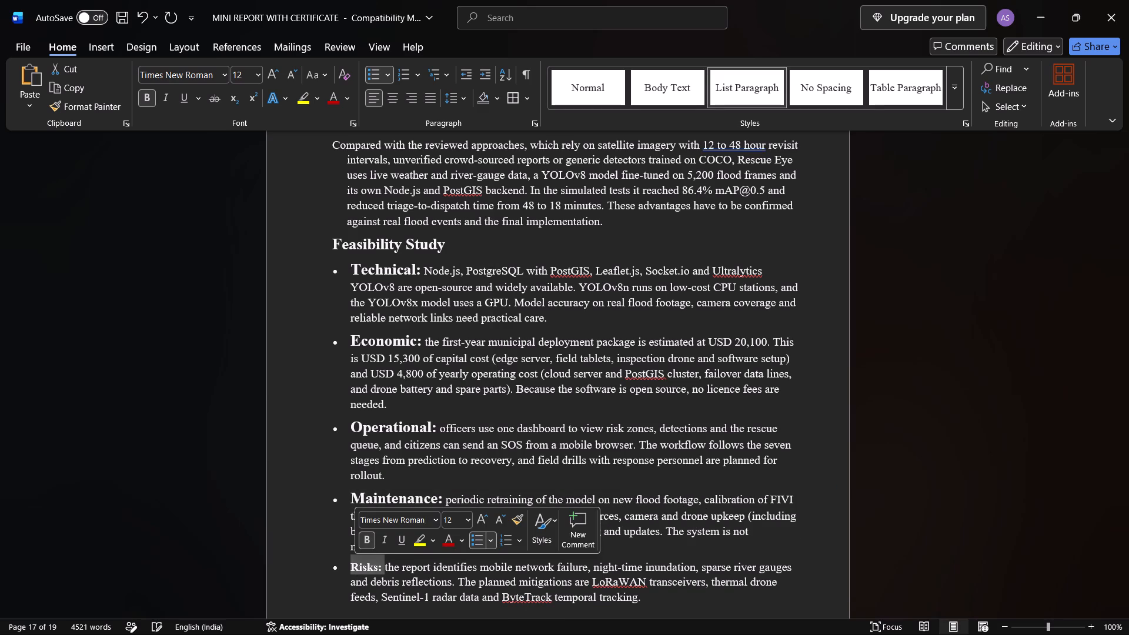
drag(465, 520, 470, 515)
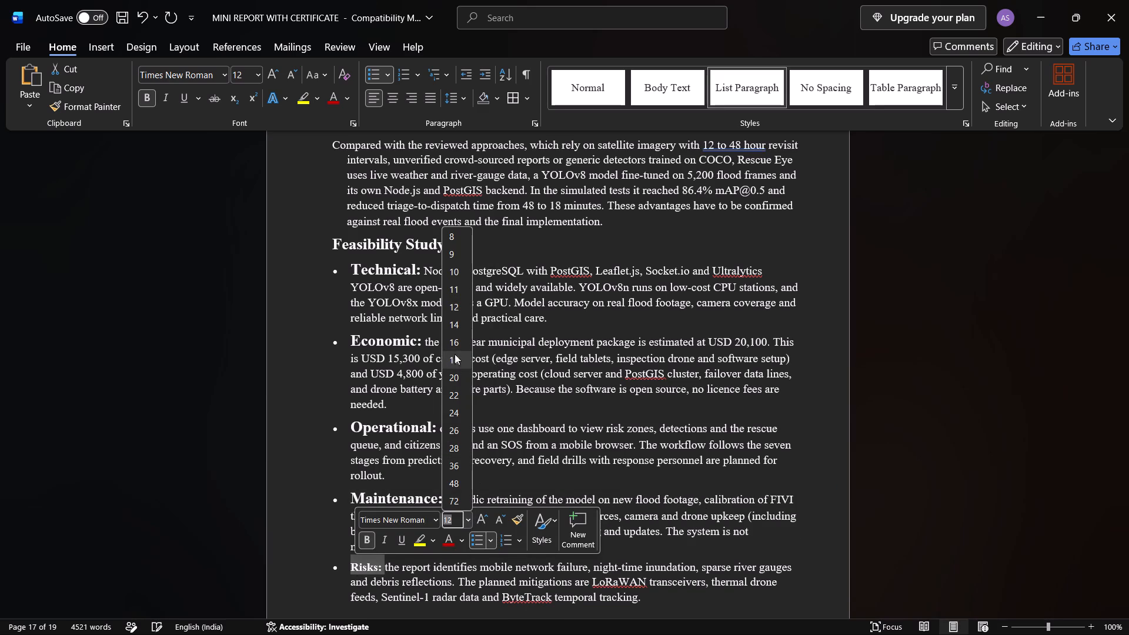
click(458, 343)
click(392, 479)
Remove the automatic numbering from the Conclusion and Future Work heading.
scroll(392, 480, up, 2)
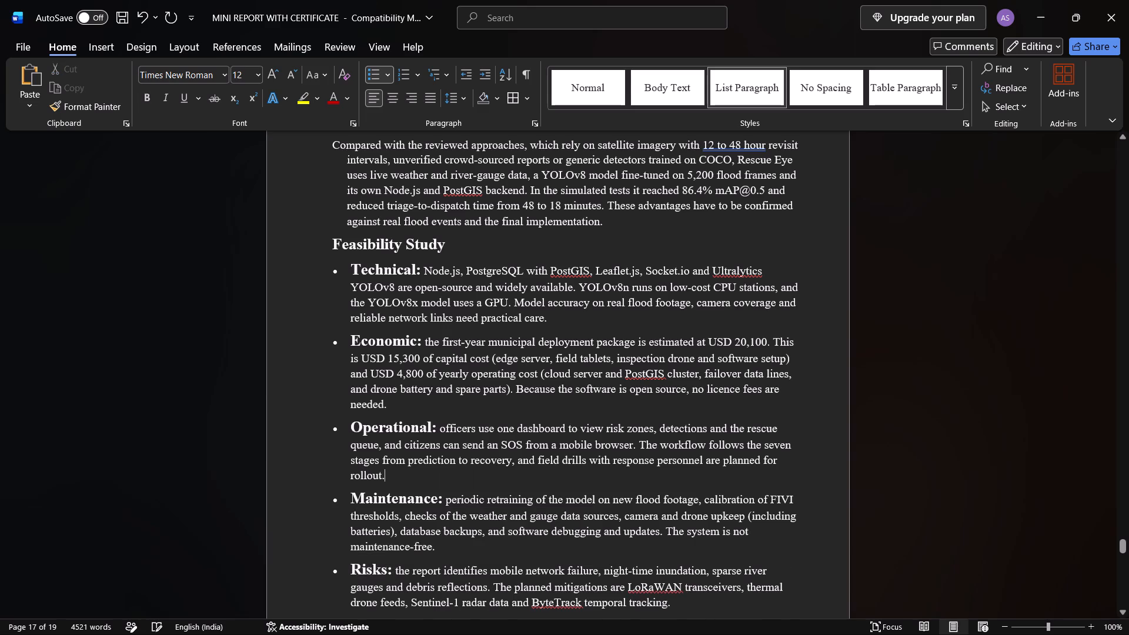
scroll(392, 480, up, 3)
scroll(392, 478, down, 2)
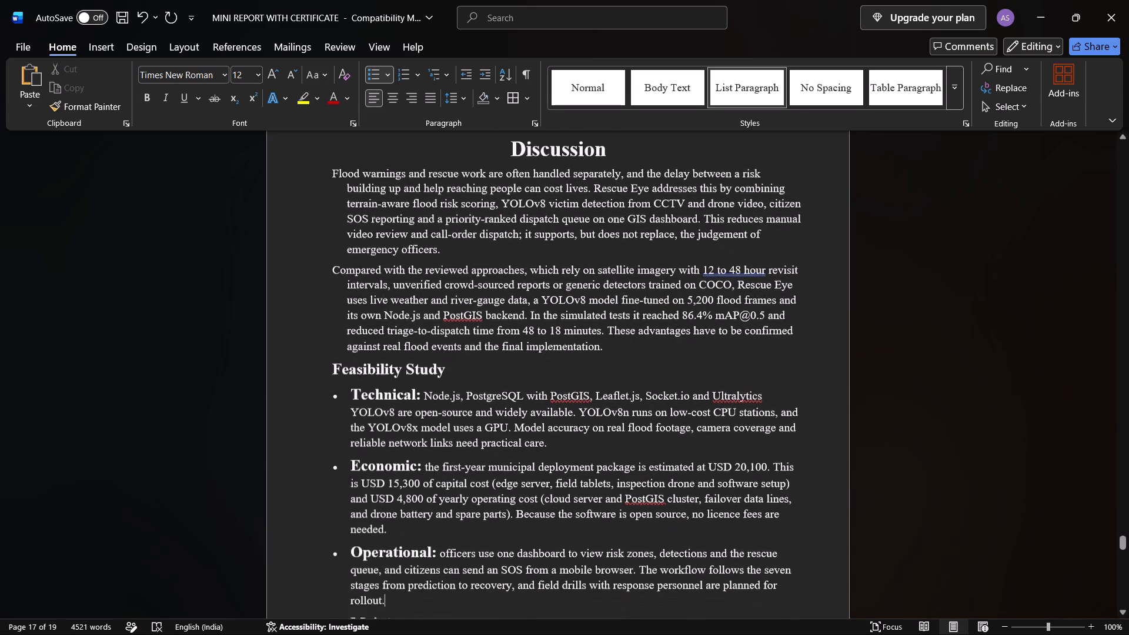
scroll(392, 478, down, 8)
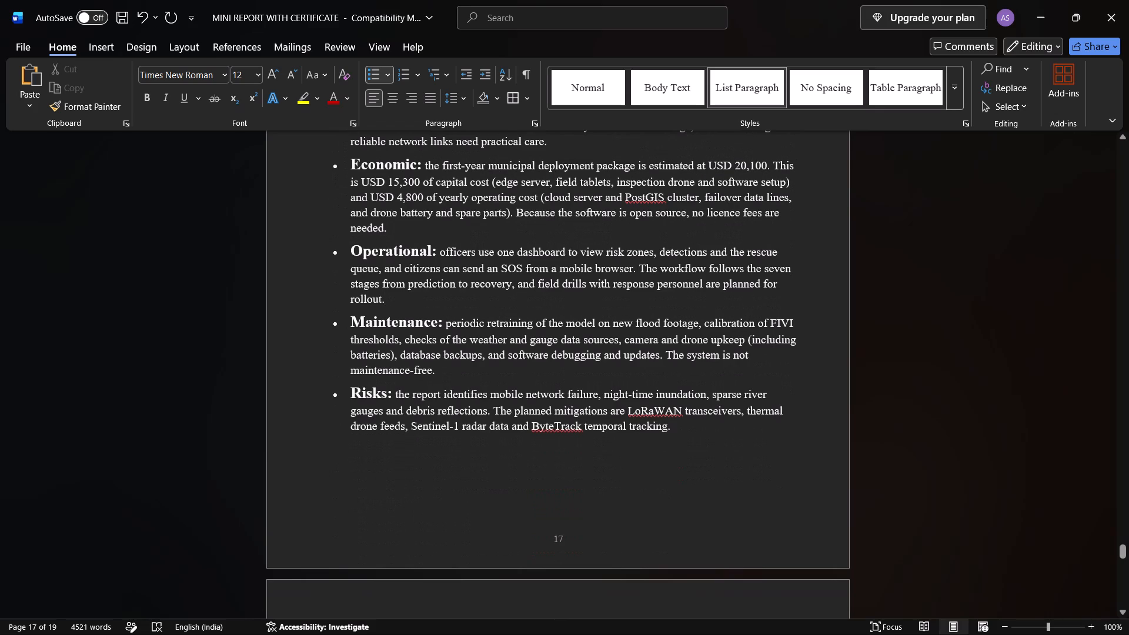
scroll(392, 480, down, 6)
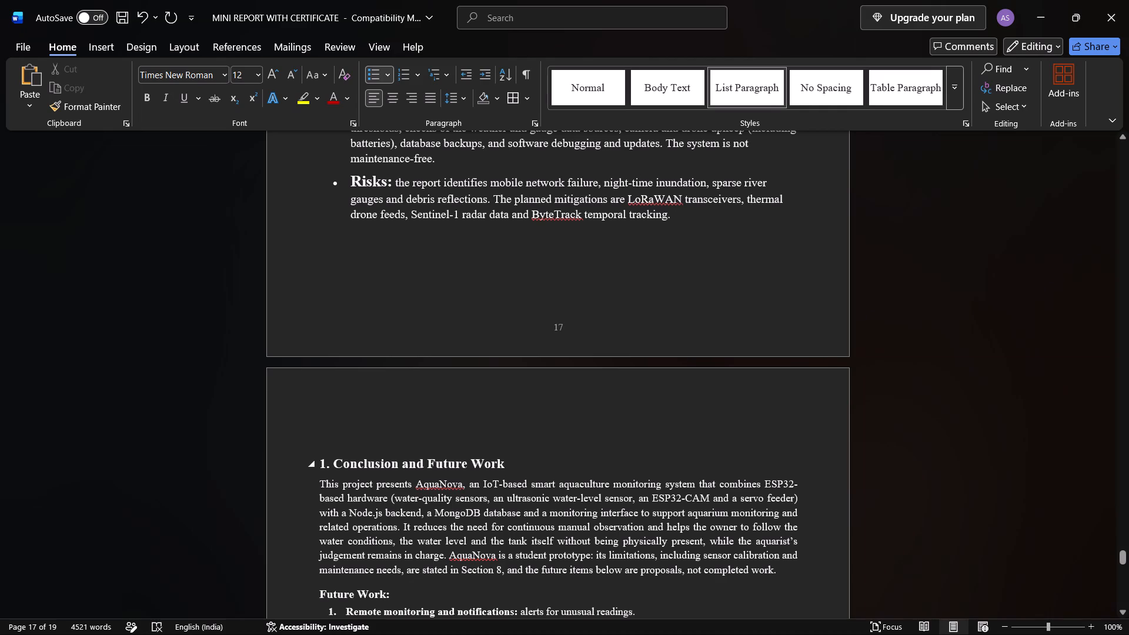
drag(509, 457, 335, 451)
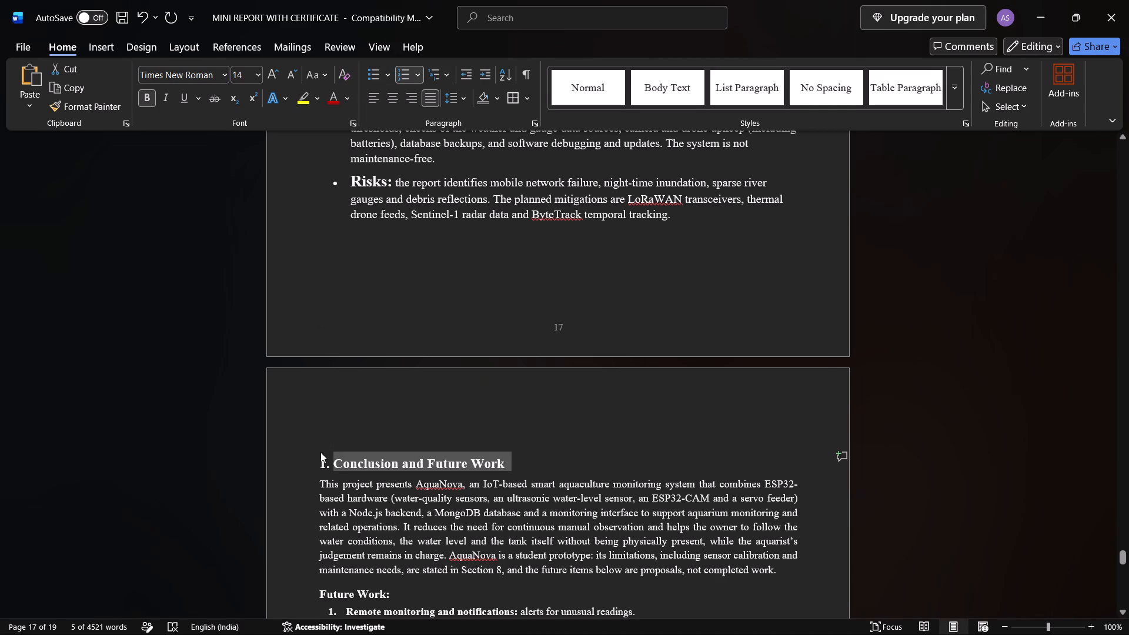
click(335, 457)
key(BackSpace)
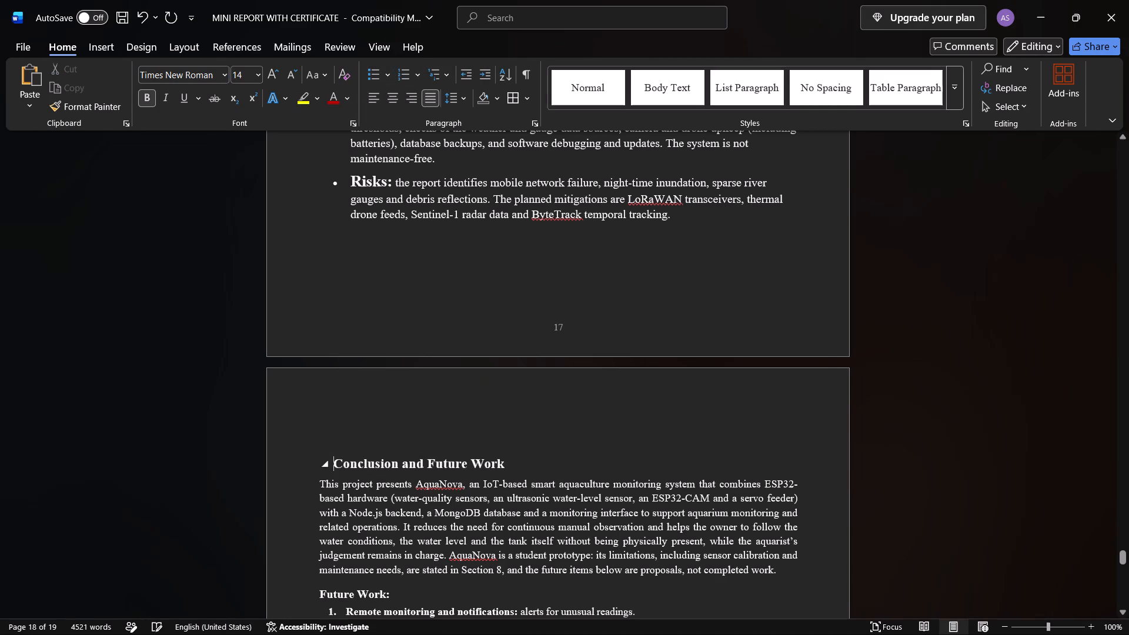
Centre the Conclusion and Future Work heading and set its font size to 22.
drag(518, 453, 359, 442)
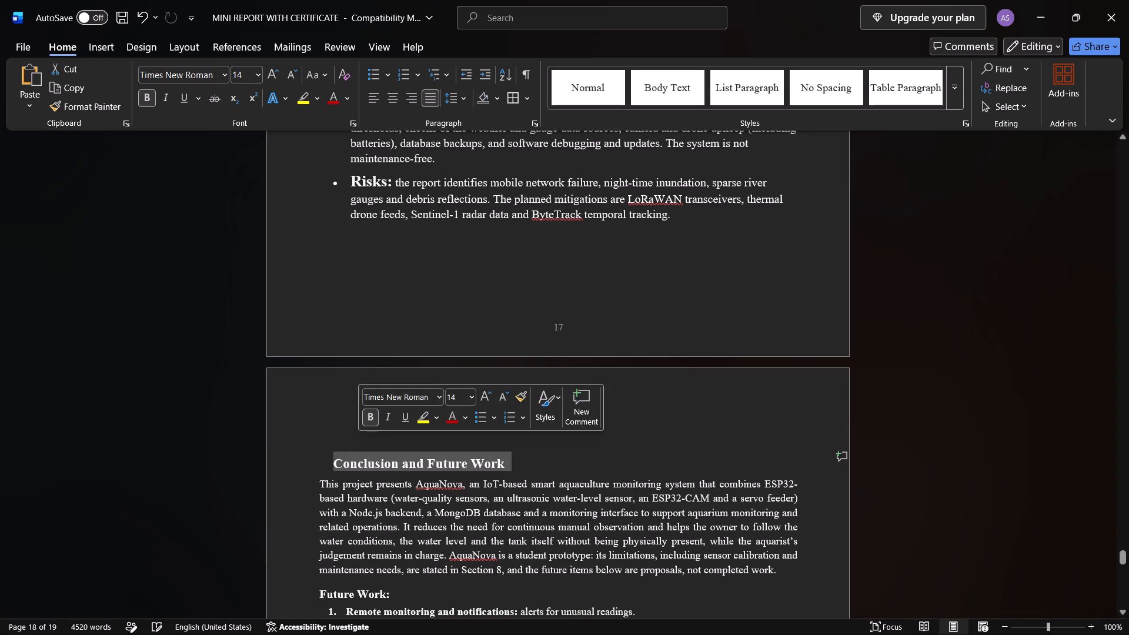
click(398, 99)
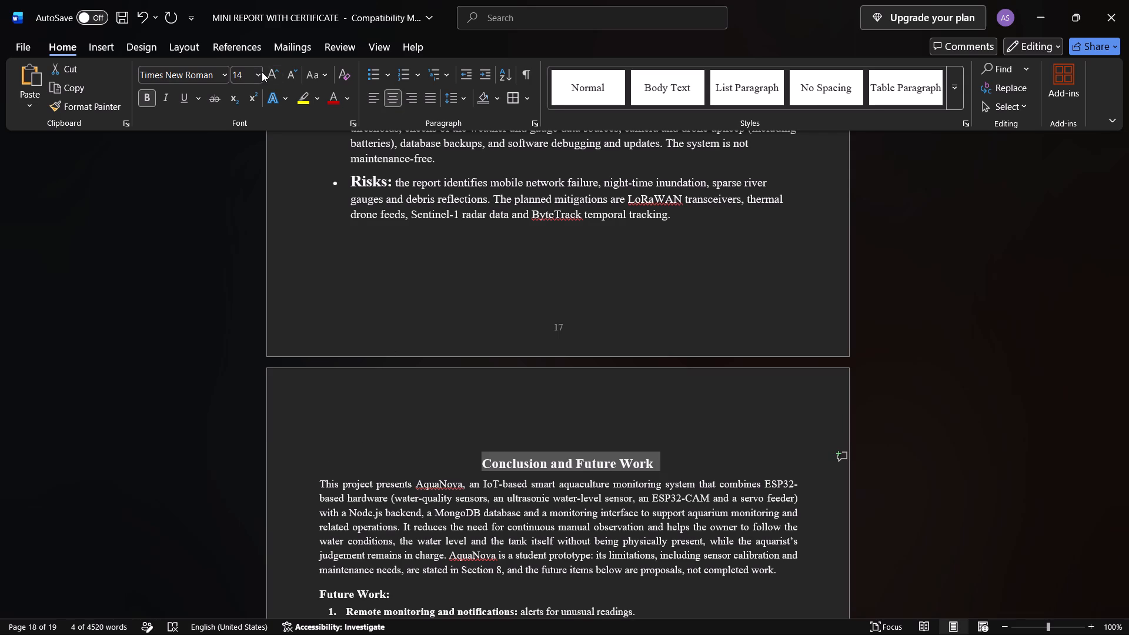
click(259, 73)
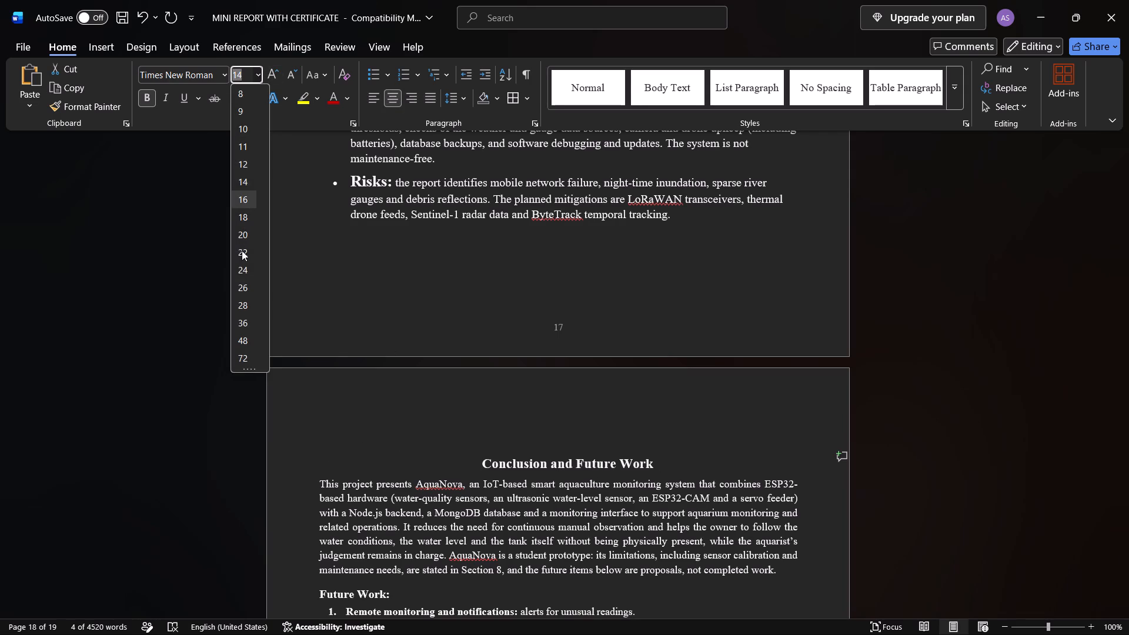
click(242, 253)
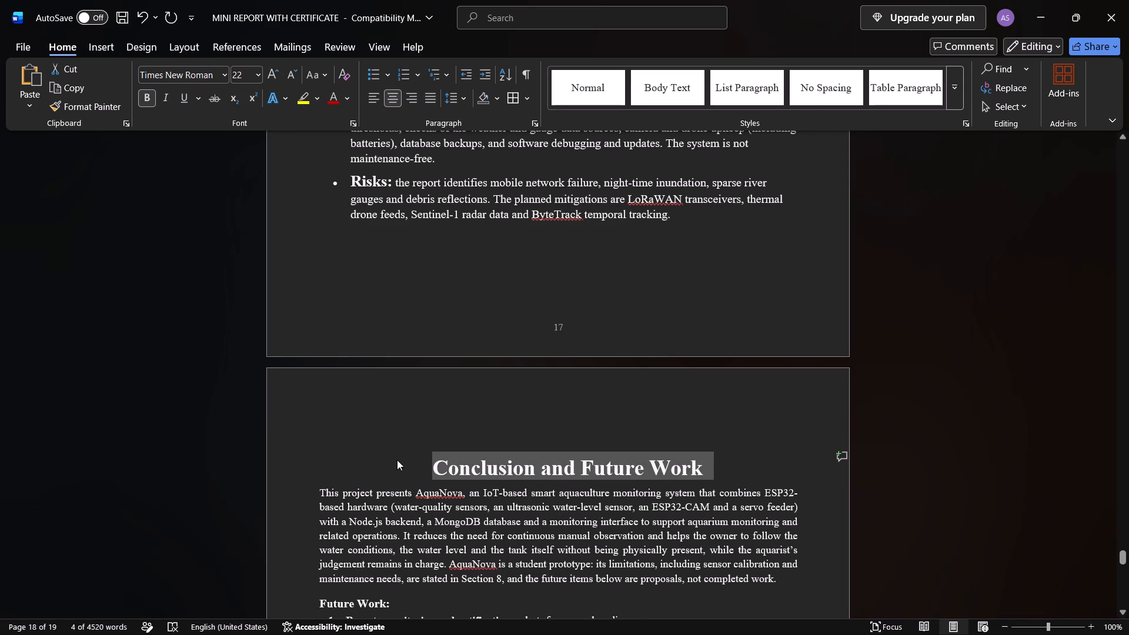
click(399, 460)
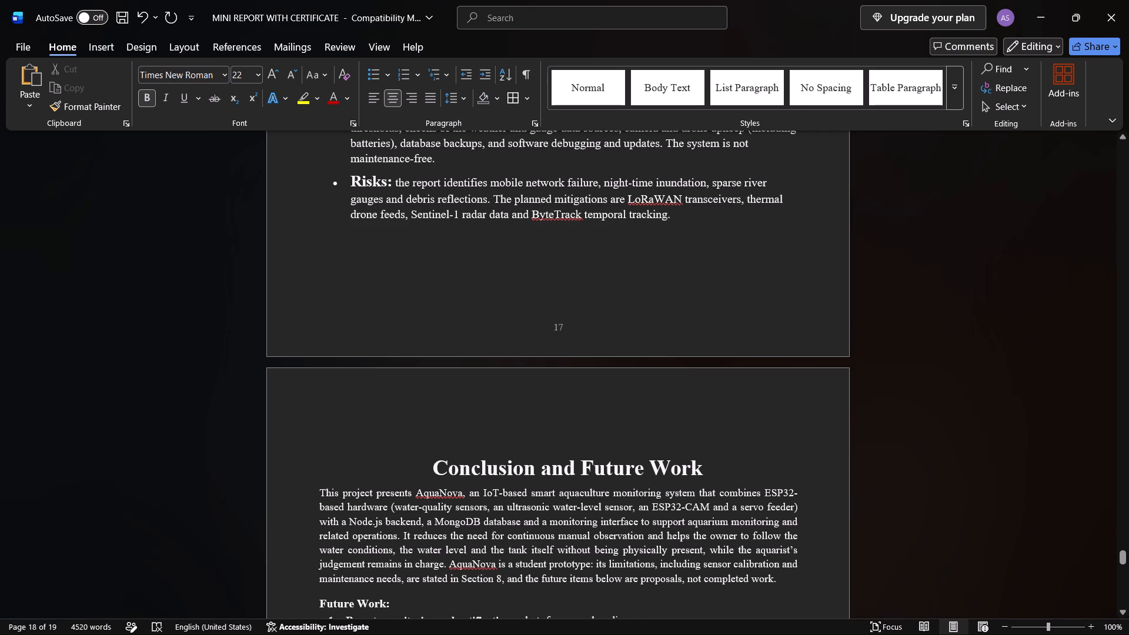
Copy the AquaNova text under the Conclusion and Future Work heading, from "This project presents" through reference [9].
scroll(380, 383, down, 13)
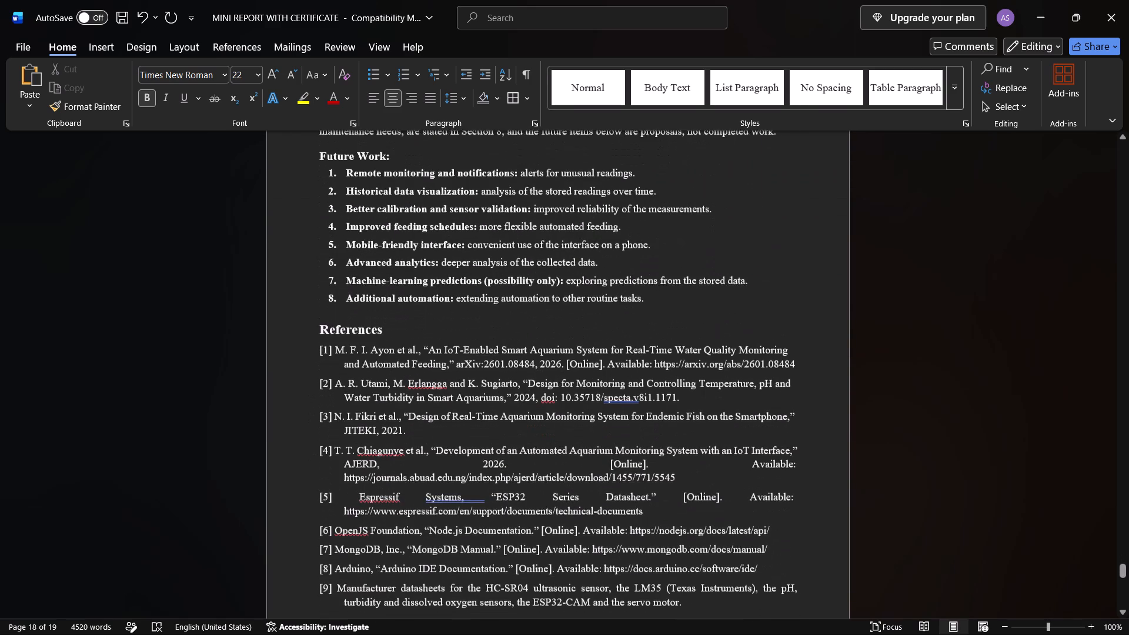
scroll(368, 396, down, 2)
scroll(368, 396, up, 2)
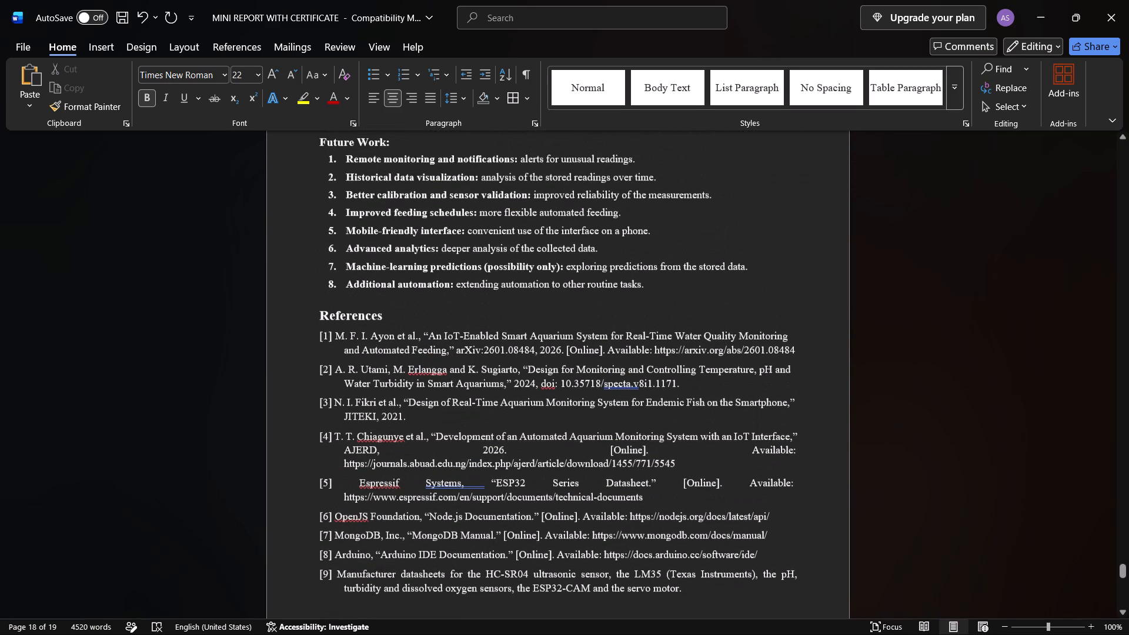
drag(695, 593, 535, 480)
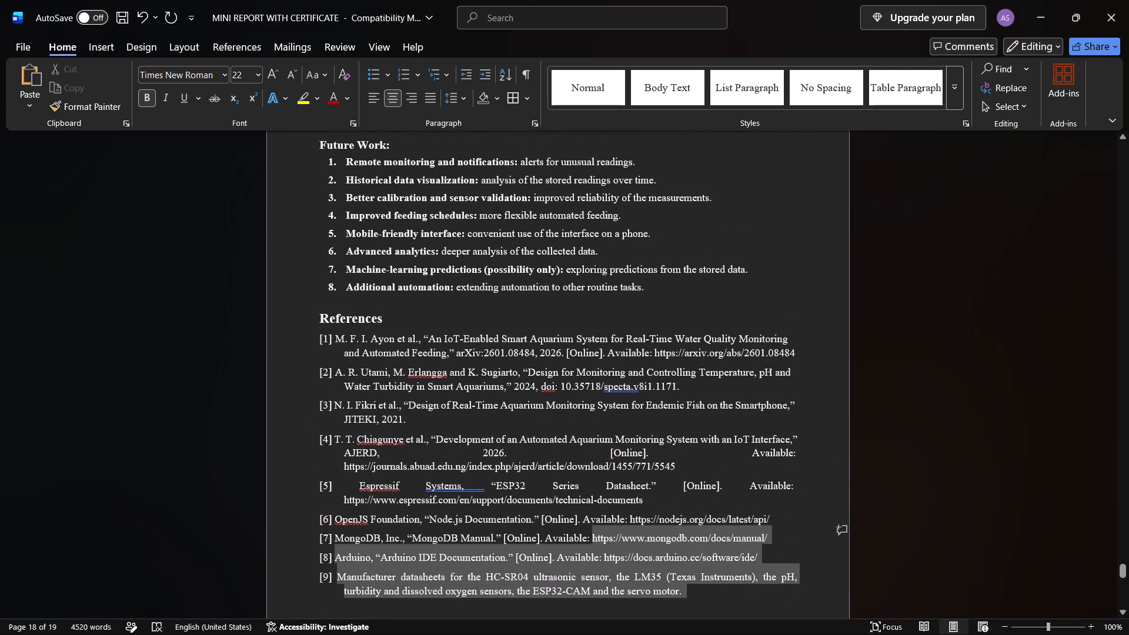
drag(535, 480, 334, 142)
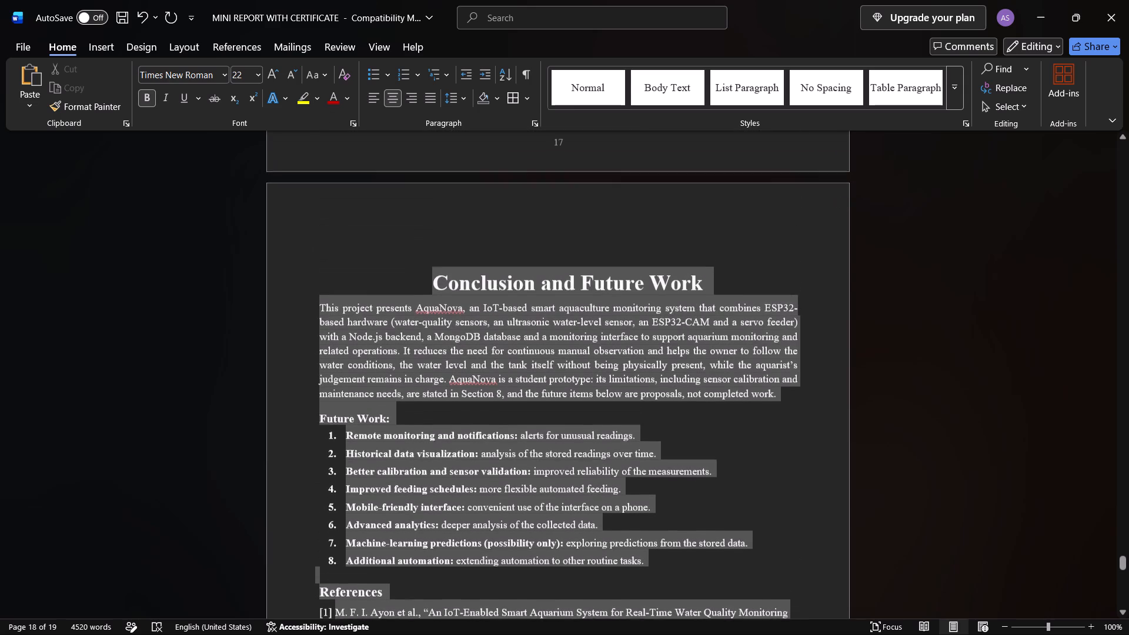
drag(334, 142, 313, 316)
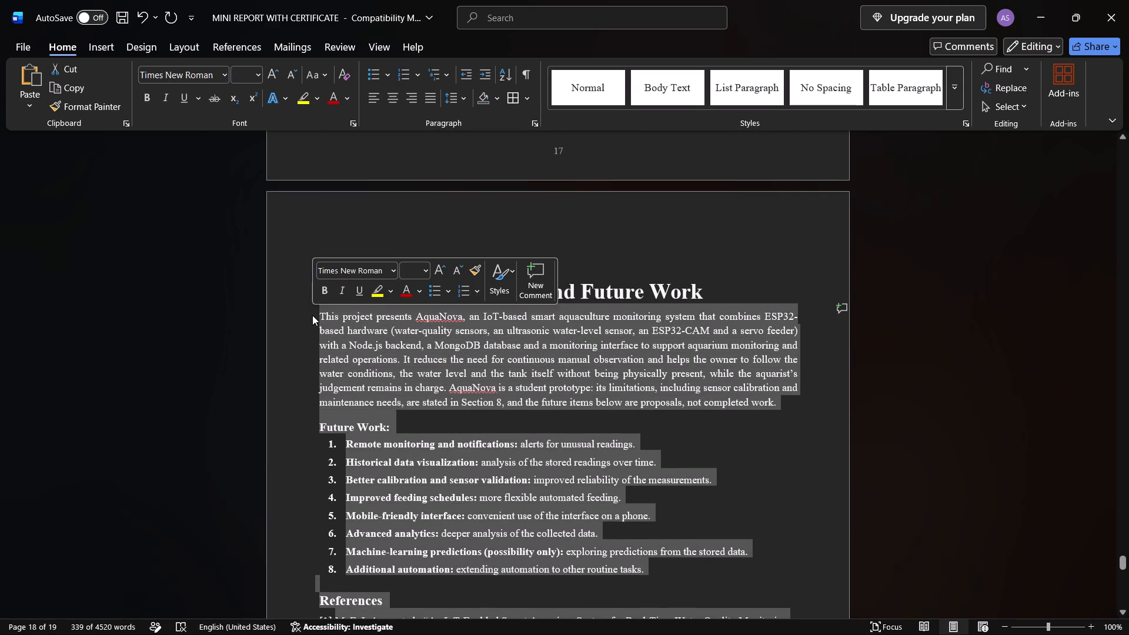